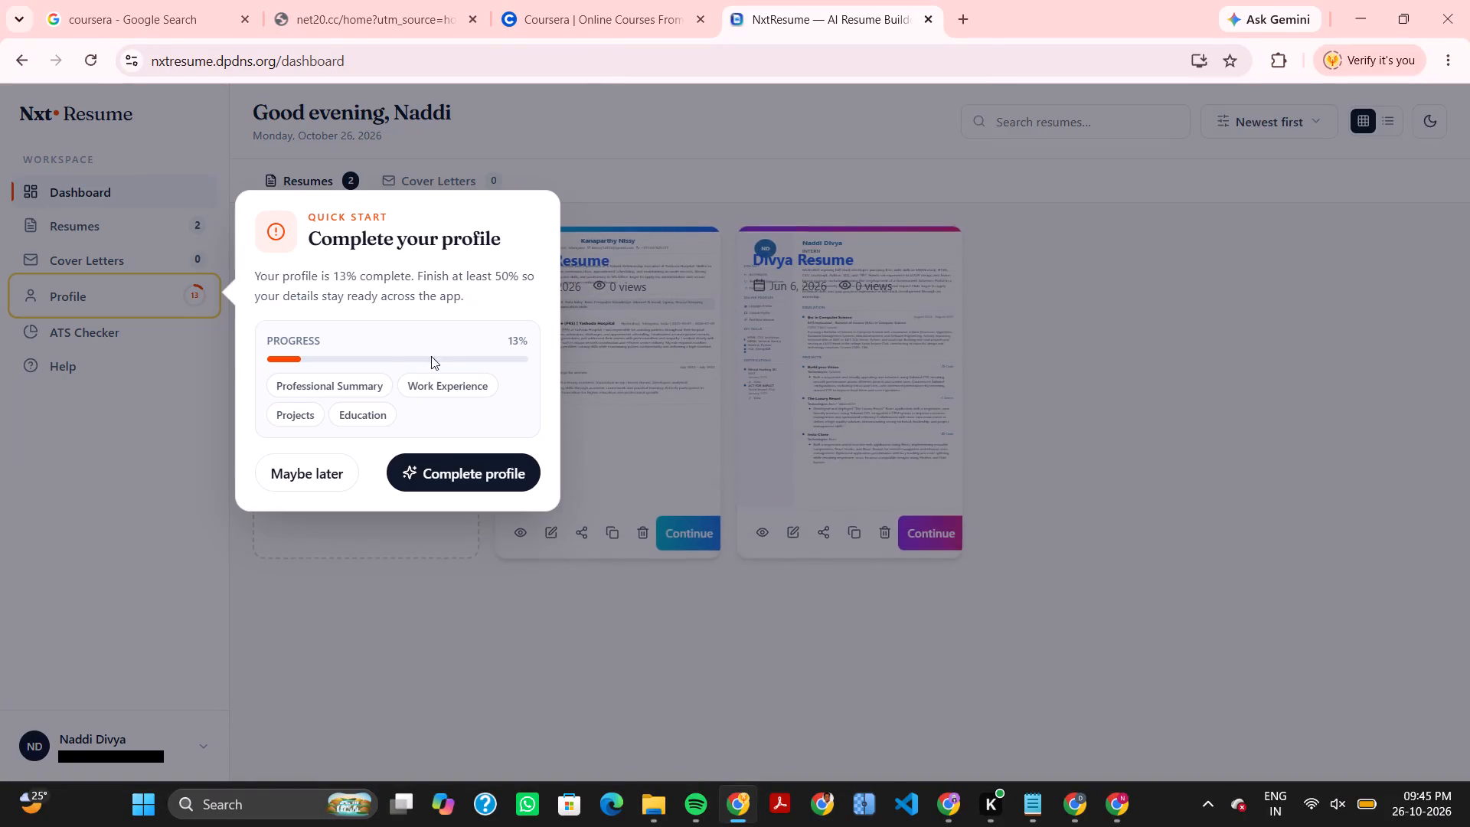
Postpone the profile completion prompt and open Nissy Resume for editing.
{"action": "left_click", "coordinate": [302, 477]}
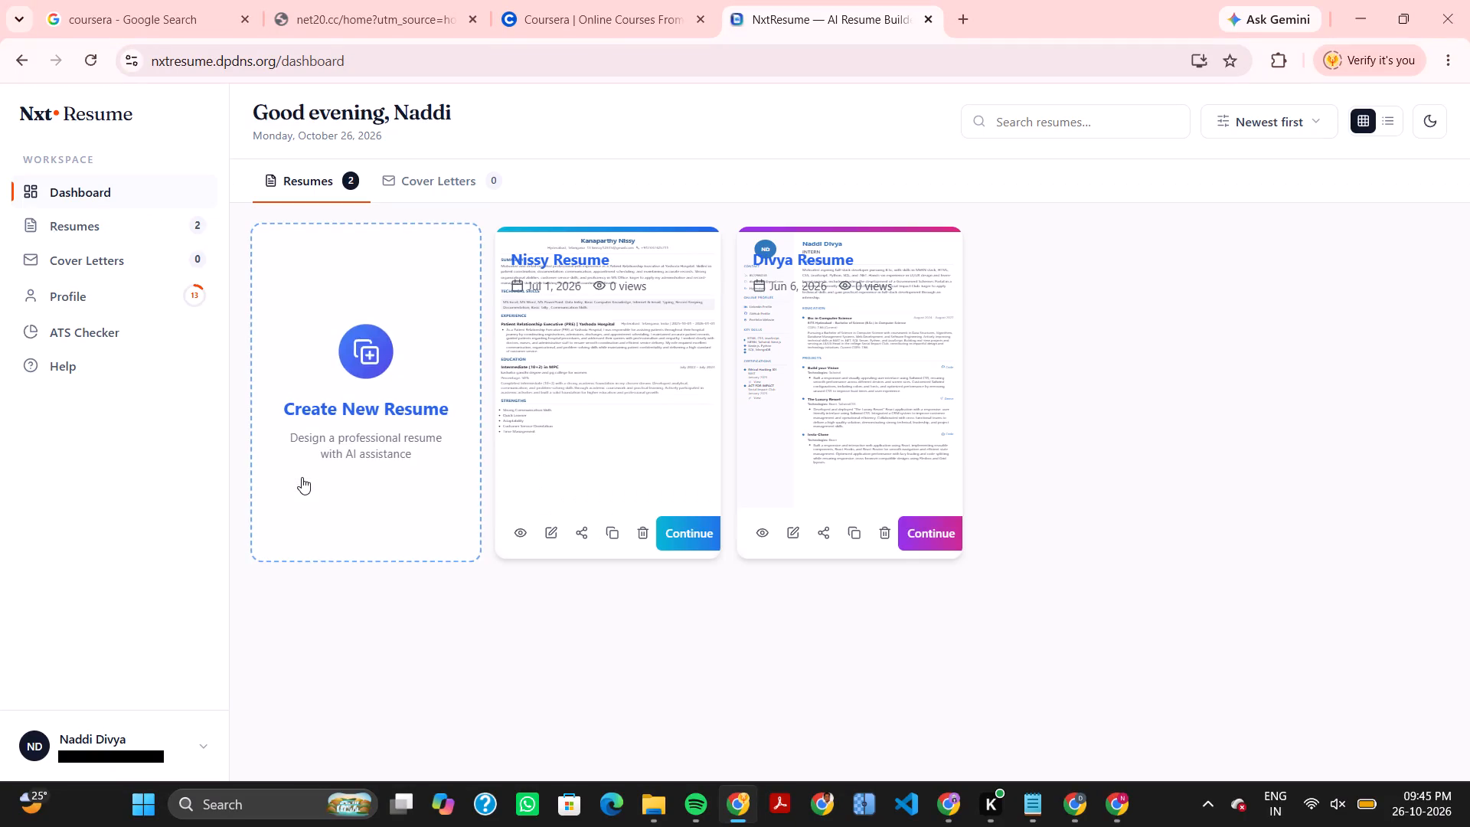
{"action": "left_click", "coordinate": [679, 527]}
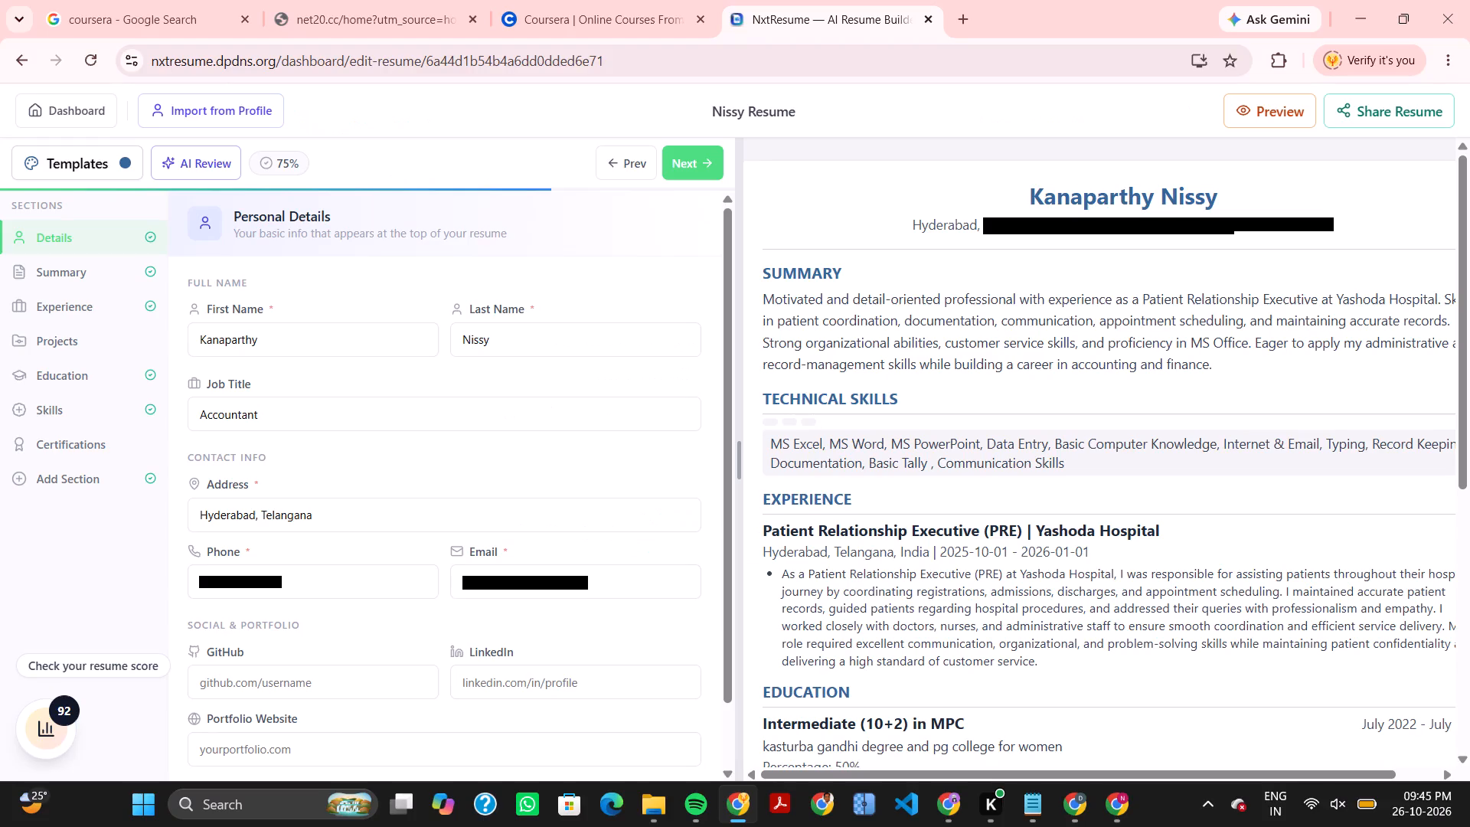
Review the resume's personal details, professional summary and work experience entry, including its dates and work description.
{"action": "scroll", "coordinate": [679, 527], "scroll_direction": "down", "scroll_amount": 1}
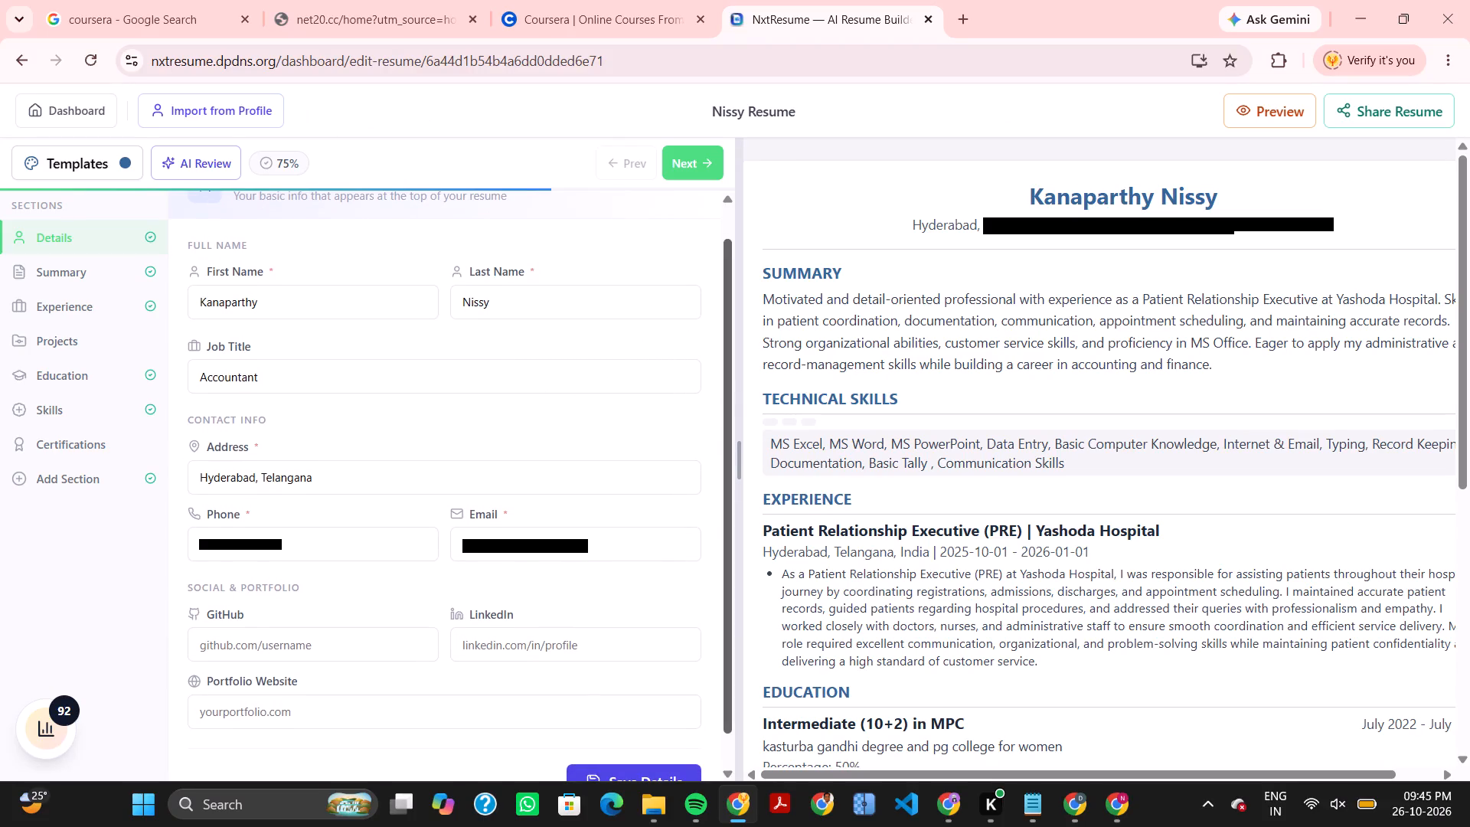
{"action": "scroll", "coordinate": [417, 329], "scroll_direction": "down", "scroll_amount": 2}
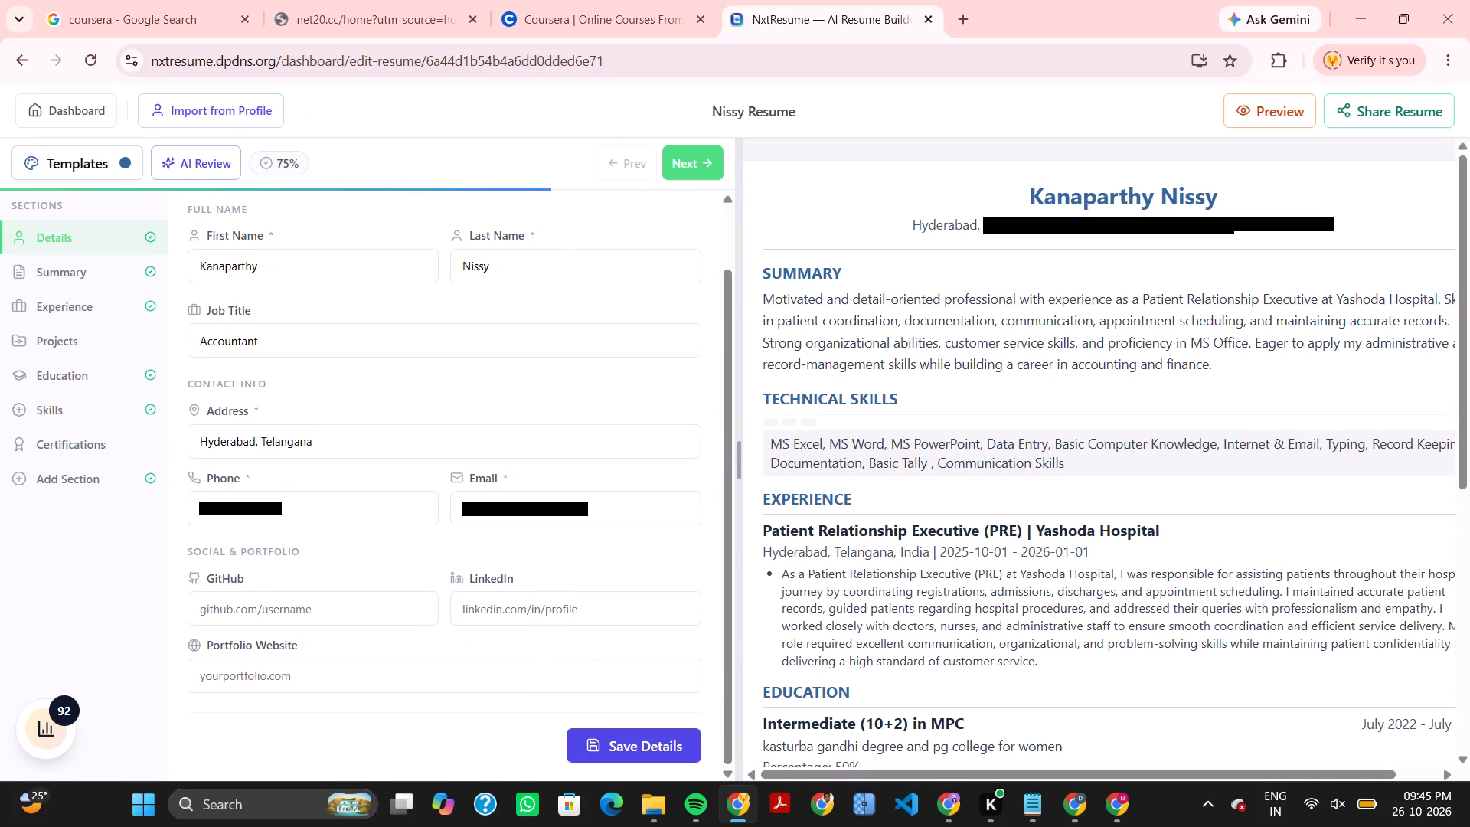
{"action": "left_click", "coordinate": [85, 285]}
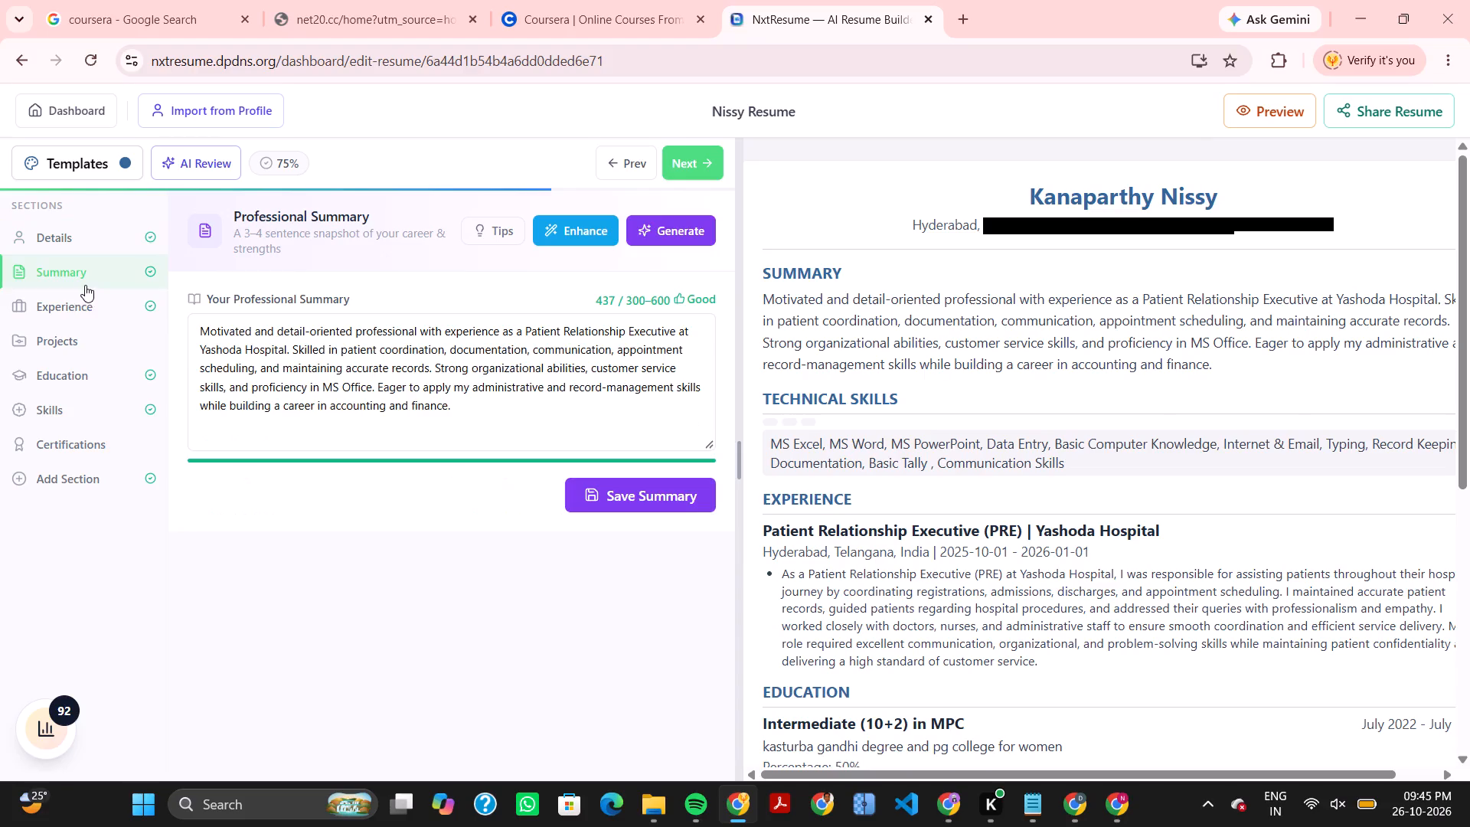
{"action": "left_click", "coordinate": [85, 308]}
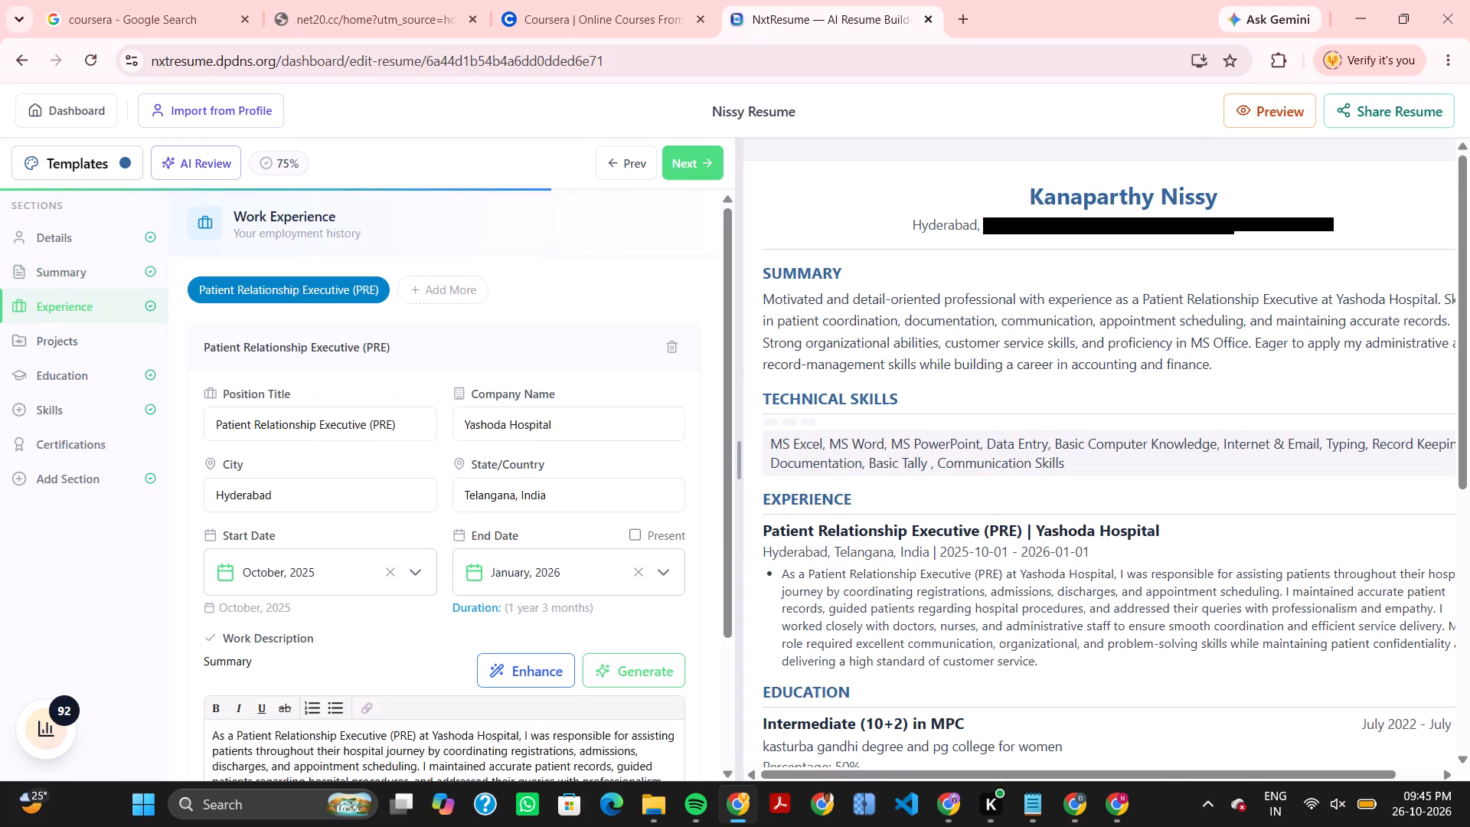
{"action": "scroll", "coordinate": [276, 436], "scroll_direction": "down", "scroll_amount": 2}
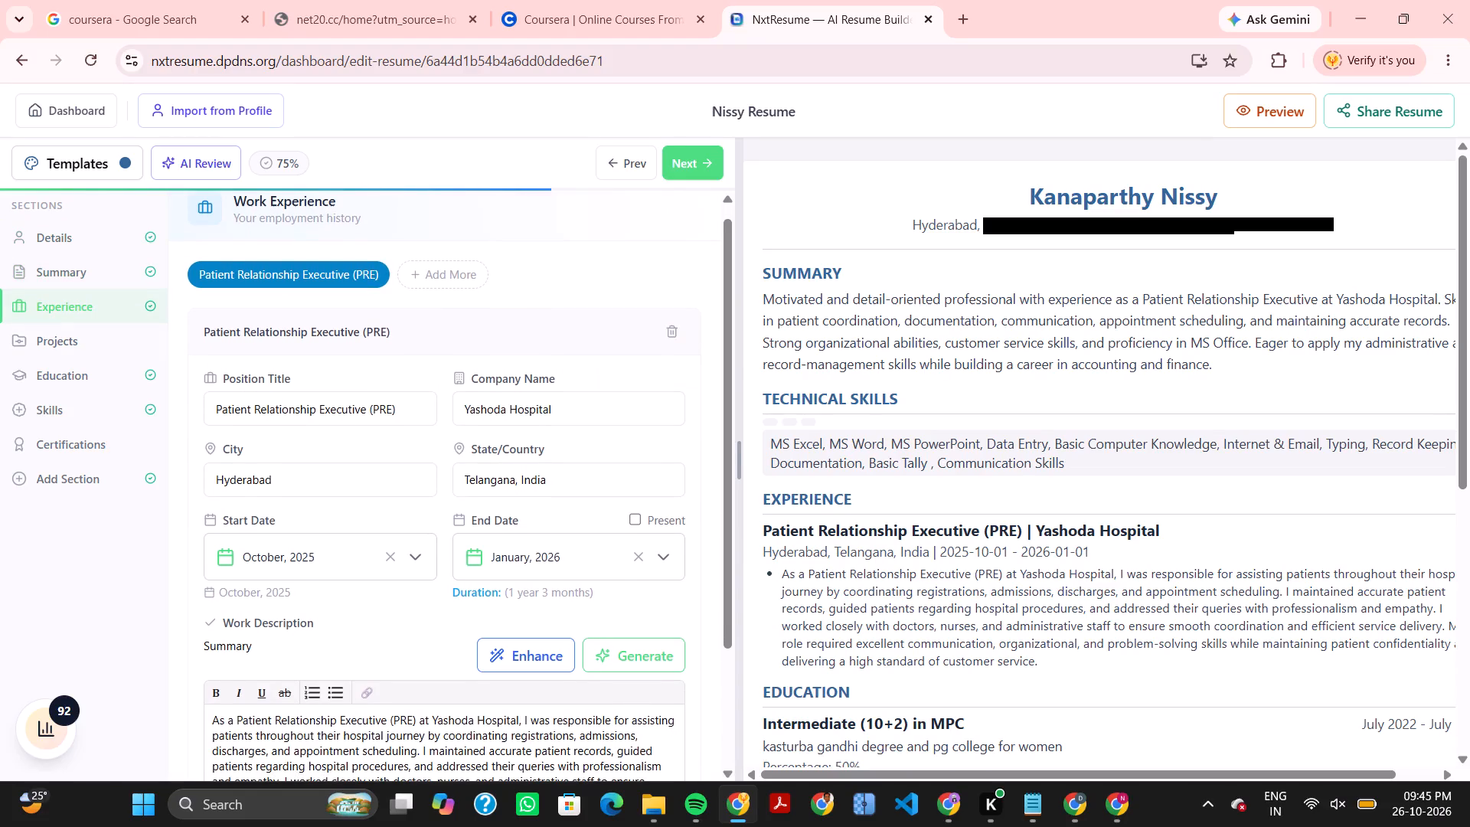
{"action": "scroll", "coordinate": [276, 436], "scroll_direction": "down", "scroll_amount": 3}
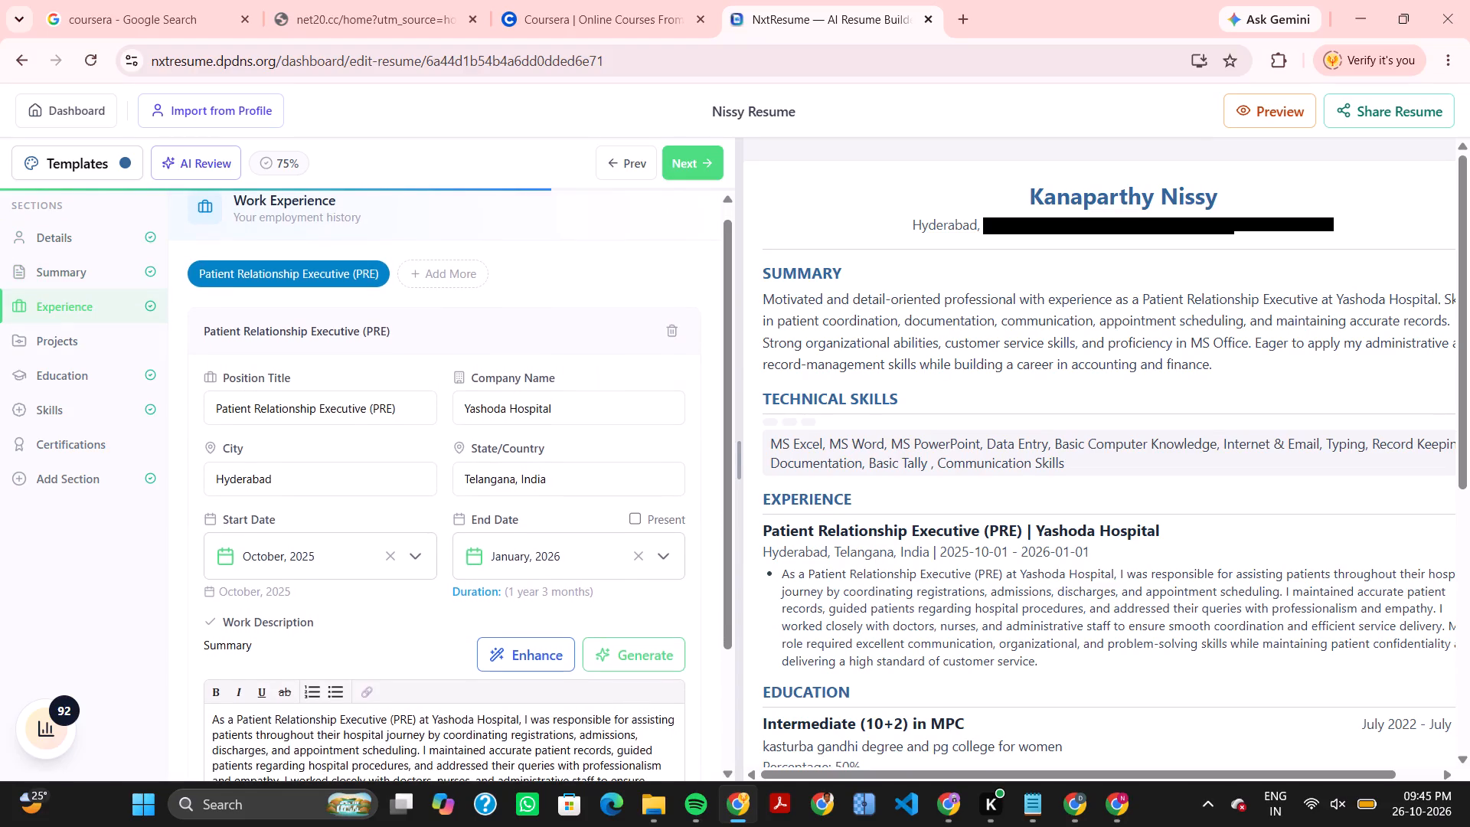
{"action": "scroll", "coordinate": [276, 436], "scroll_direction": "down", "scroll_amount": 6}
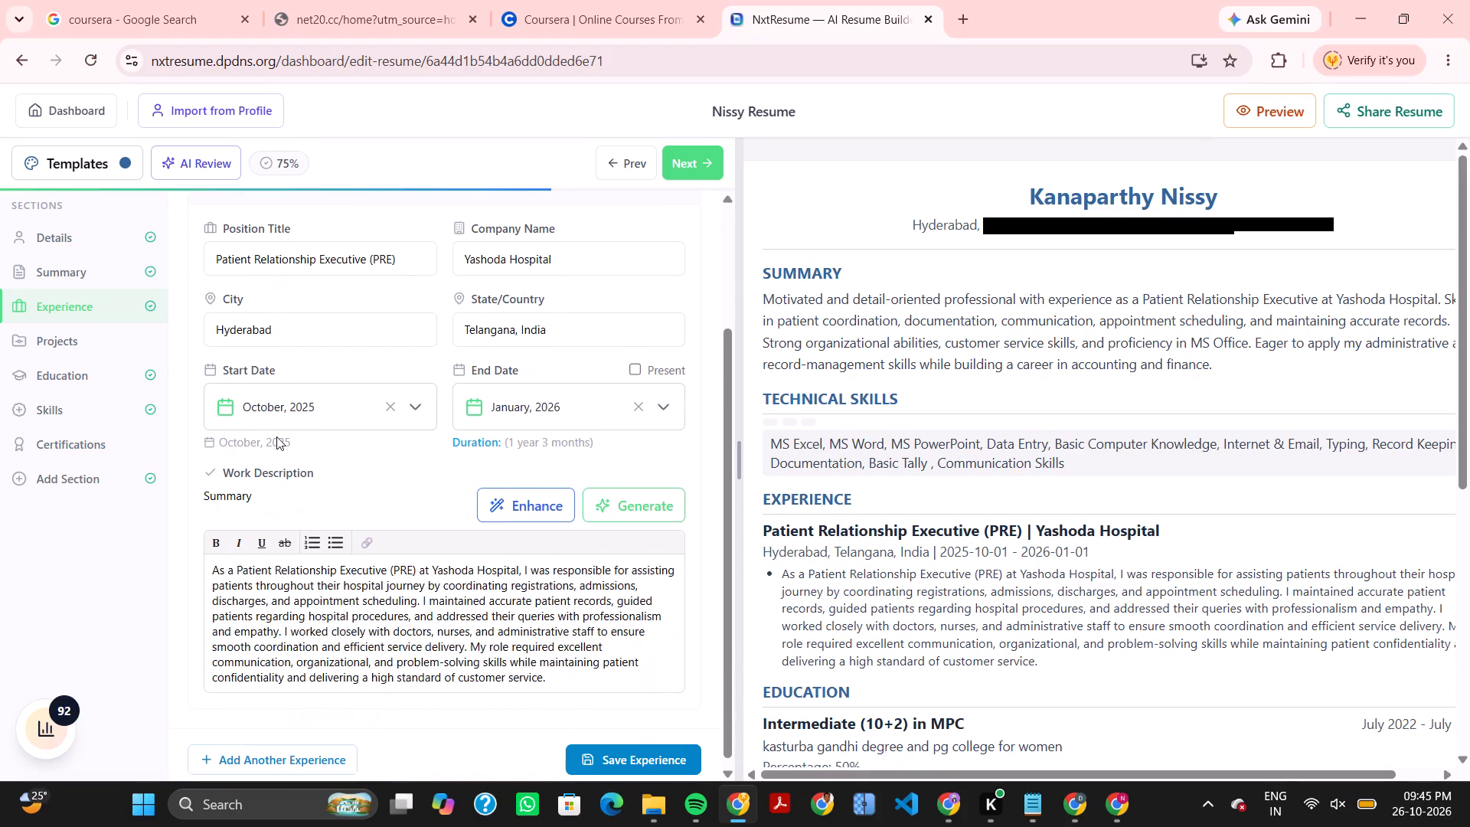
{"action": "scroll", "coordinate": [276, 436], "scroll_direction": "down", "scroll_amount": 1}
{"action": "scroll", "coordinate": [276, 436], "scroll_direction": "up", "scroll_amount": 2}
Remove "Basic Tally" from the Other Skills list in the Skills section and save the skills.
{"action": "left_click", "coordinate": [85, 401]}
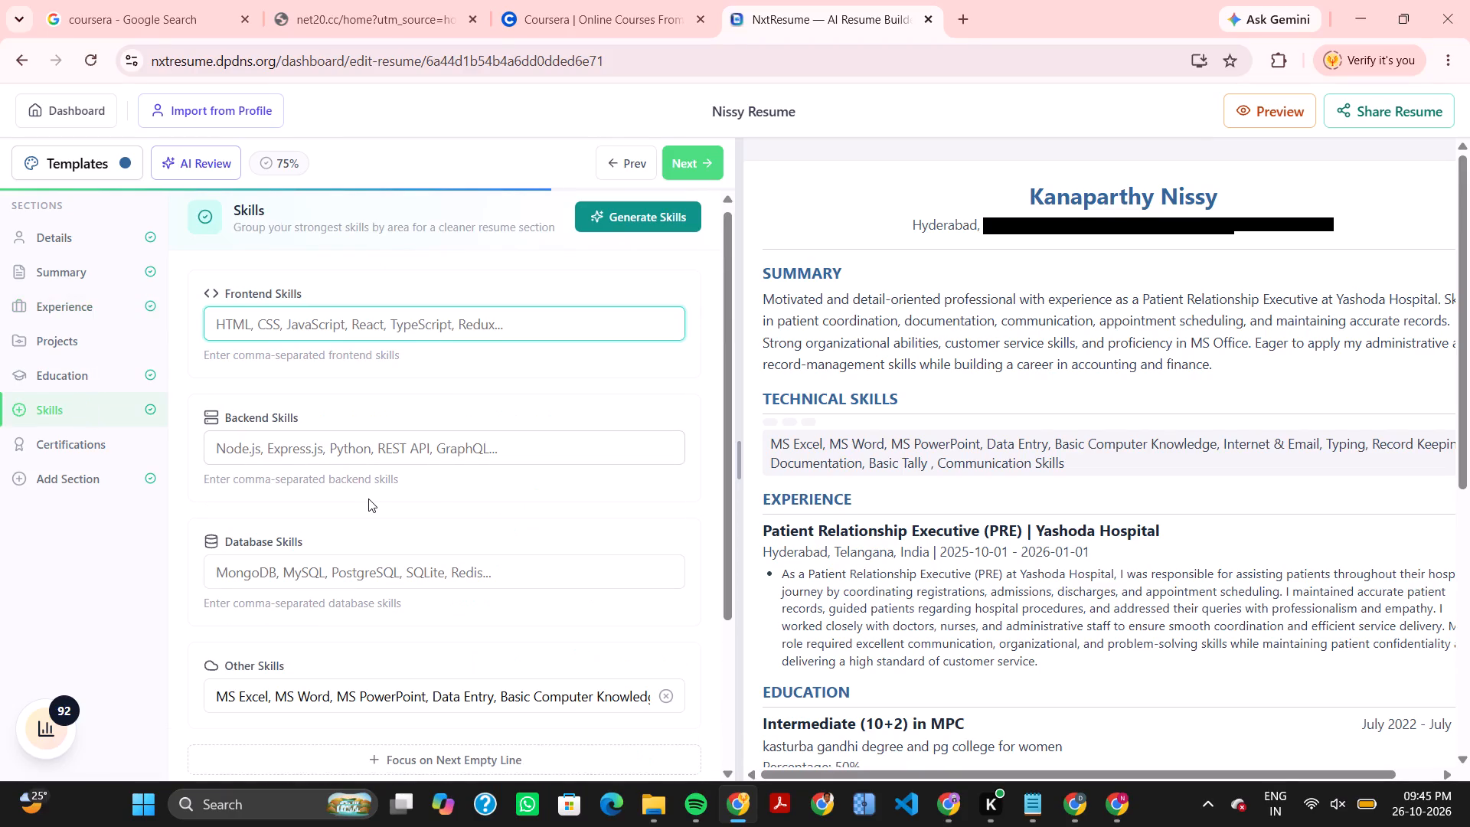
{"action": "scroll", "coordinate": [368, 498], "scroll_direction": "down", "scroll_amount": 3}
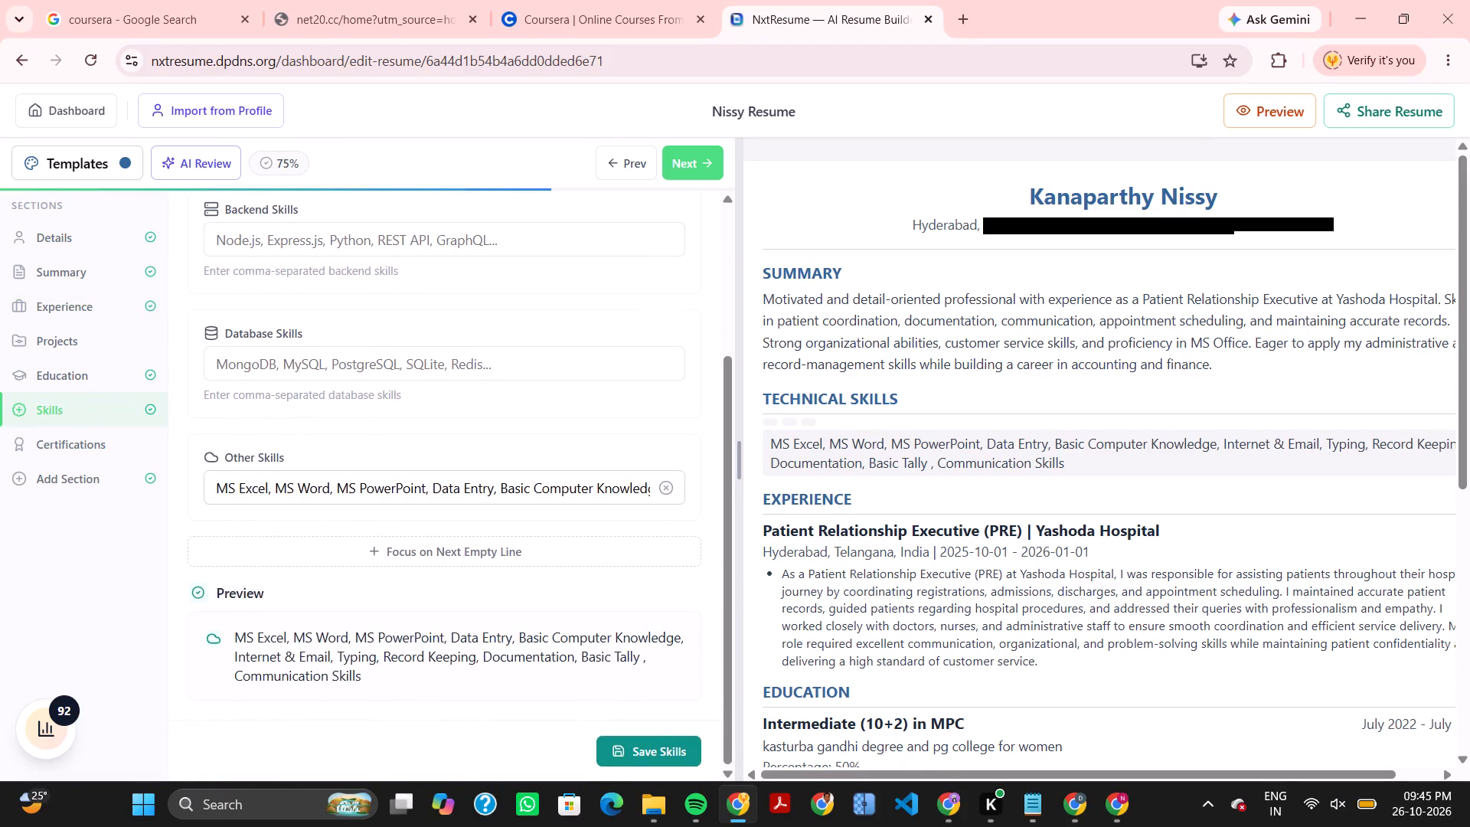
{"action": "scroll", "coordinate": [368, 498], "scroll_direction": "down", "scroll_amount": 2}
{"action": "scroll", "coordinate": [368, 498], "scroll_direction": "up", "scroll_amount": 6}
{"action": "scroll", "coordinate": [368, 498], "scroll_direction": "down", "scroll_amount": 2}
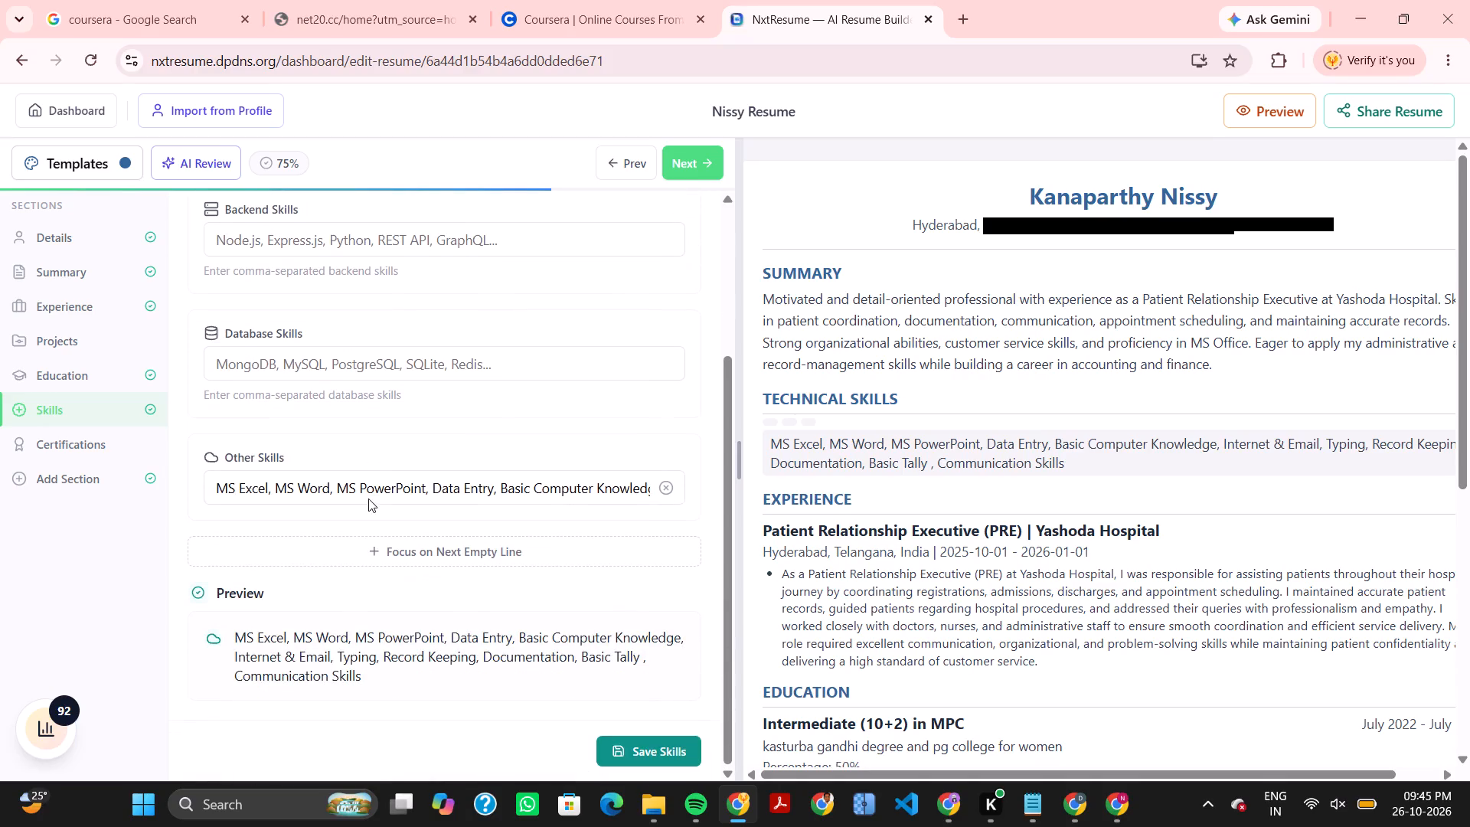
{"action": "scroll", "coordinate": [368, 498], "scroll_direction": "down", "scroll_amount": 1}
{"action": "scroll", "coordinate": [488, 489], "scroll_direction": "left", "scroll_amount": 6}
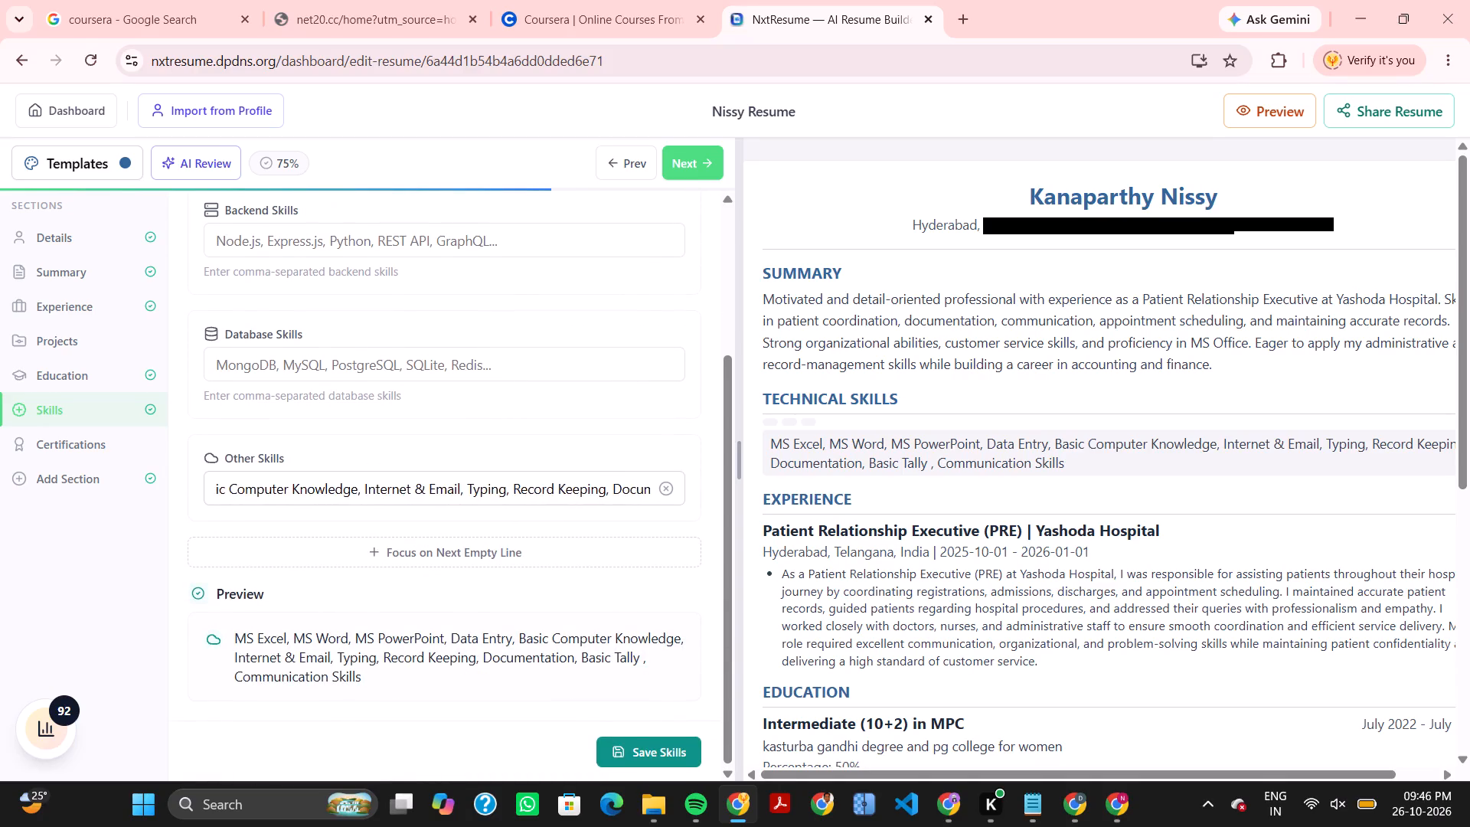
{"action": "scroll", "coordinate": [488, 489], "scroll_direction": "left", "scroll_amount": 3}
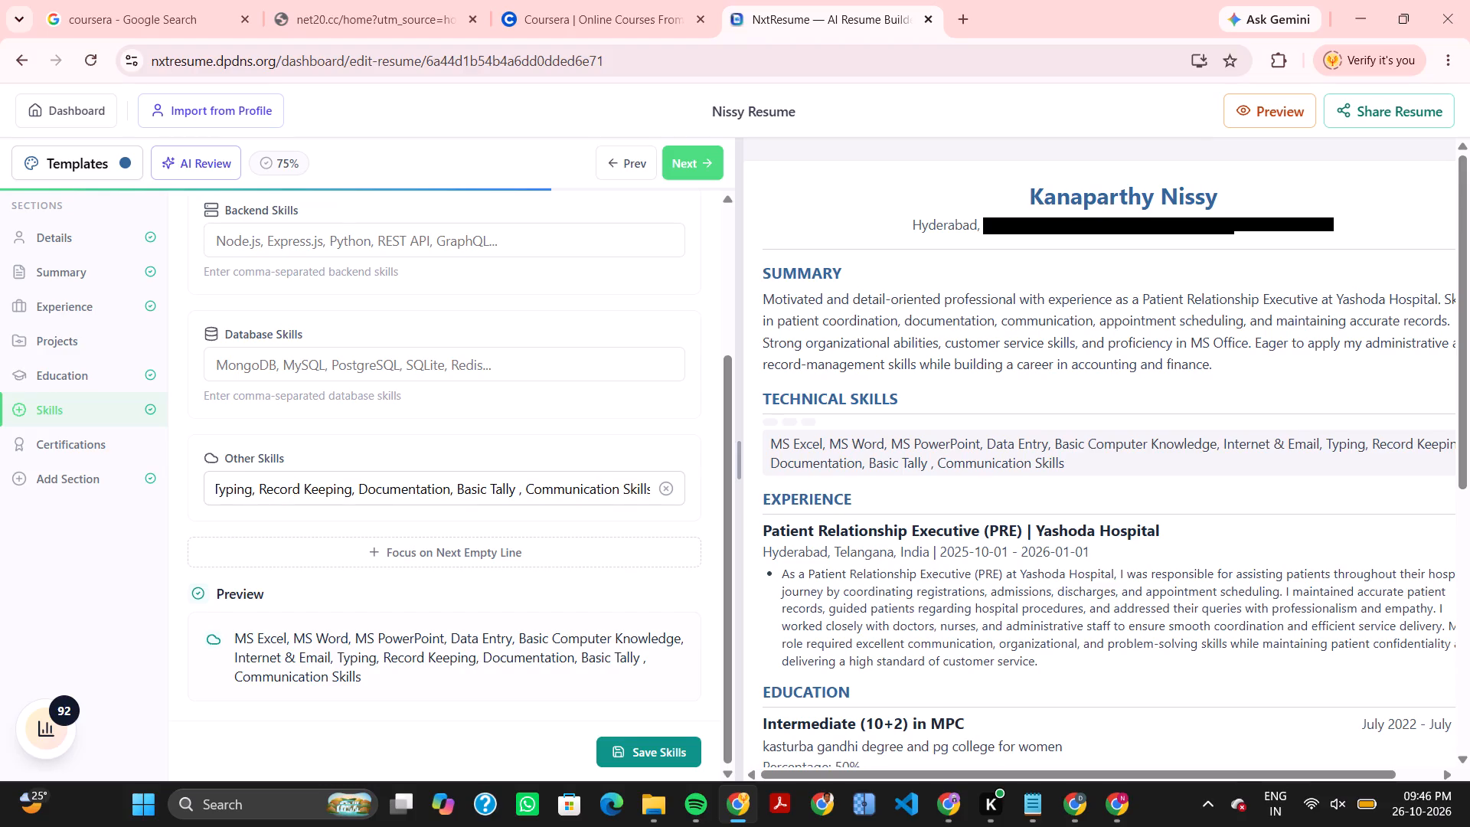
{"action": "left_click_drag", "start_coordinate": [517, 491], "coordinate": [449, 494]}
{"action": "left_click", "coordinate": [449, 494]}
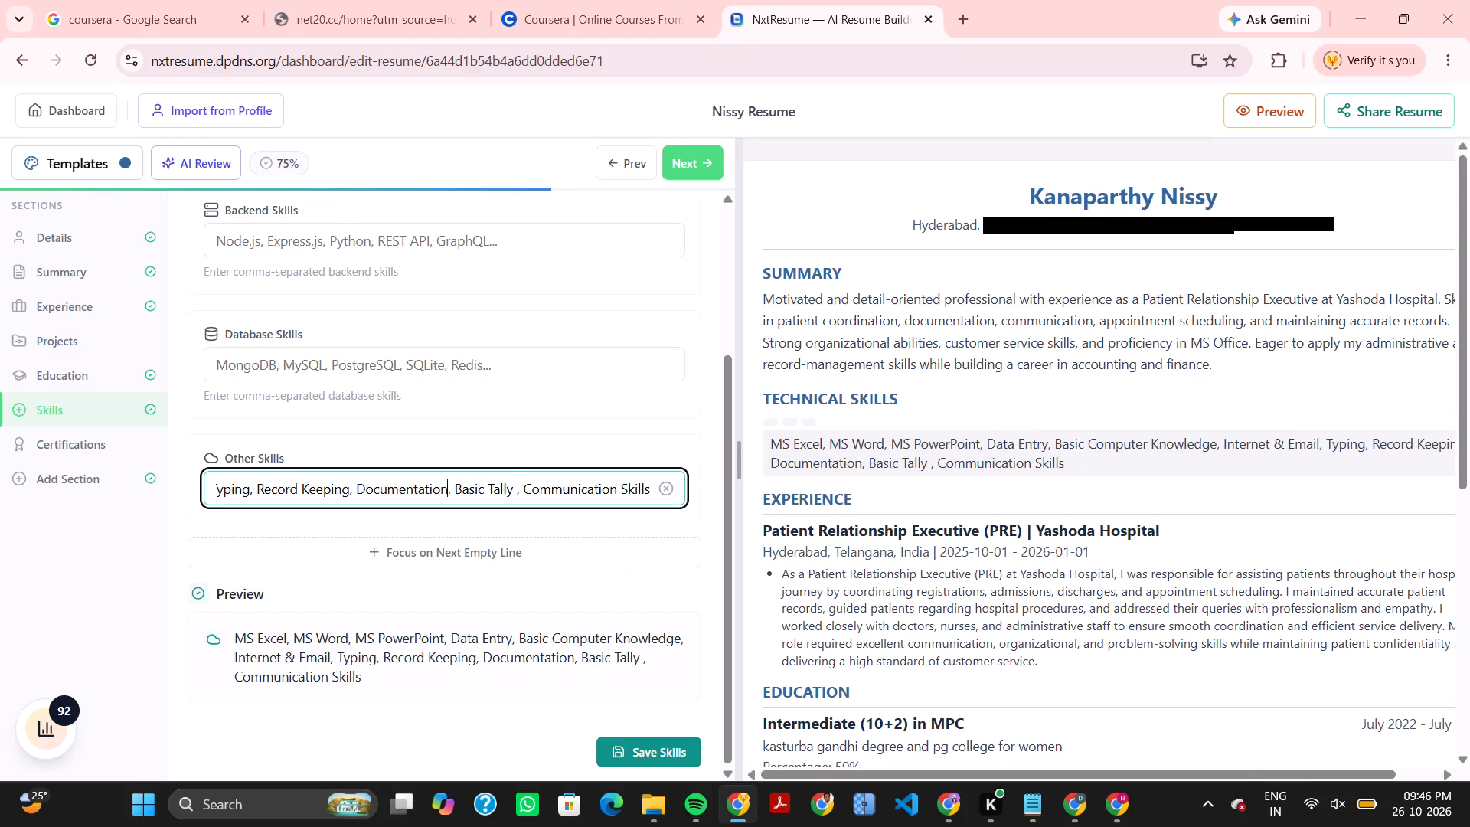
{"action": "key", "text": "Delete"}
{"action": "key", "text": "Delete"}
{"action": "key", "text": "Delete"}
{"action": "key", "text": "Delete"}
{"action": "key", "text": "Delete"}
{"action": "key", "text": "Delete"}
{"action": "key", "text": "Delete"}
{"action": "key", "text": "Delete"}
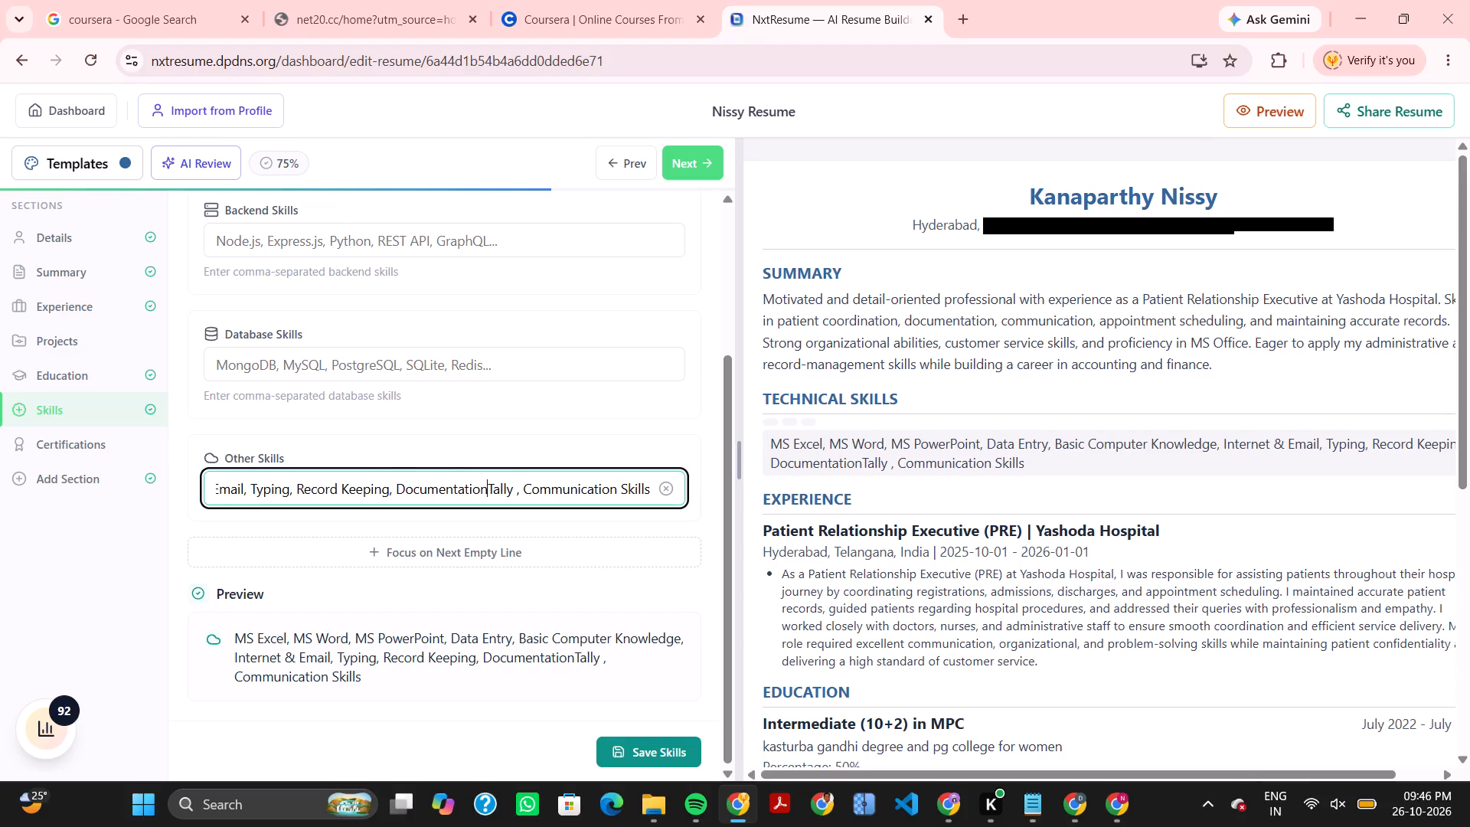
{"action": "key", "text": "Delete"}
{"action": "key", "text": "Delete"}
{"action": "key", "text": "Delete"}
{"action": "key", "text": "Delete"}
{"action": "key", "text": "Delete"}
{"action": "key", "text": "Delete"}
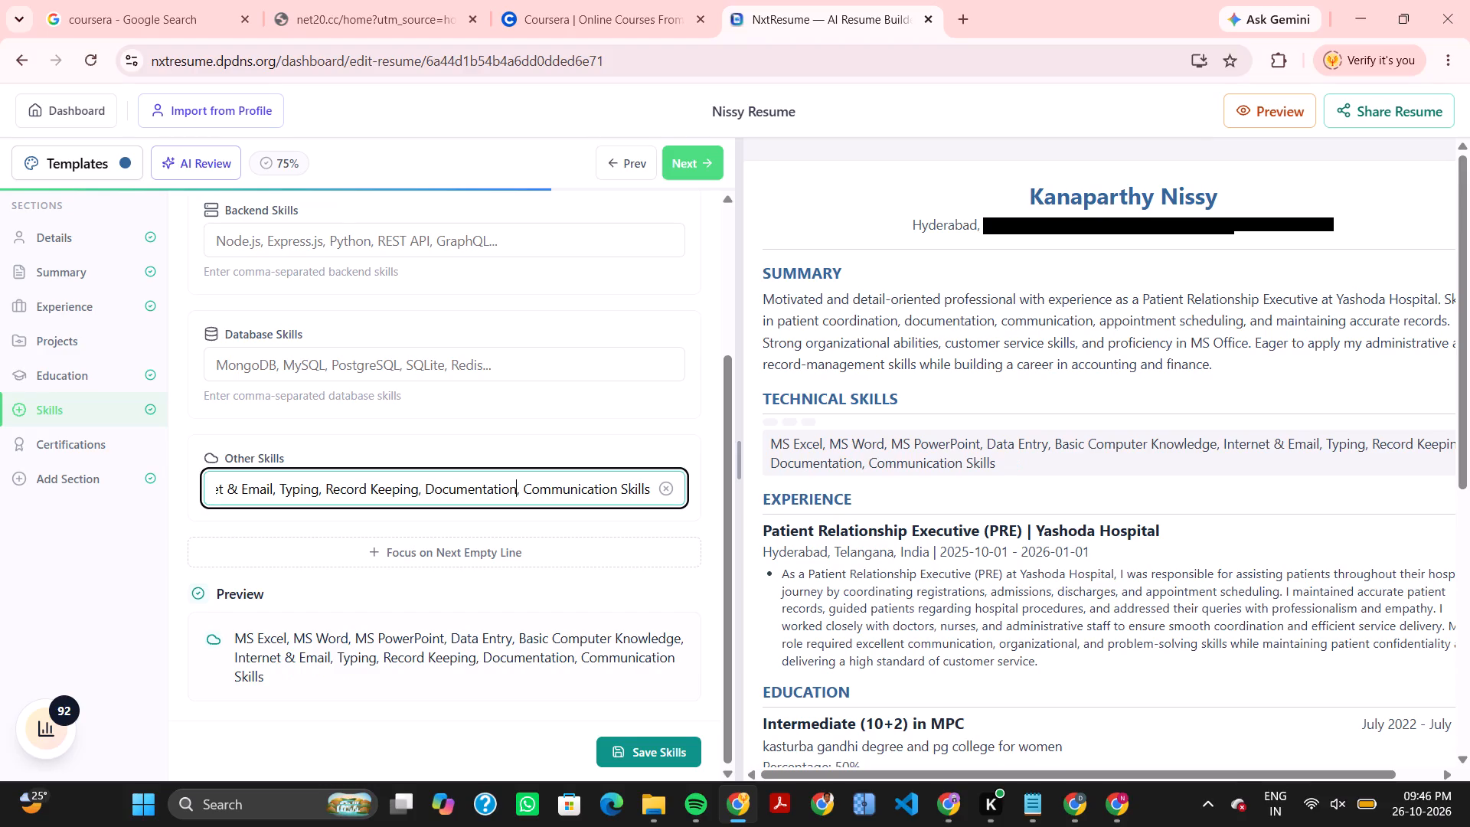
{"action": "scroll", "coordinate": [459, 580], "scroll_direction": "down", "scroll_amount": 1}
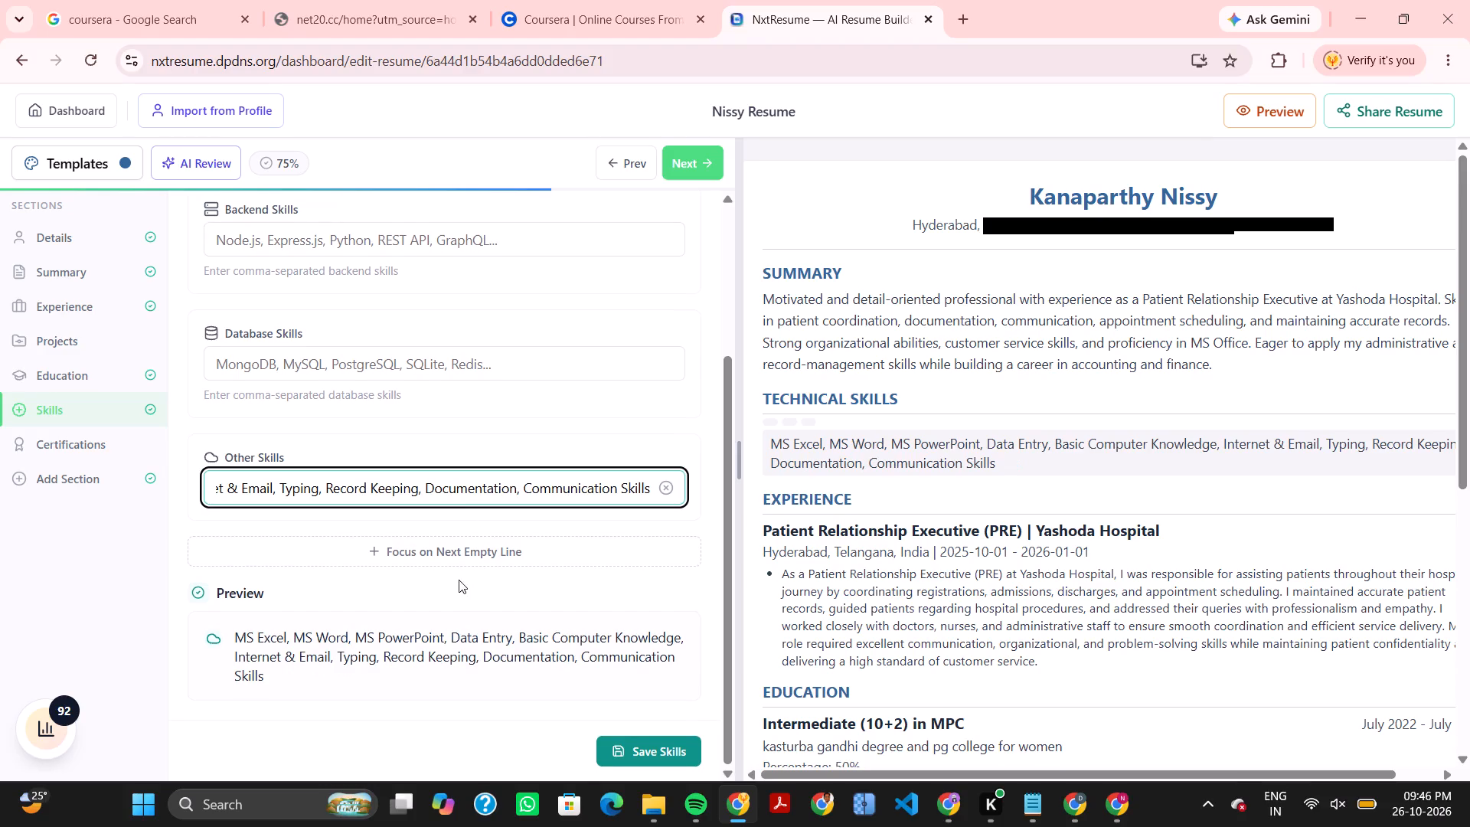
{"action": "scroll", "coordinate": [459, 580], "scroll_direction": "down", "scroll_amount": 1}
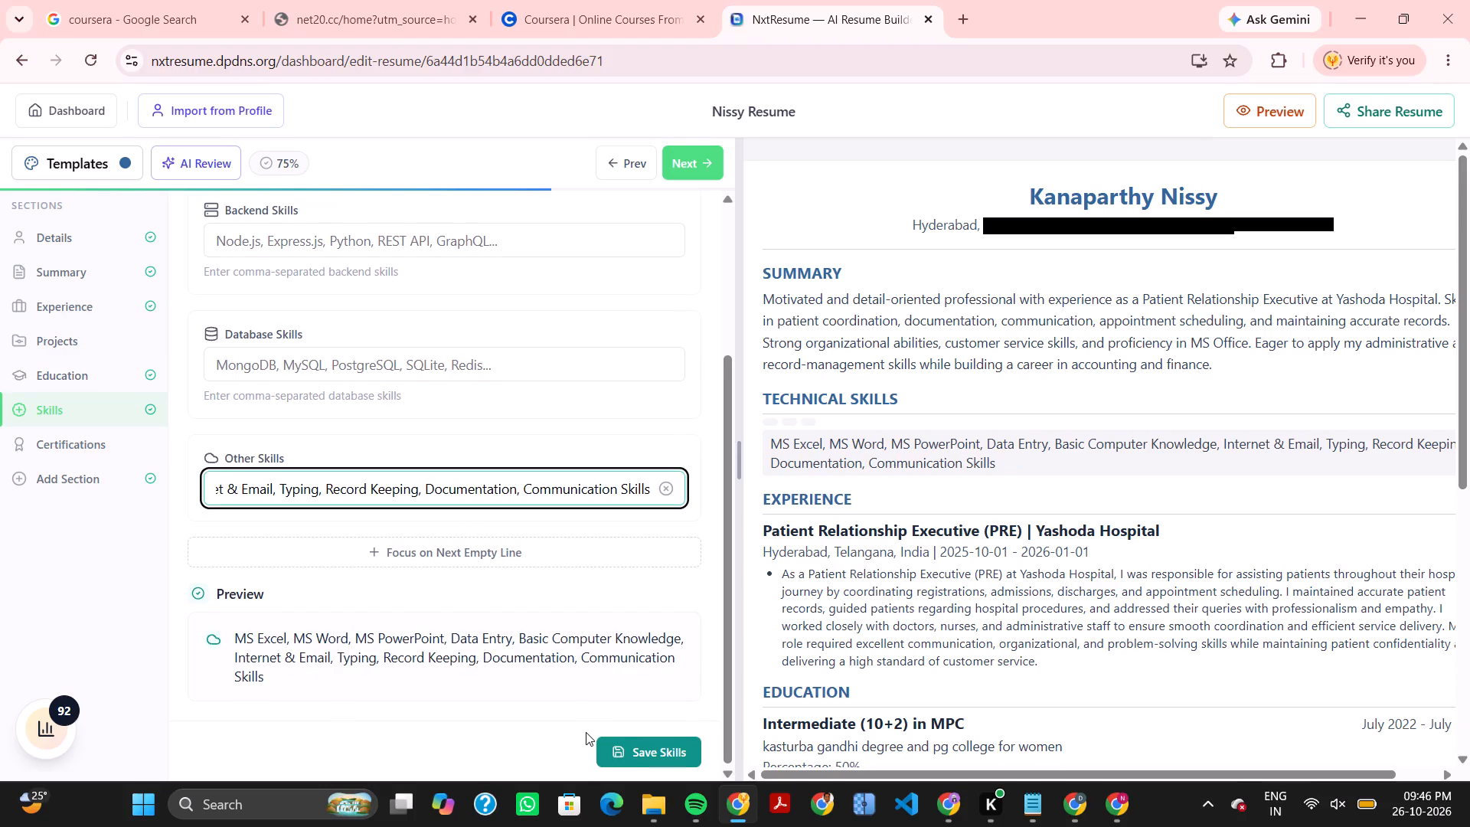
{"action": "left_click", "coordinate": [630, 751]}
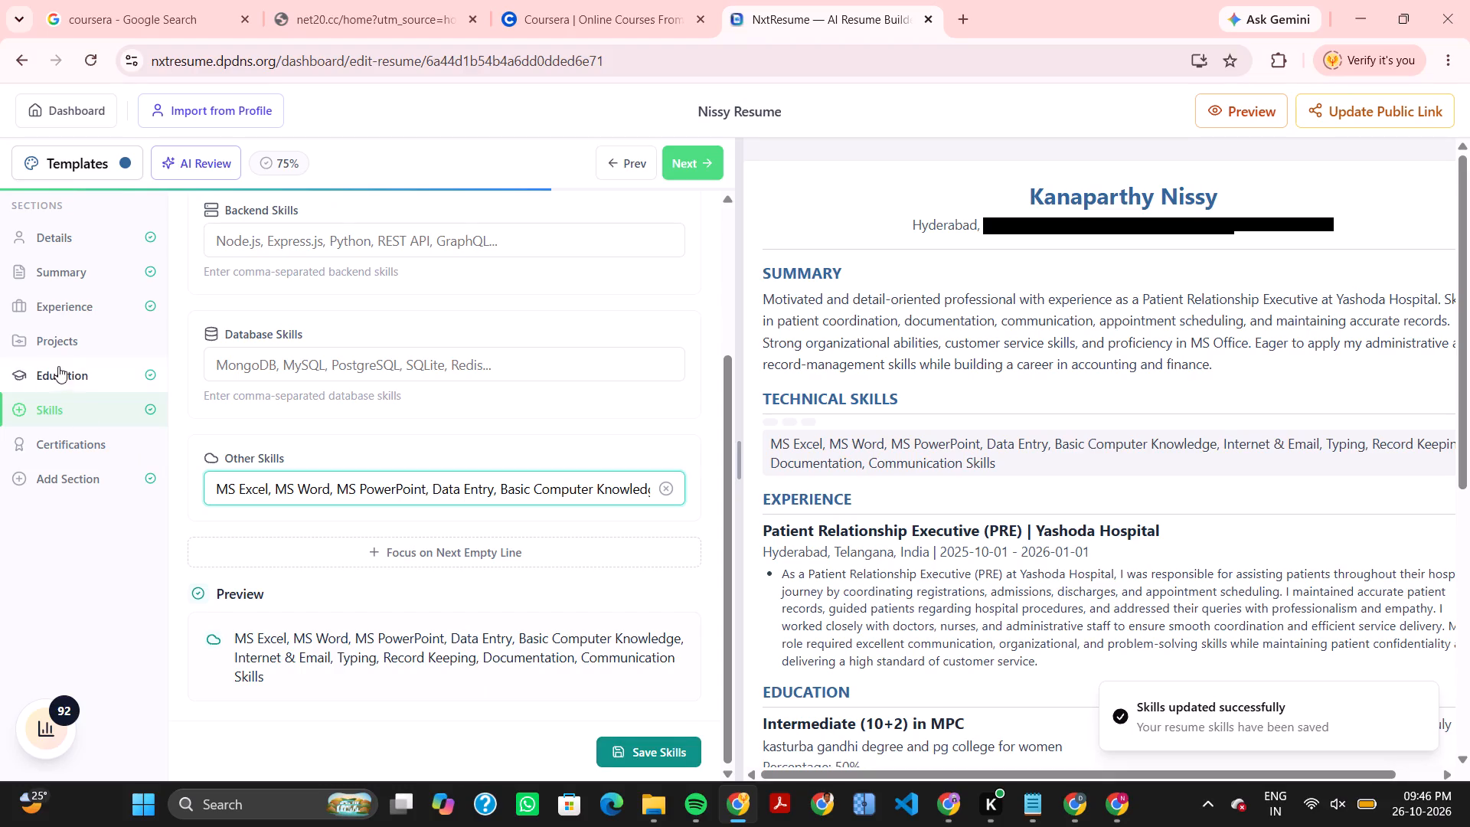
Review the Patient Relationship Executive (PRE) entry in the Experience section again.
{"action": "left_click", "coordinate": [73, 319]}
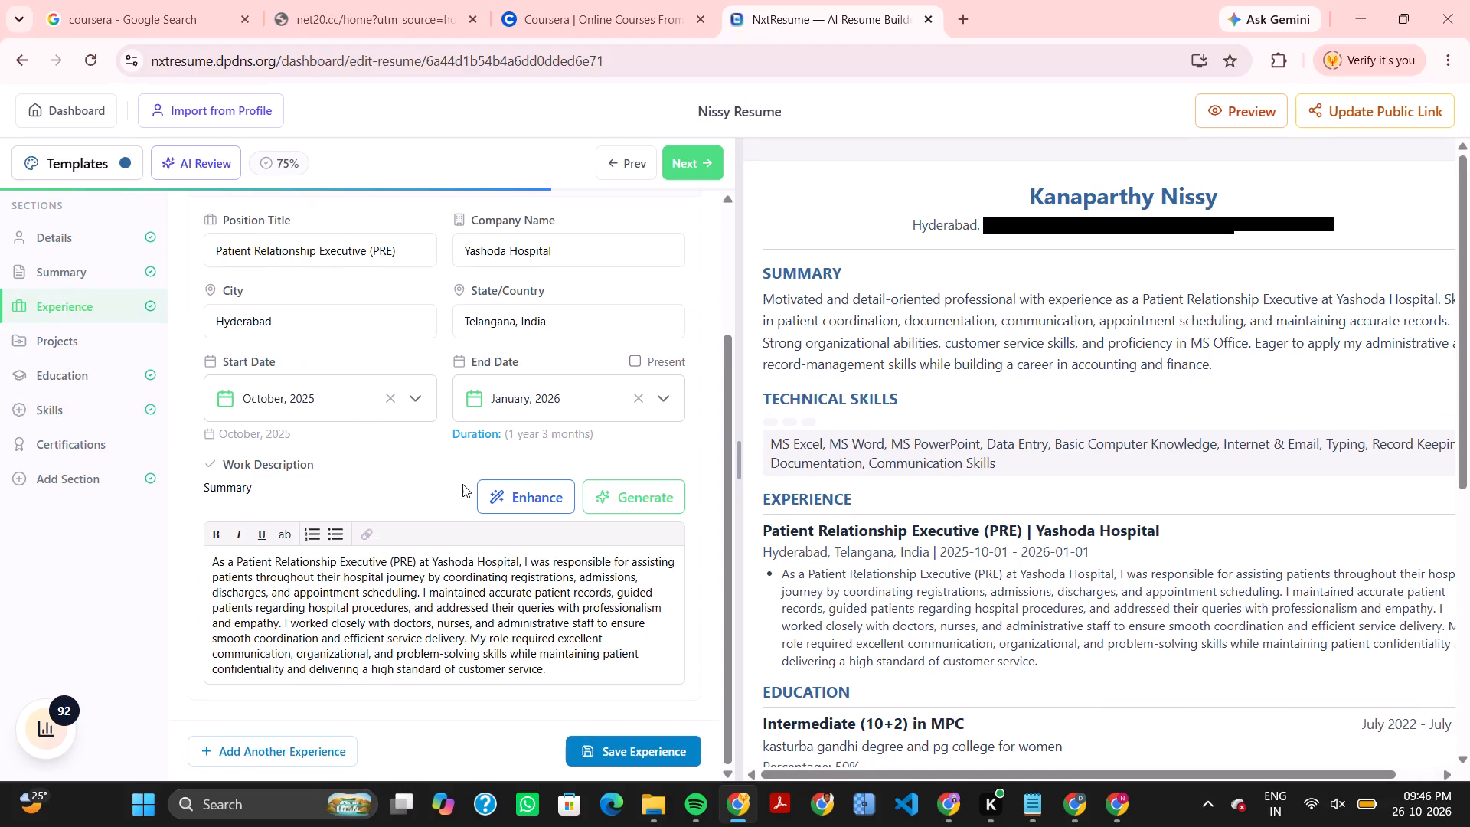
{"action": "scroll", "coordinate": [462, 484], "scroll_direction": "down", "scroll_amount": 6}
{"action": "scroll", "coordinate": [462, 484], "scroll_direction": "up", "scroll_amount": 7}
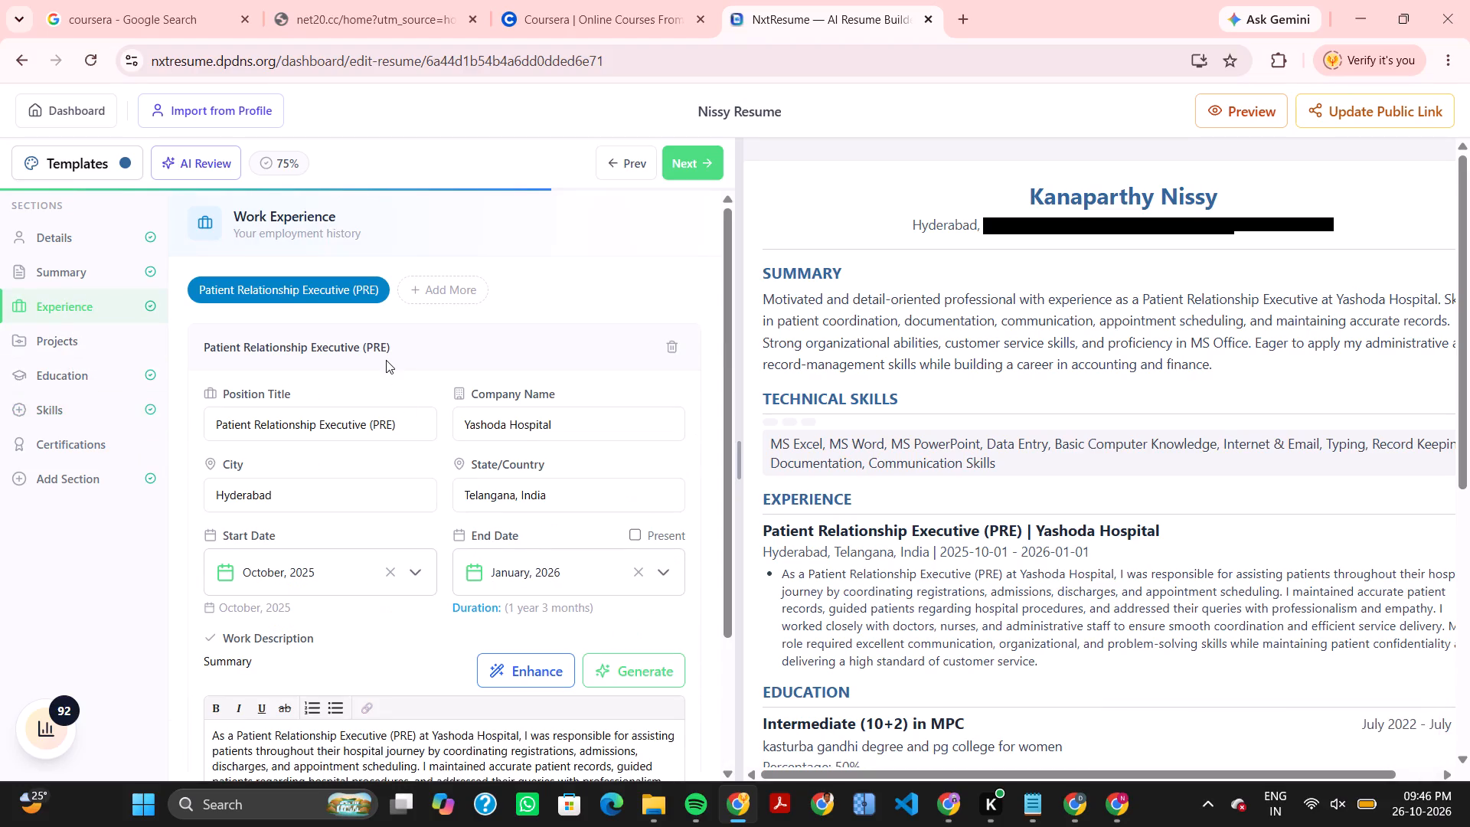
{"action": "scroll", "coordinate": [386, 360], "scroll_direction": "down", "scroll_amount": 2}
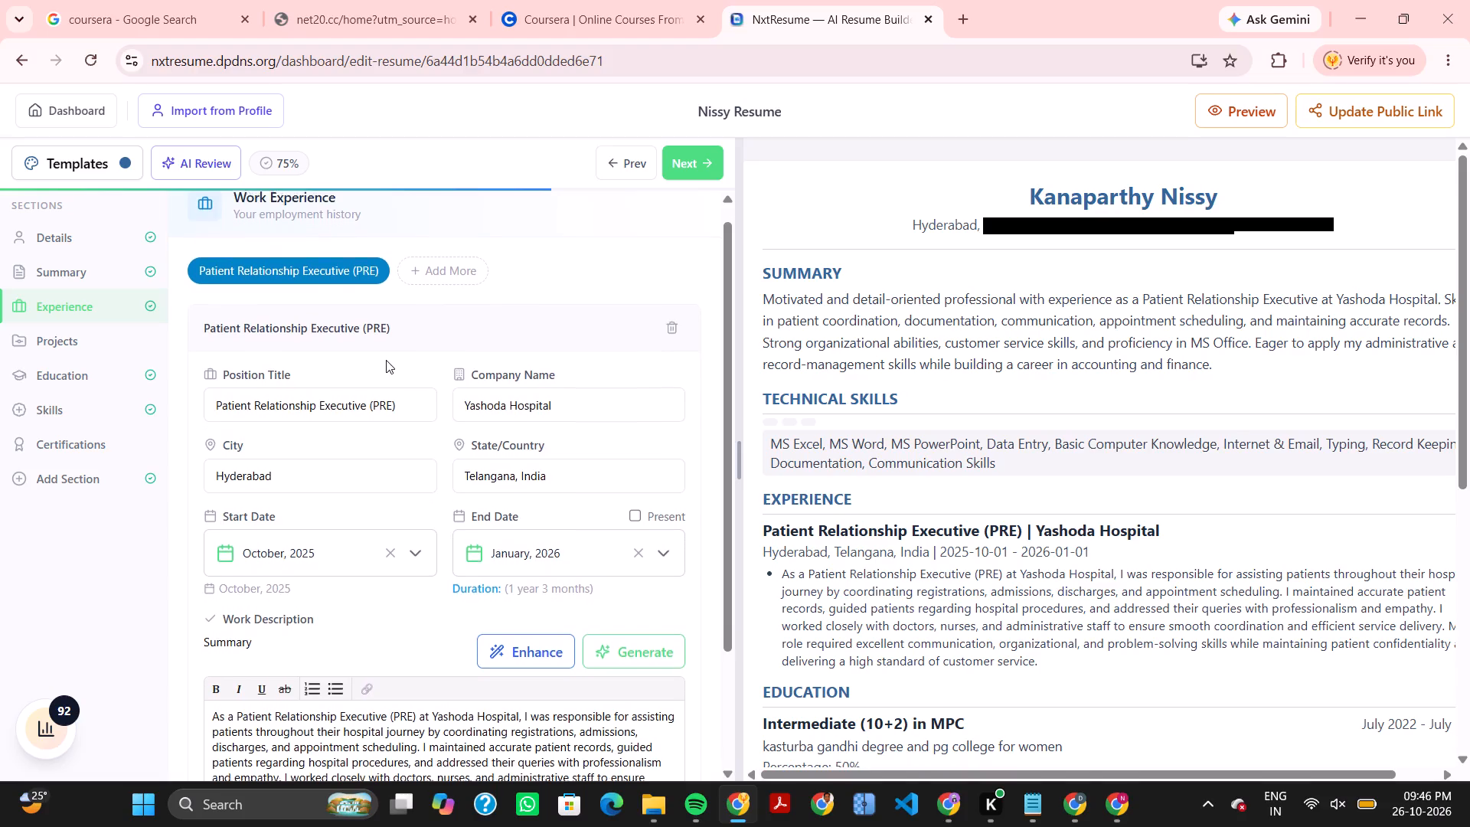
{"action": "scroll", "coordinate": [386, 360], "scroll_direction": "down", "scroll_amount": 1}
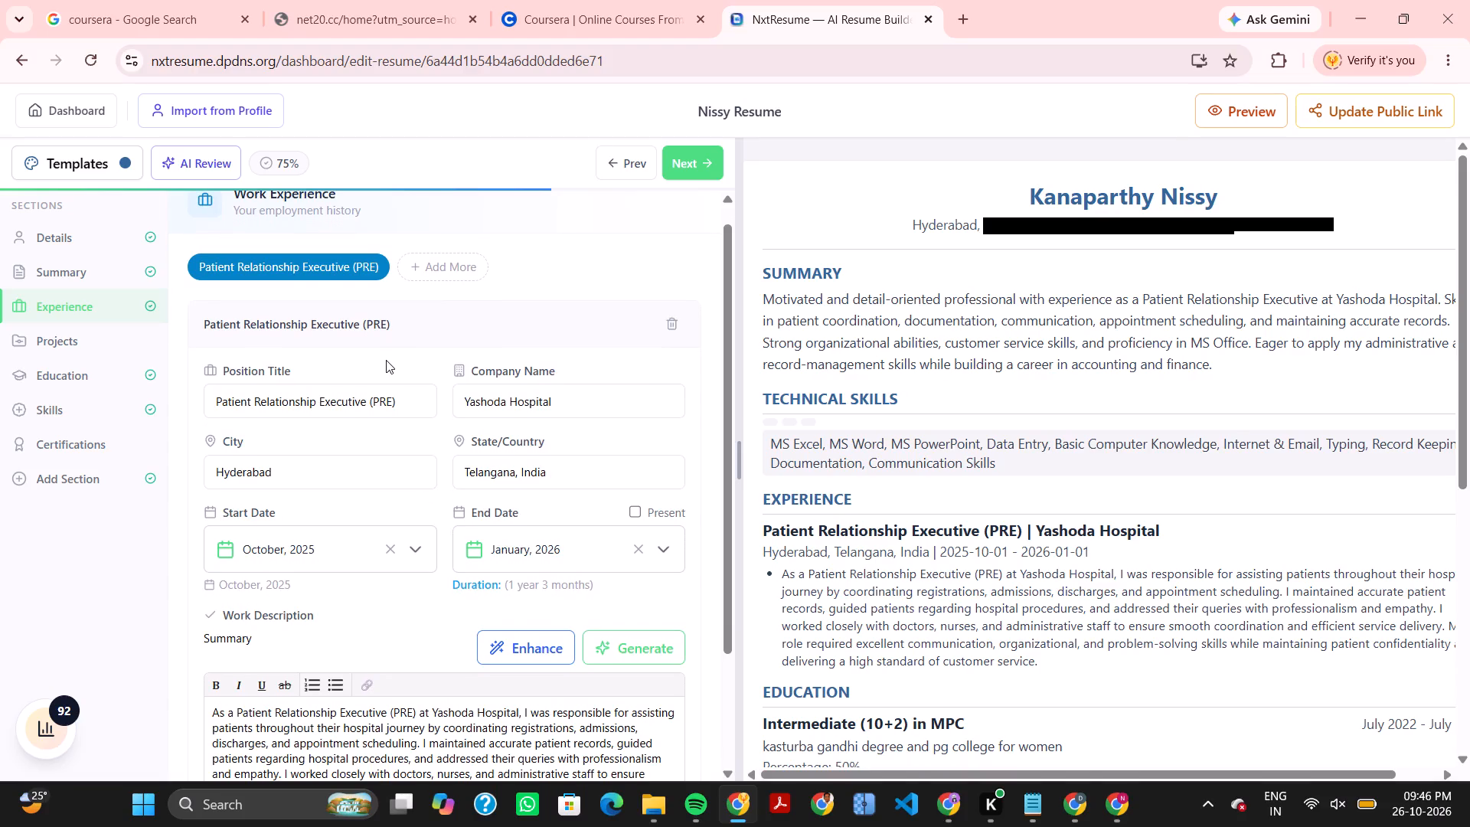
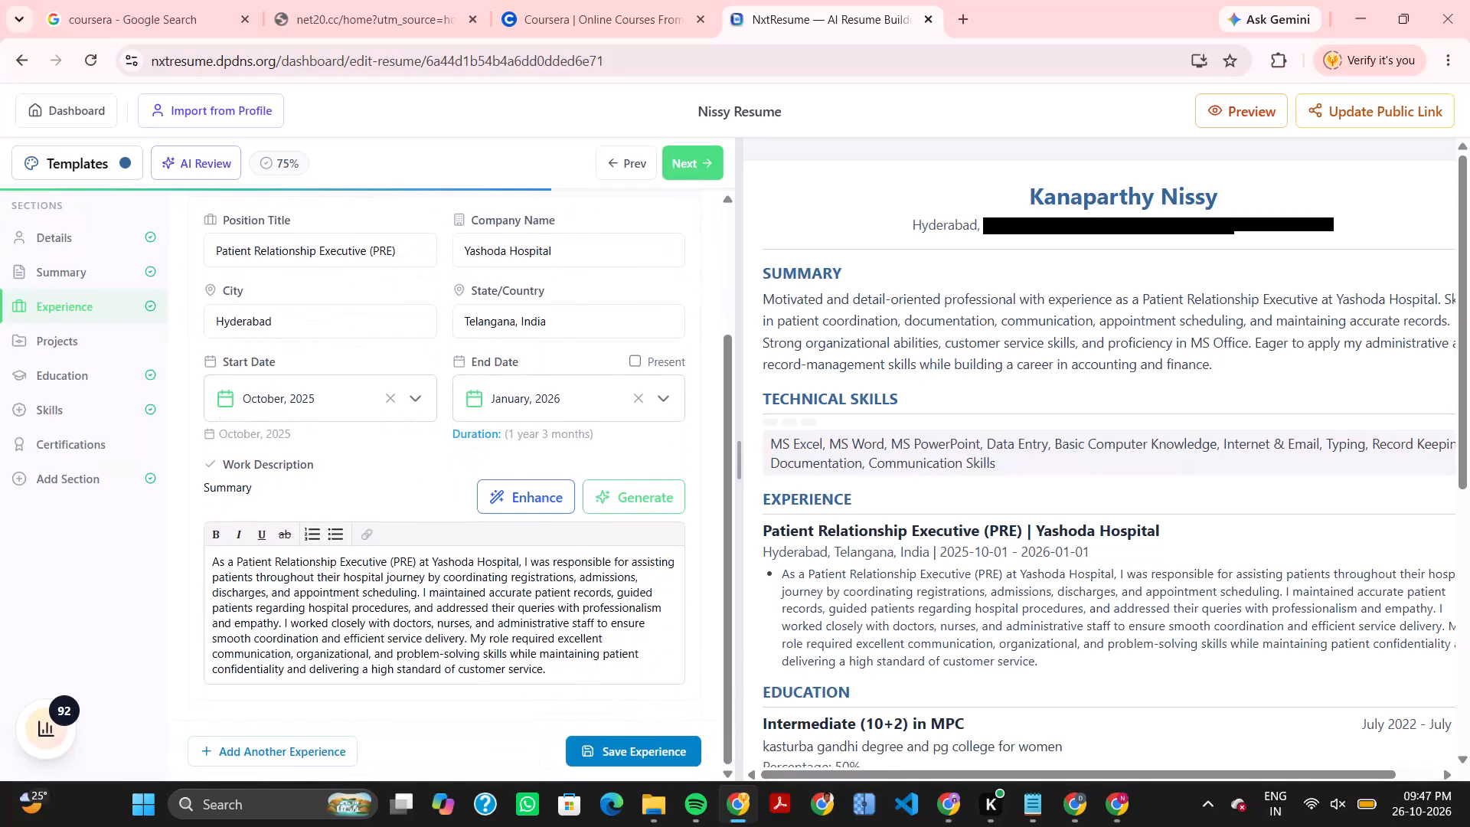
Add a second experience entry alongside the Patient Relationship Executive (PRE) entry in the Work Experience section.
{"action": "scroll", "coordinate": [422, 465], "scroll_direction": "up", "scroll_amount": 7}
{"action": "scroll", "coordinate": [422, 465], "scroll_direction": "right", "scroll_amount": 1}
{"action": "scroll", "coordinate": [335, 302], "scroll_direction": "down", "scroll_amount": 1}
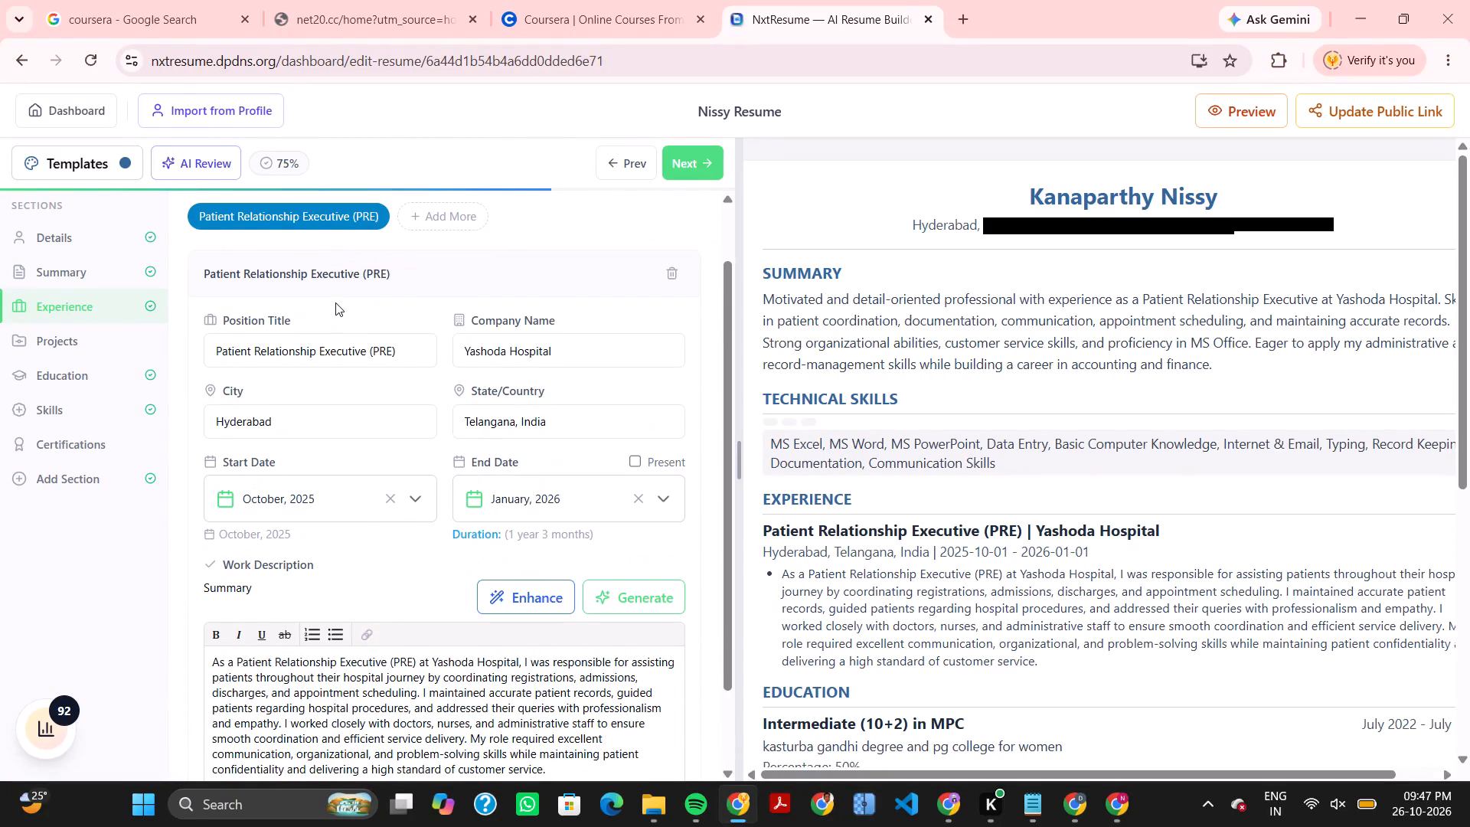
{"action": "scroll", "coordinate": [335, 302], "scroll_direction": "right", "scroll_amount": 1}
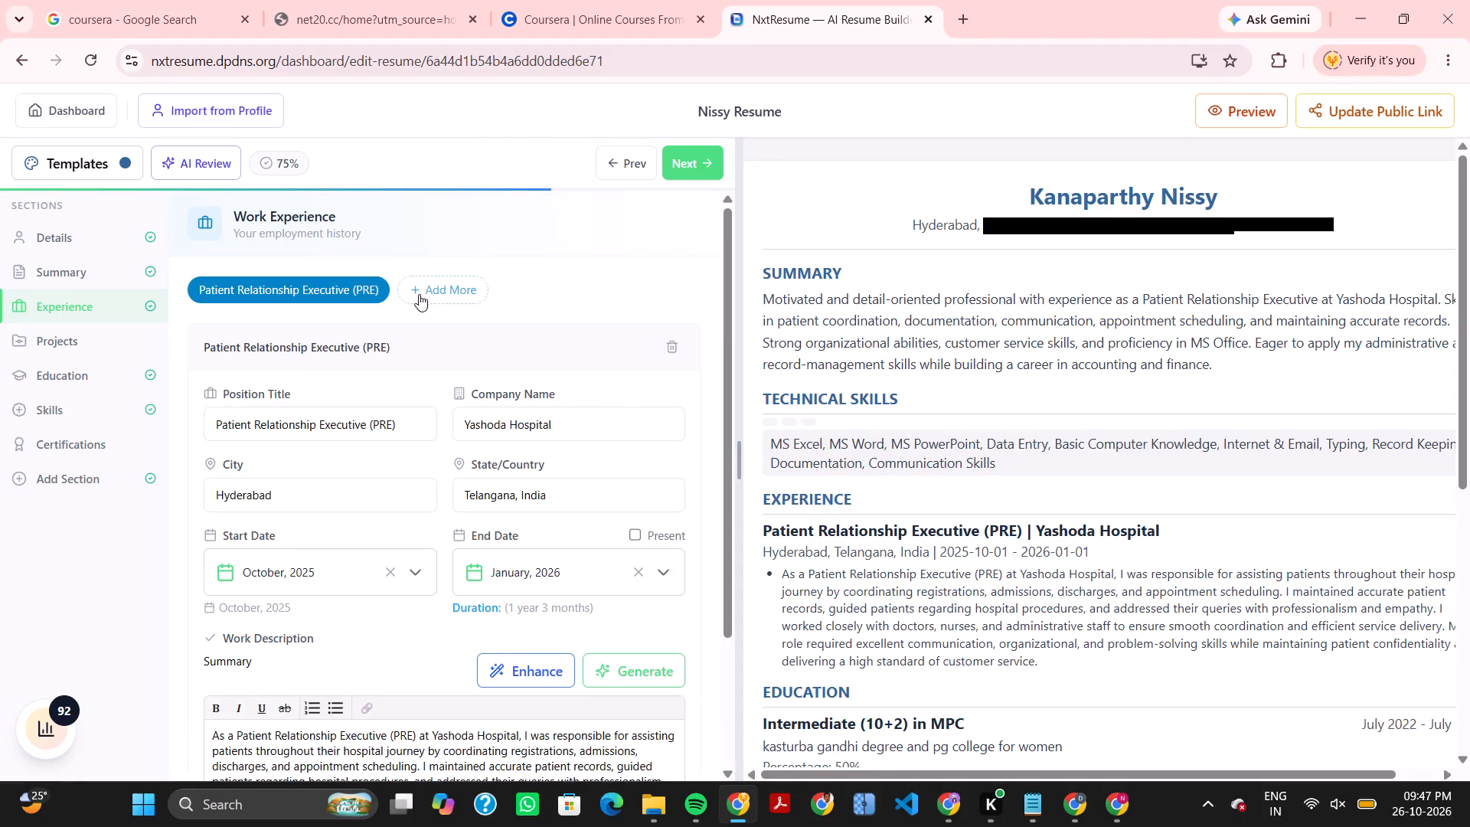
{"action": "left_click", "coordinate": [426, 284]}
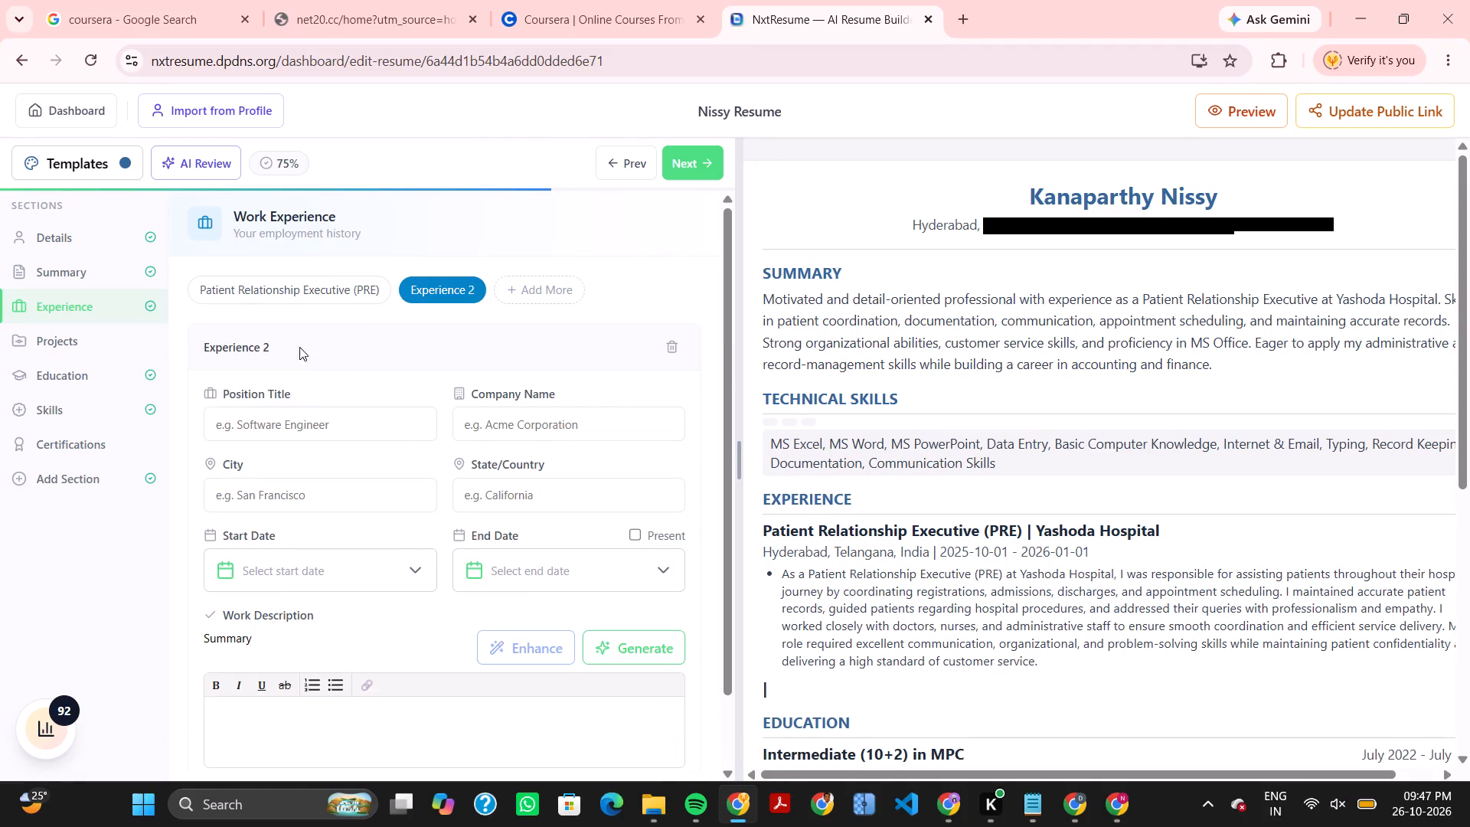
{"action": "left_click", "coordinate": [256, 342]}
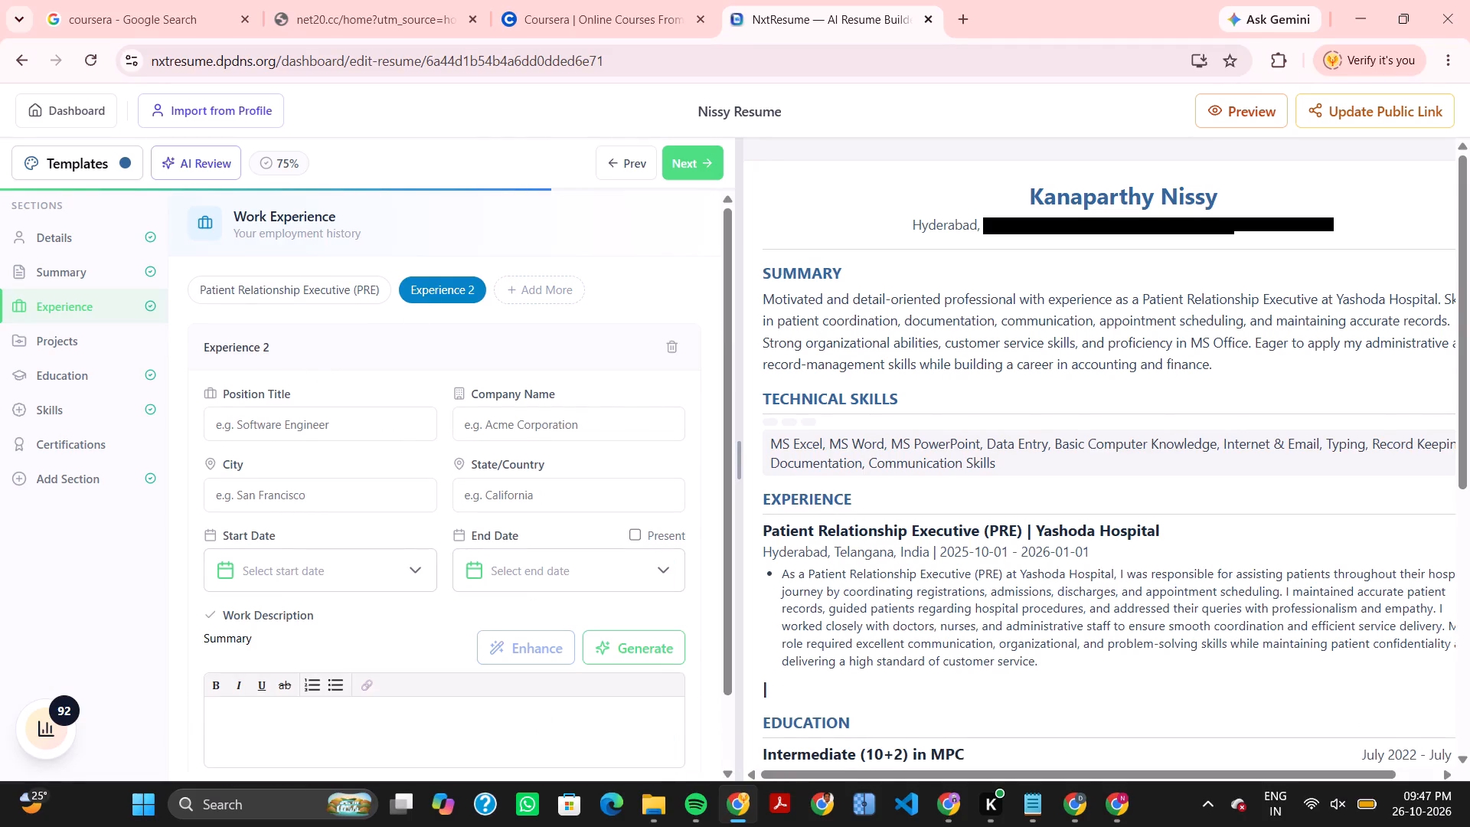
Enter "Telecaller (product explaining)" as the position title of the new experience entry.
{"action": "left_click", "coordinate": [286, 431]}
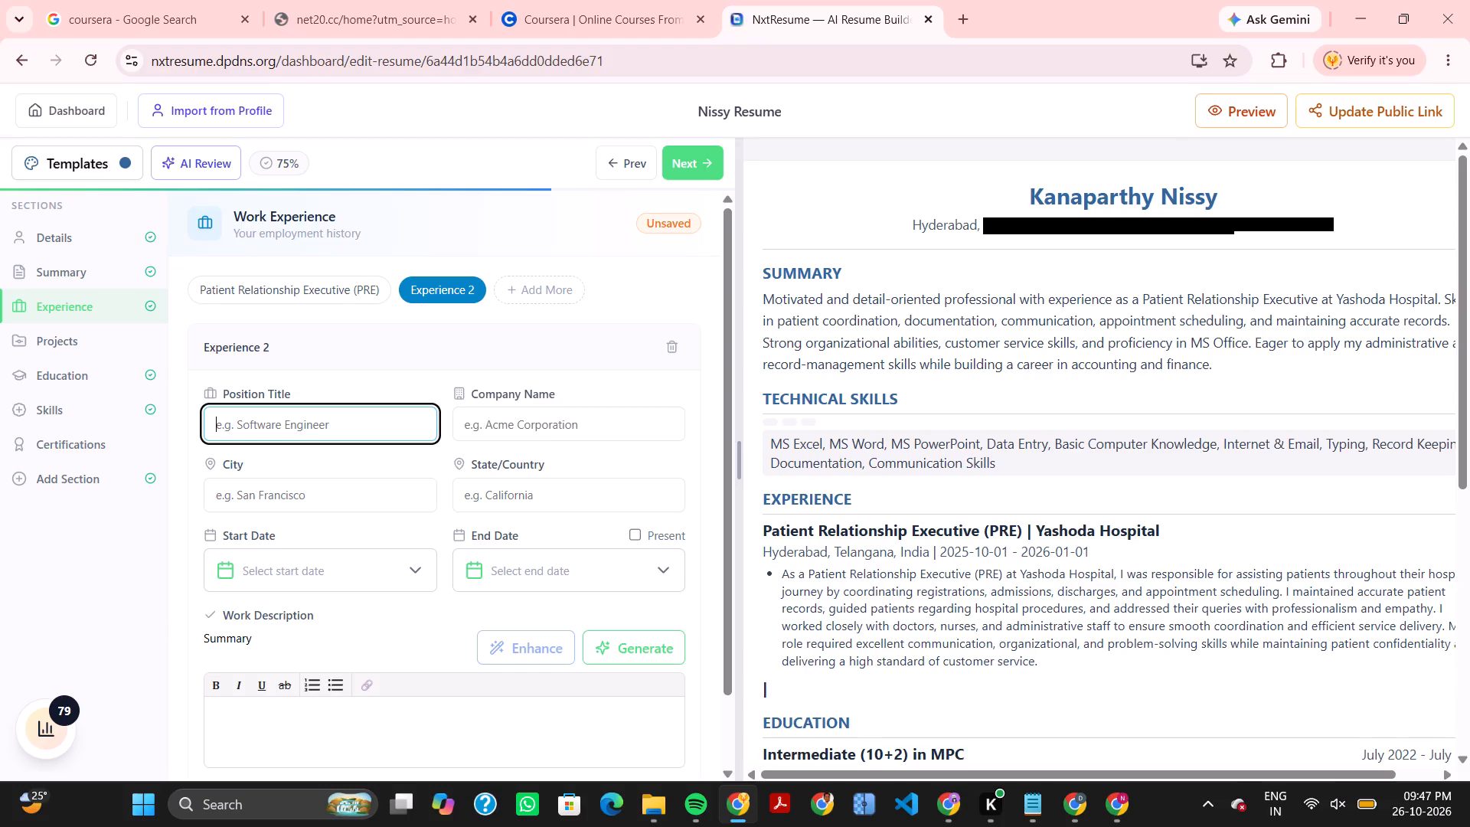
{"action": "key", "text": "shift+t"}
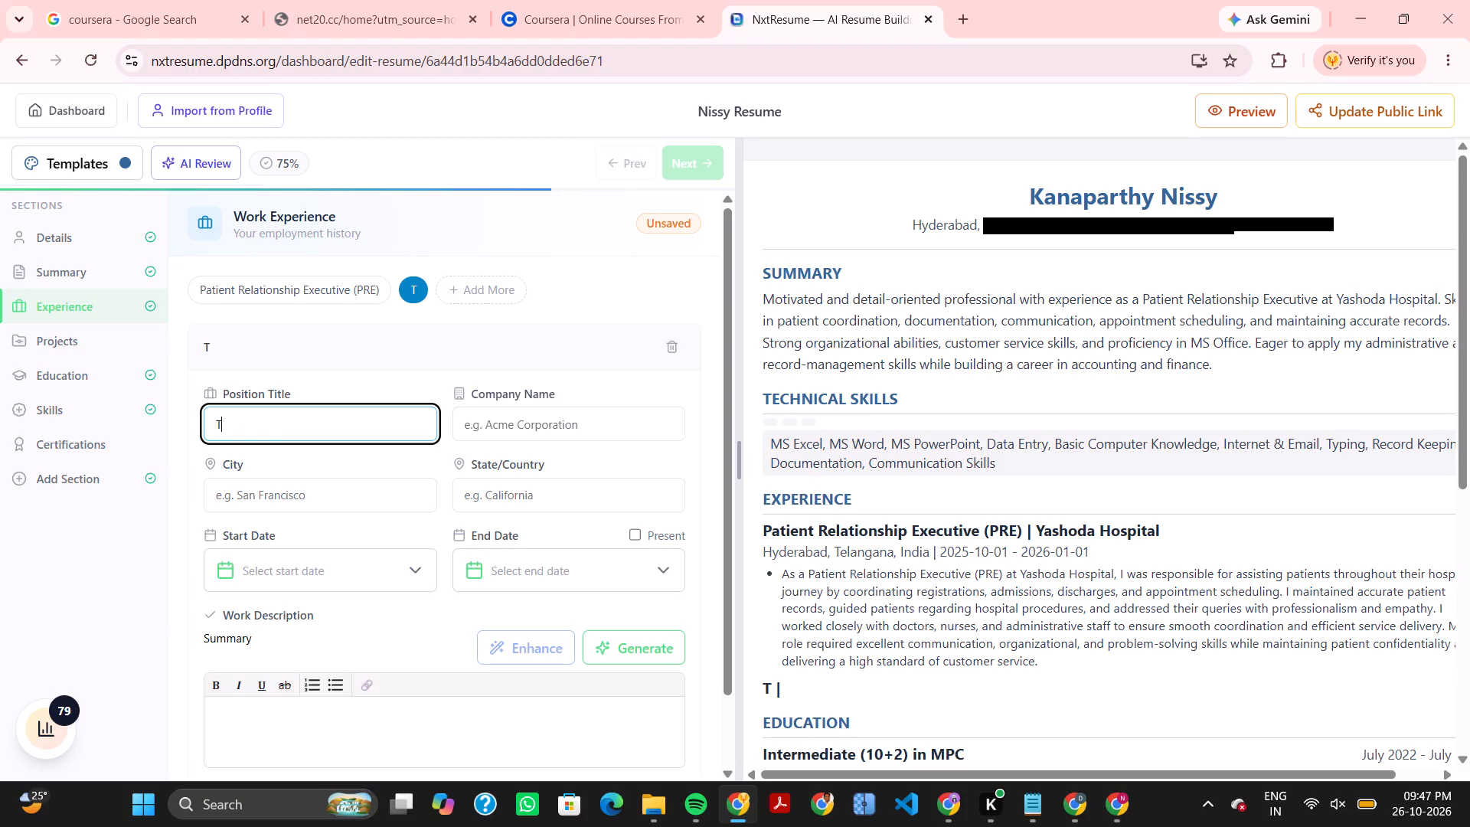
{"action": "type", "text": "elecom"}
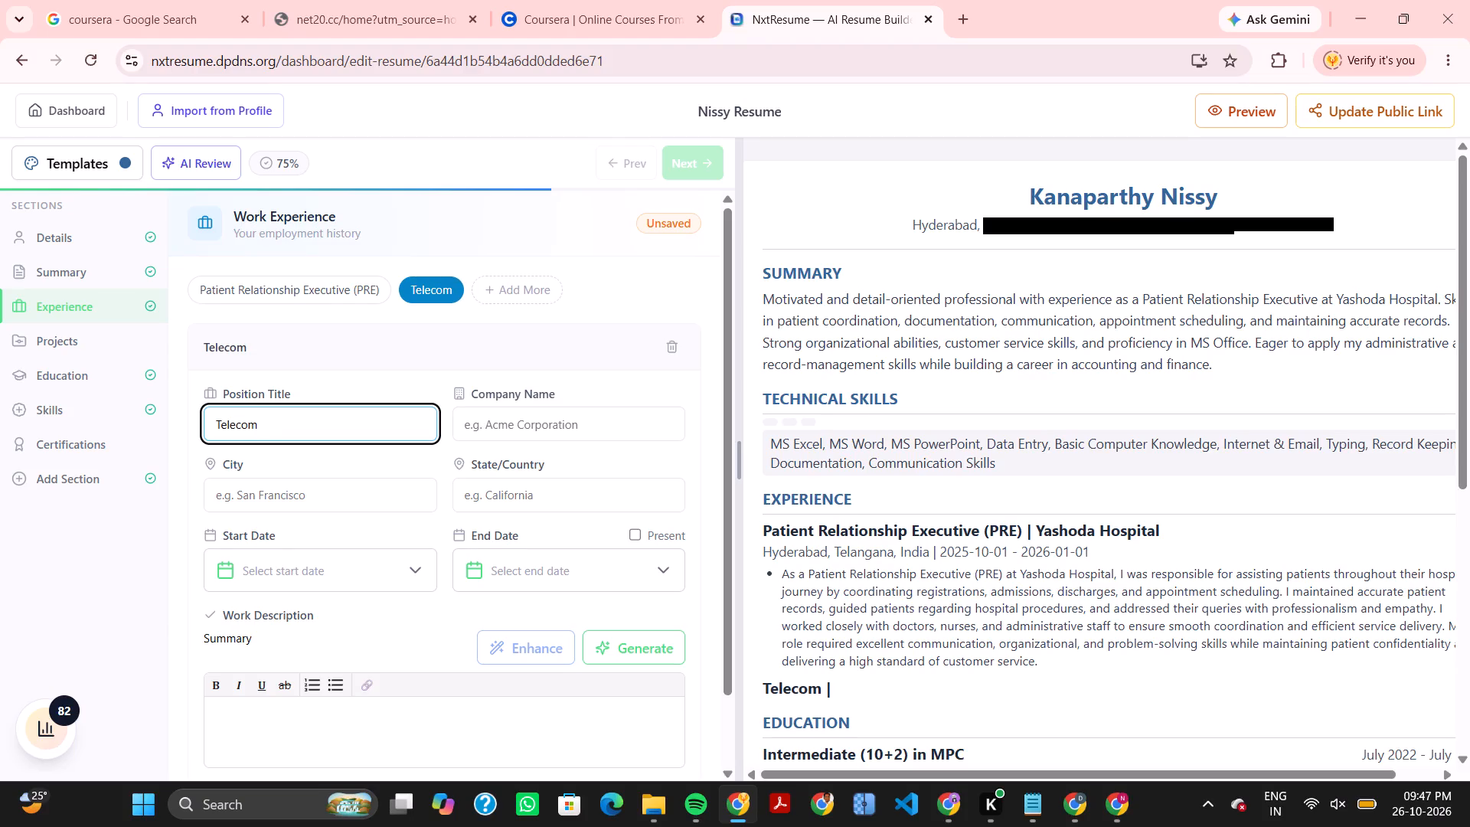
{"action": "key", "text": "BackSpace"}
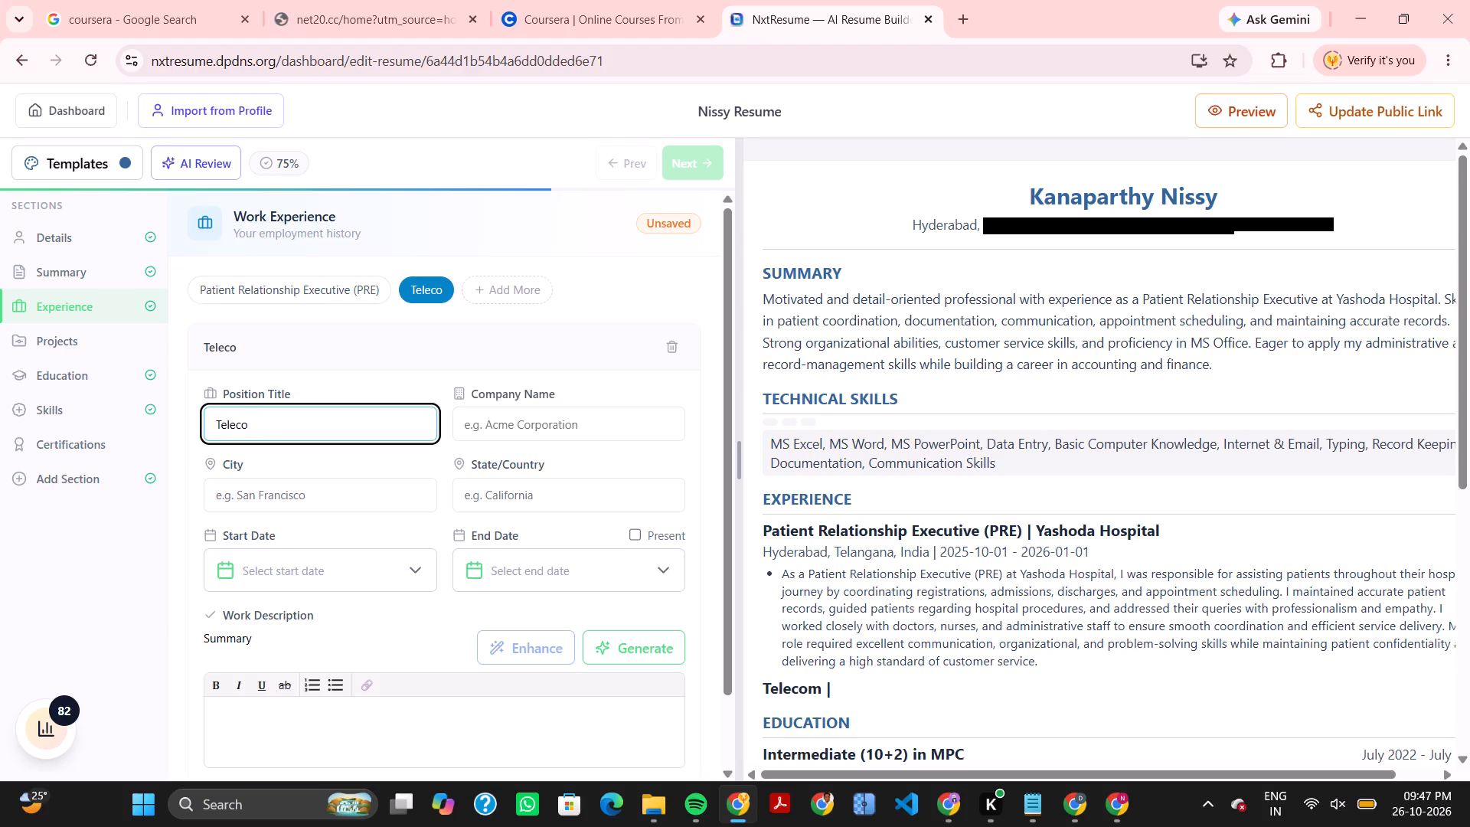
{"action": "key", "text": "BackSpace"}
{"action": "type", "text": "all"}
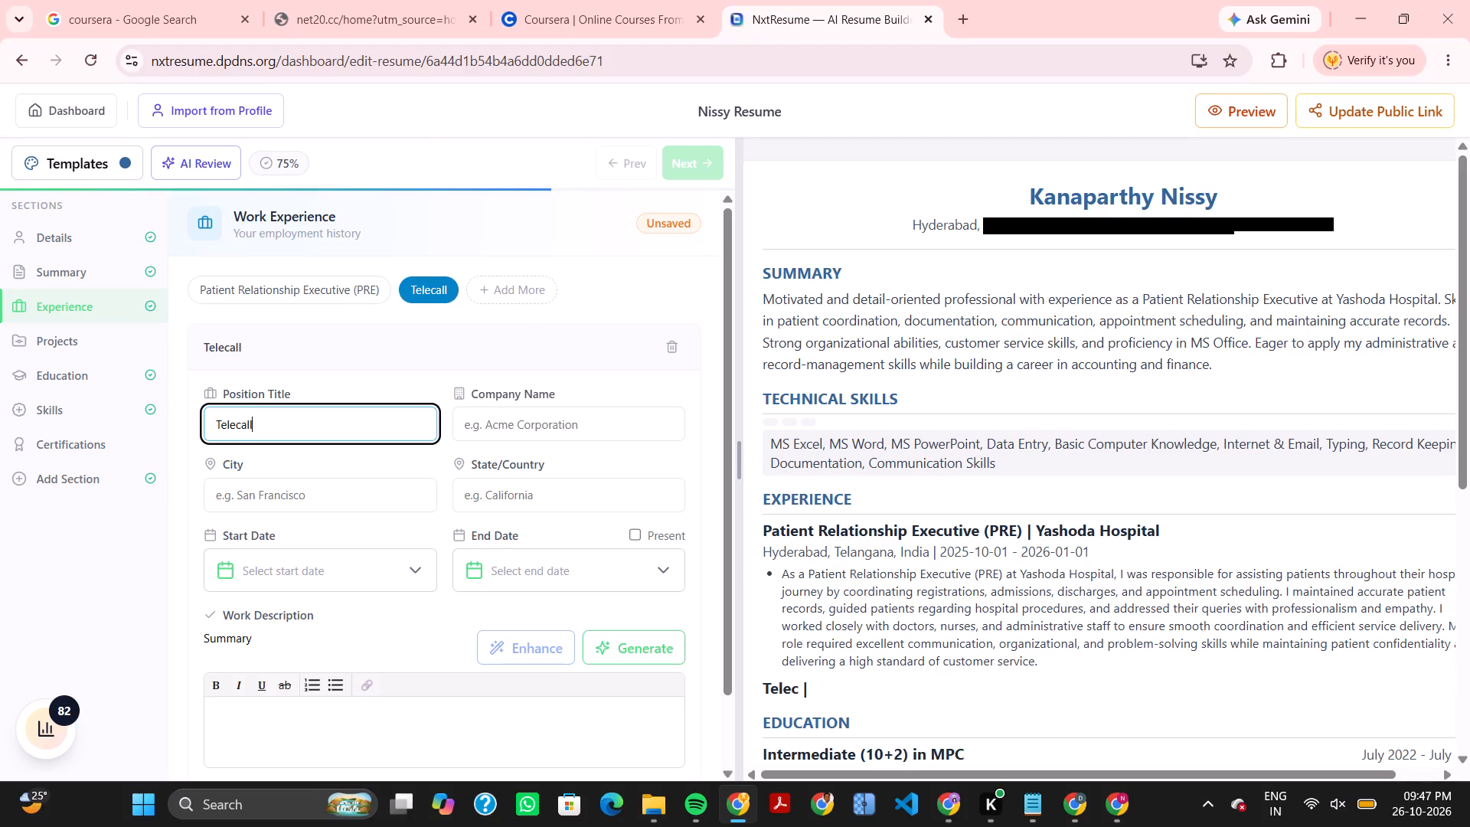
{"action": "type", "text": "er"}
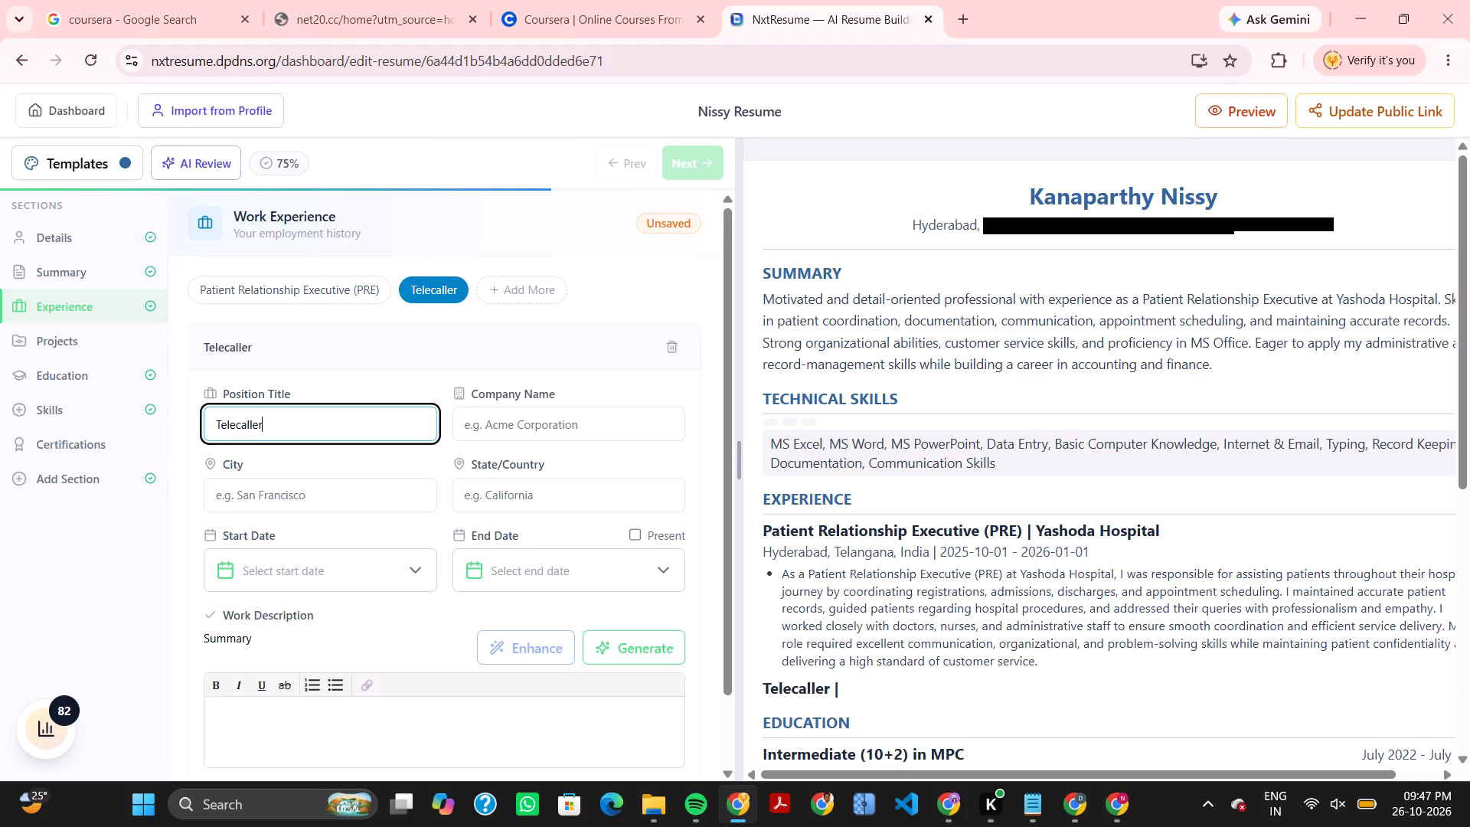
{"action": "key", "text": "shift+parenleft"}
{"action": "type", "text": "lead"}
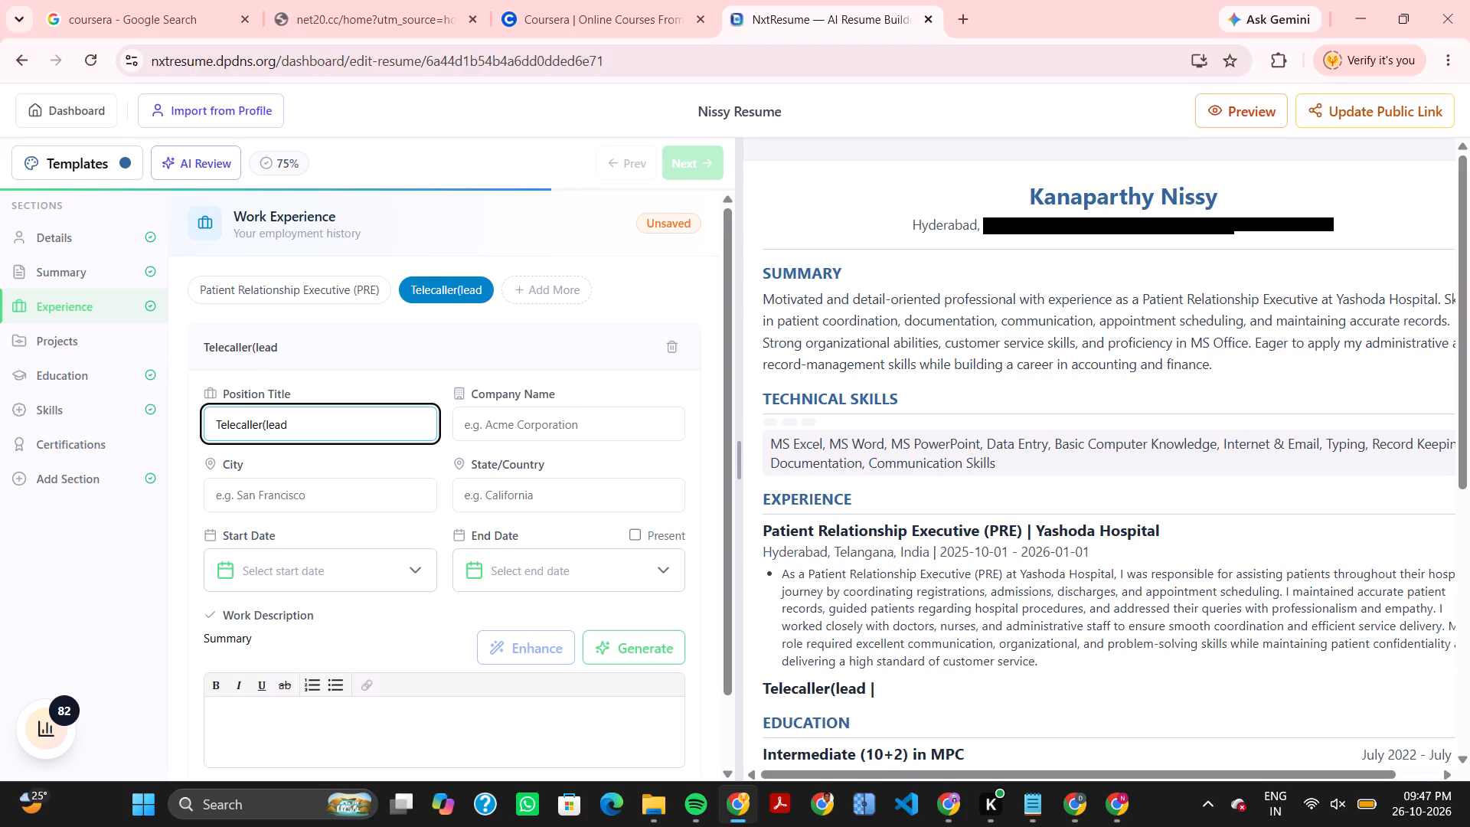
{"action": "key", "text": "BackSpace"}
{"action": "key", "text": "BackSpace"}
{"action": "key", "text": "BackSpace"}
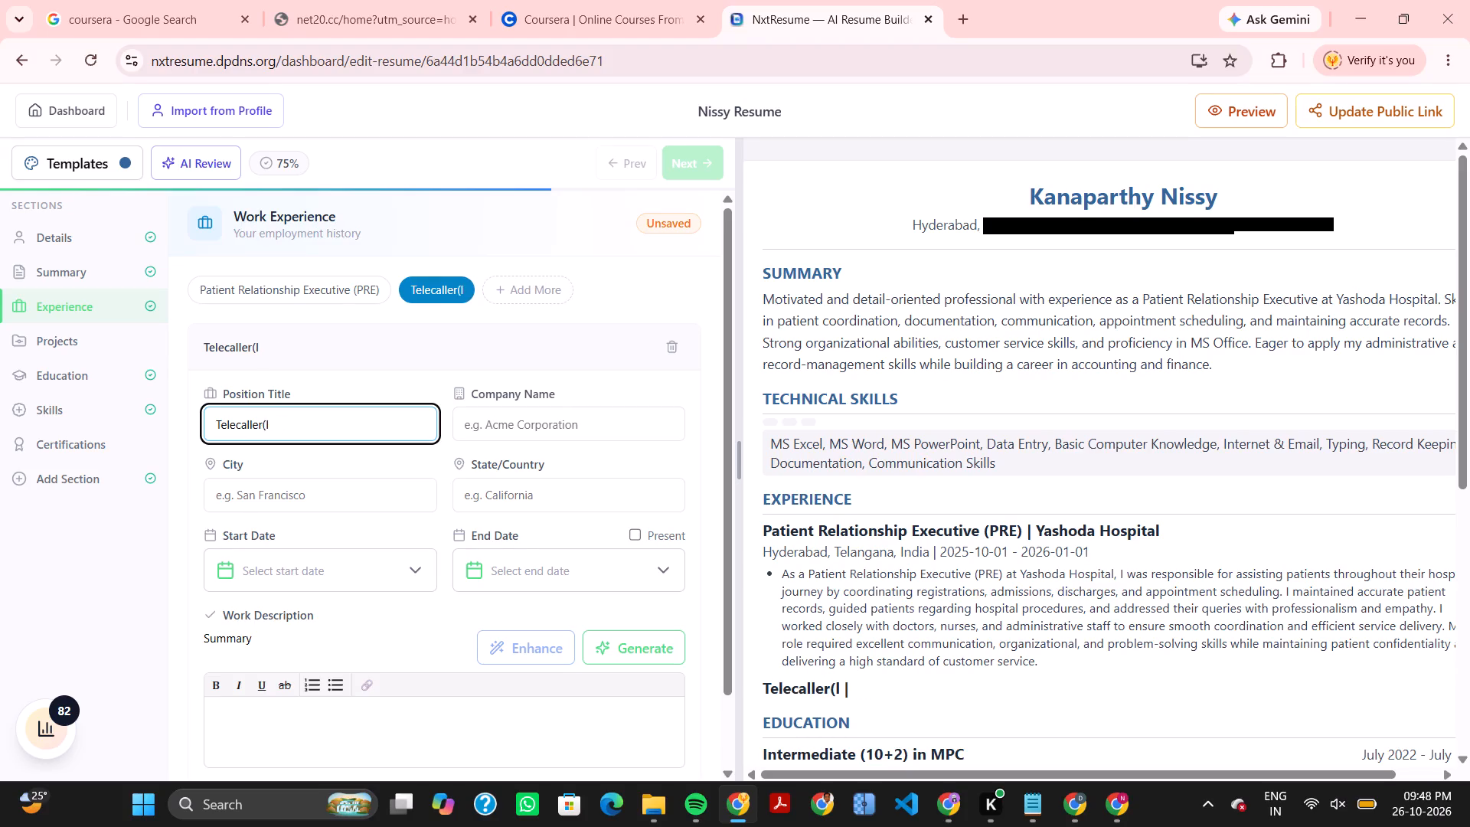
{"action": "key", "text": "BackSpace"}
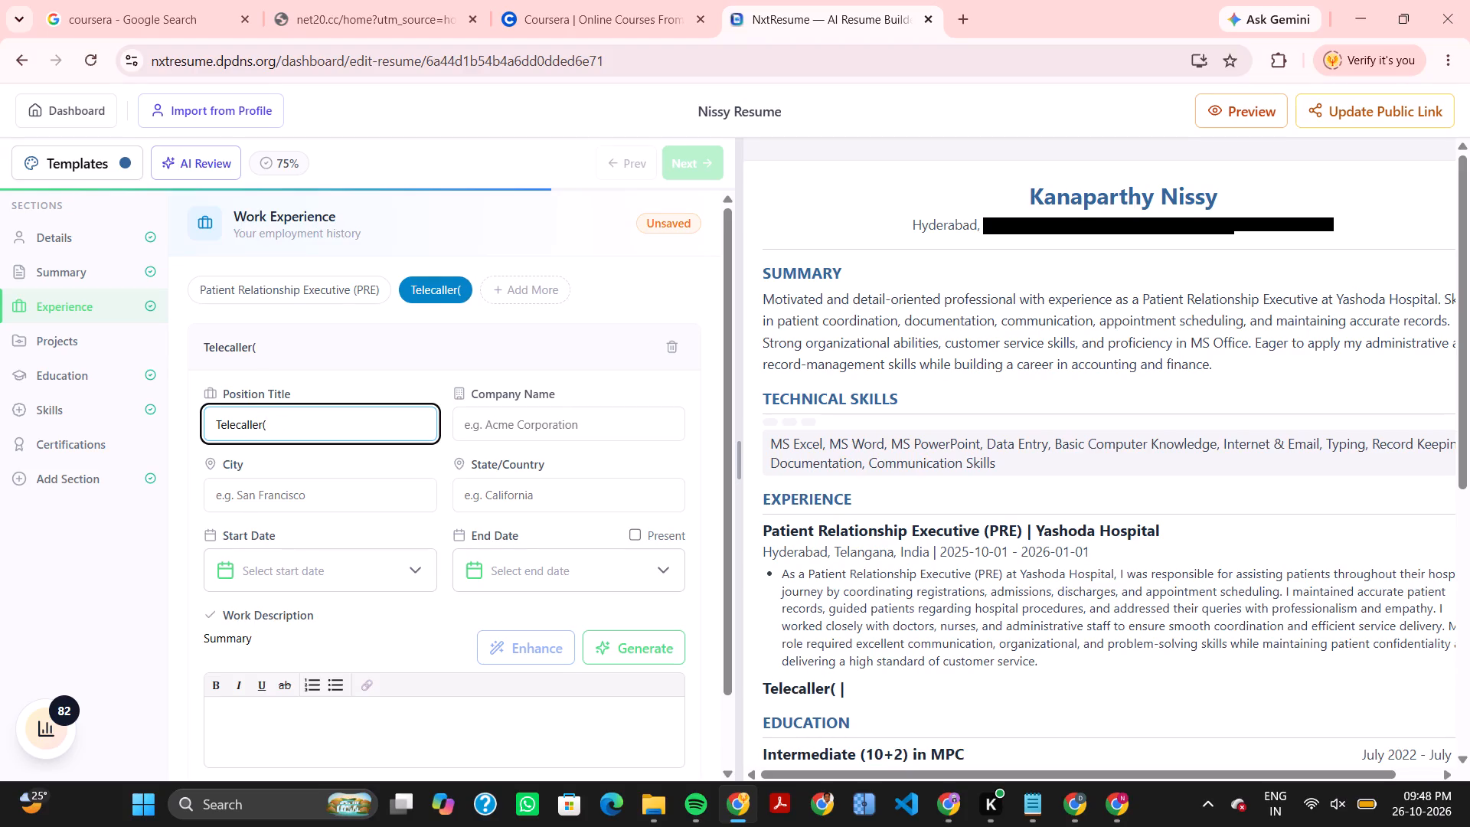
{"action": "type", "text": "product"}
{"action": "key", "text": "space"}
{"action": "type", "text": "exp"}
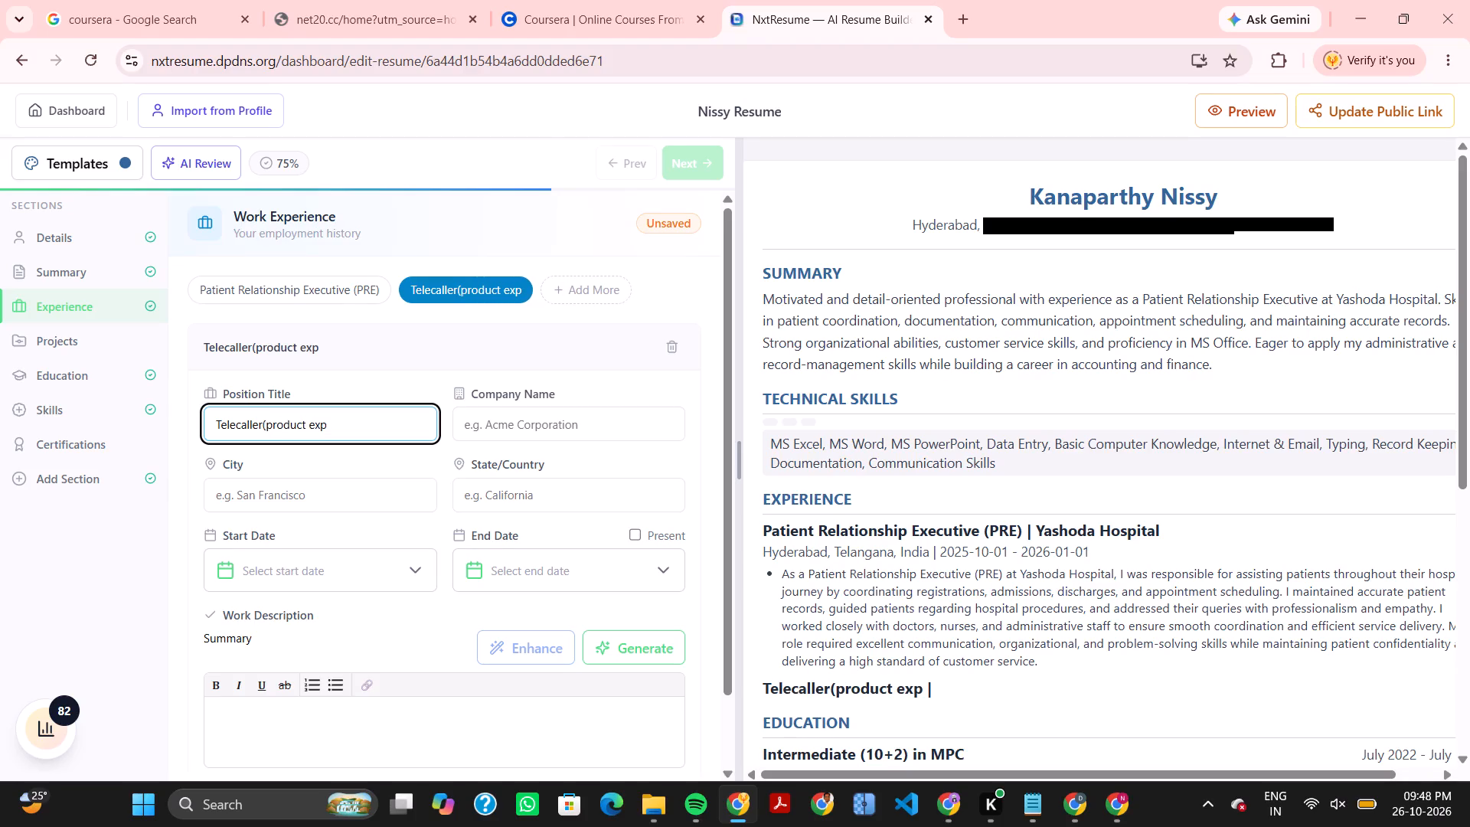
{"action": "key", "text": "l"}
{"action": "type", "text": "aining"}
{"action": "key", "text": "shift+parenright"}
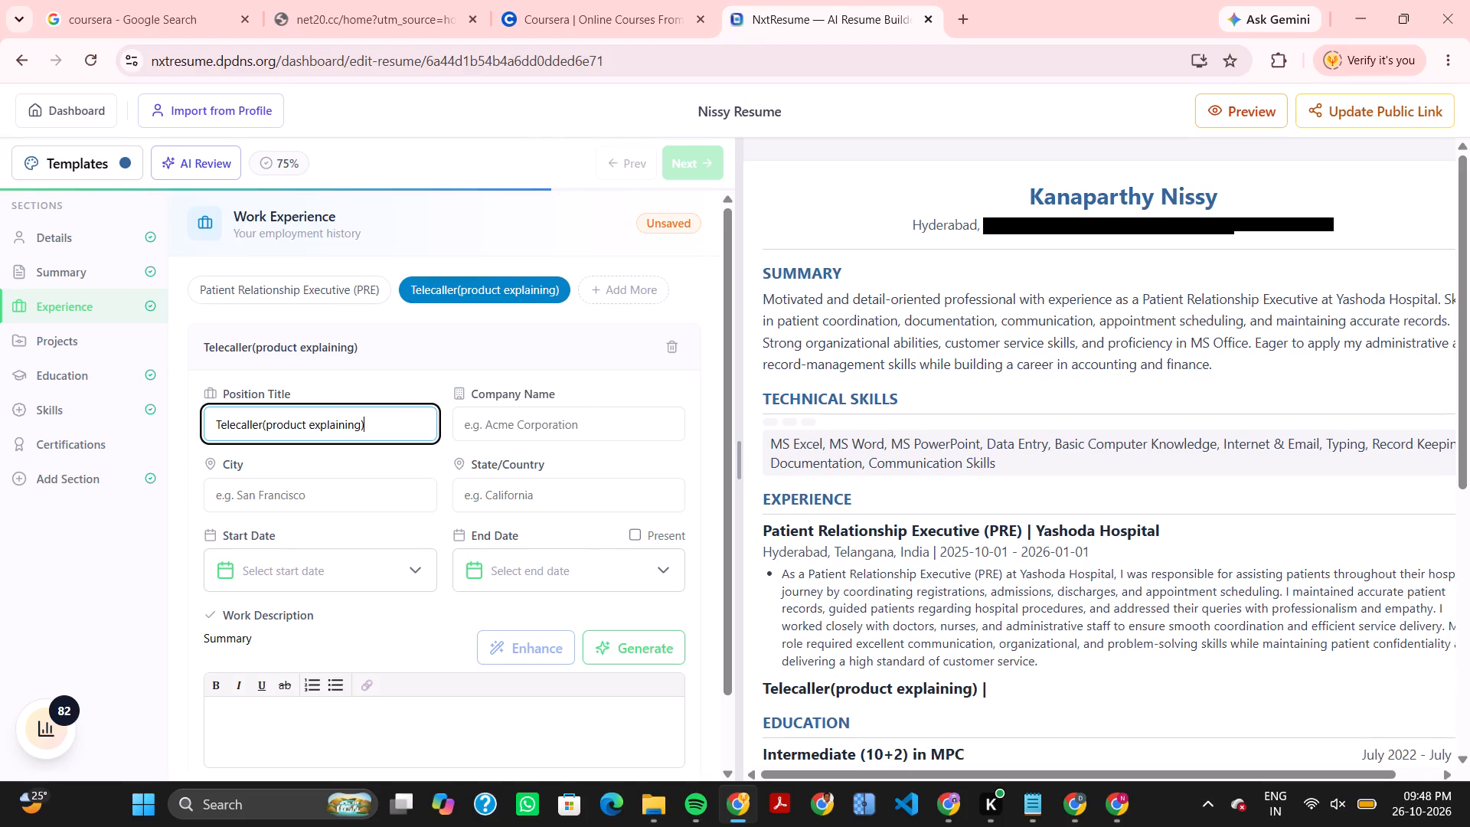
{"action": "left_click", "coordinate": [260, 422]}
{"action": "key", "text": "space"}
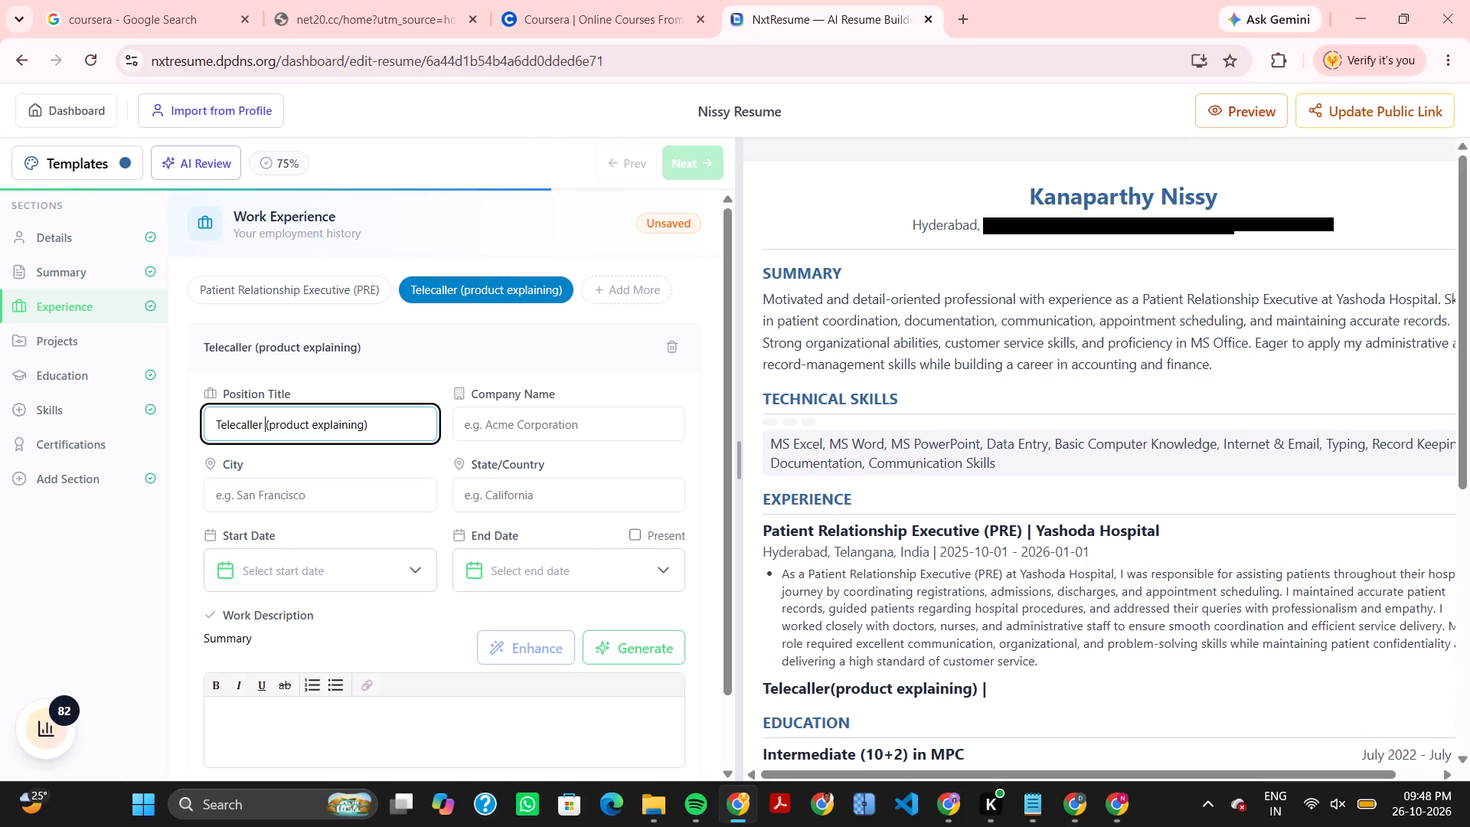
Enter "TATA" as the company name of the Telecaller entry.
{"action": "left_click", "coordinate": [546, 420]}
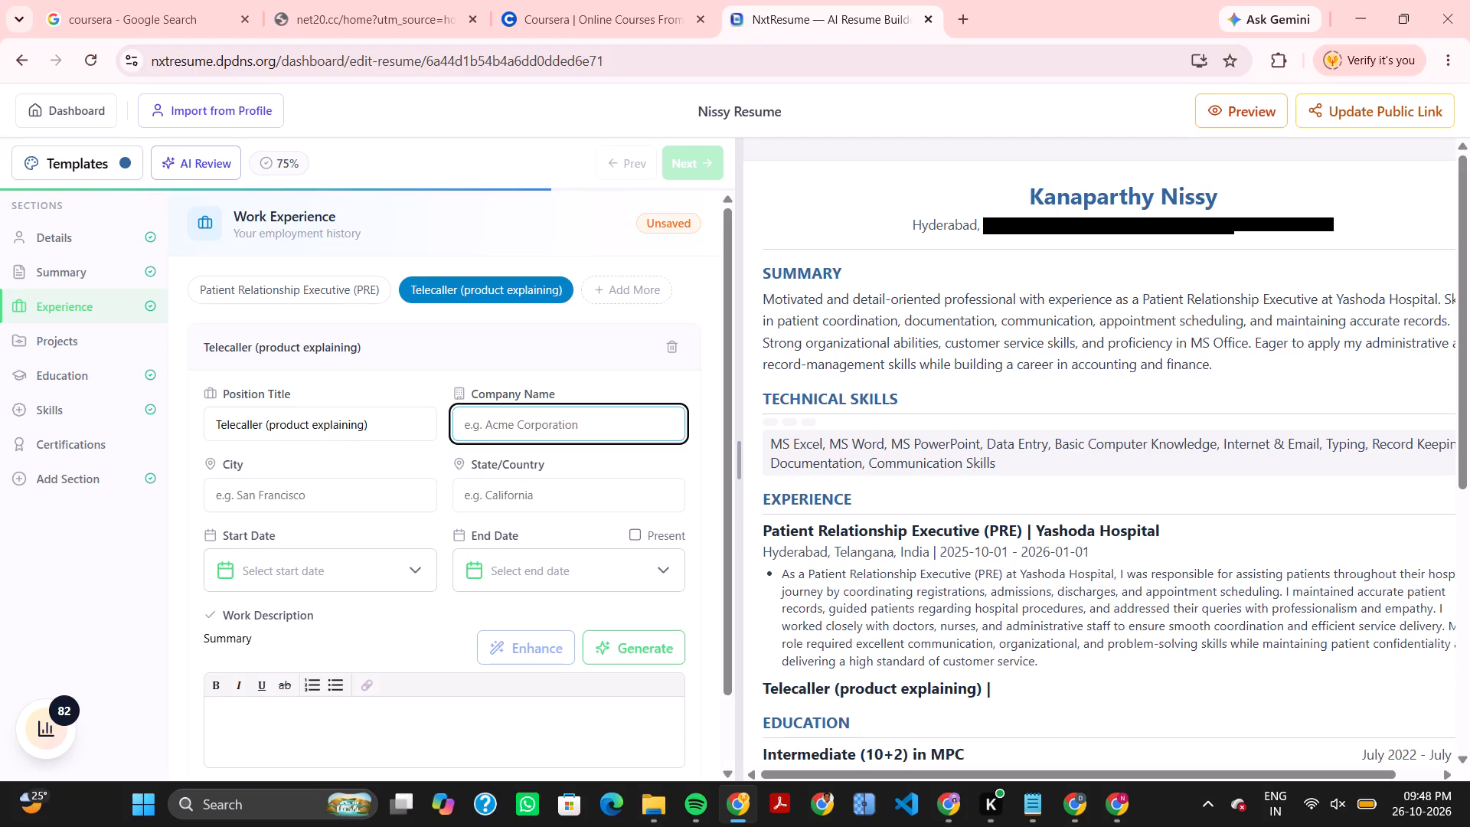
{"action": "type", "text": "TA"}
{"action": "type", "text": "TA"}
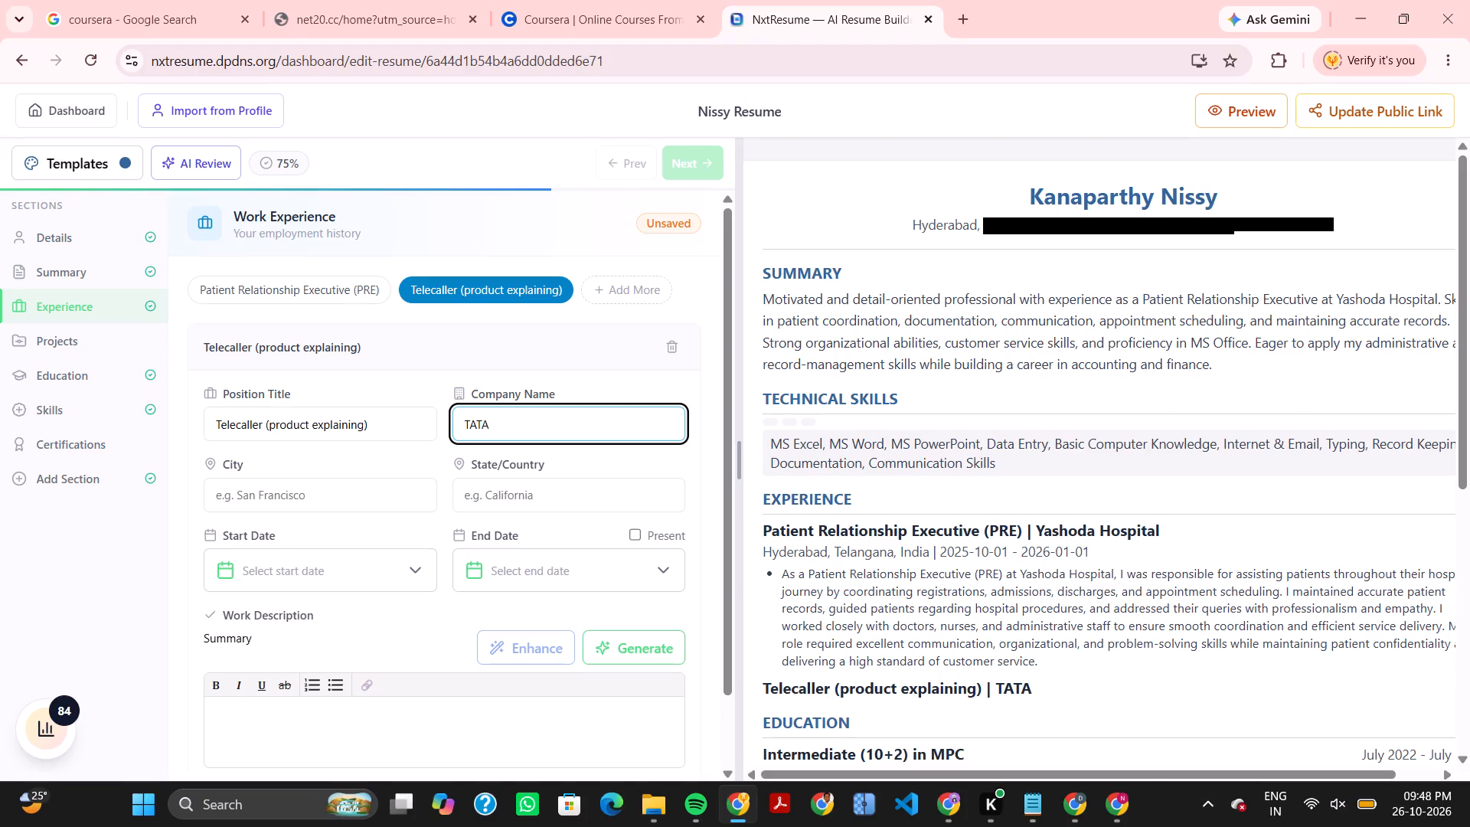
Search Google for "tata insurance" in a new browser tab and copy the query text from the results page.
{"action": "left_click", "coordinate": [949, 14]}
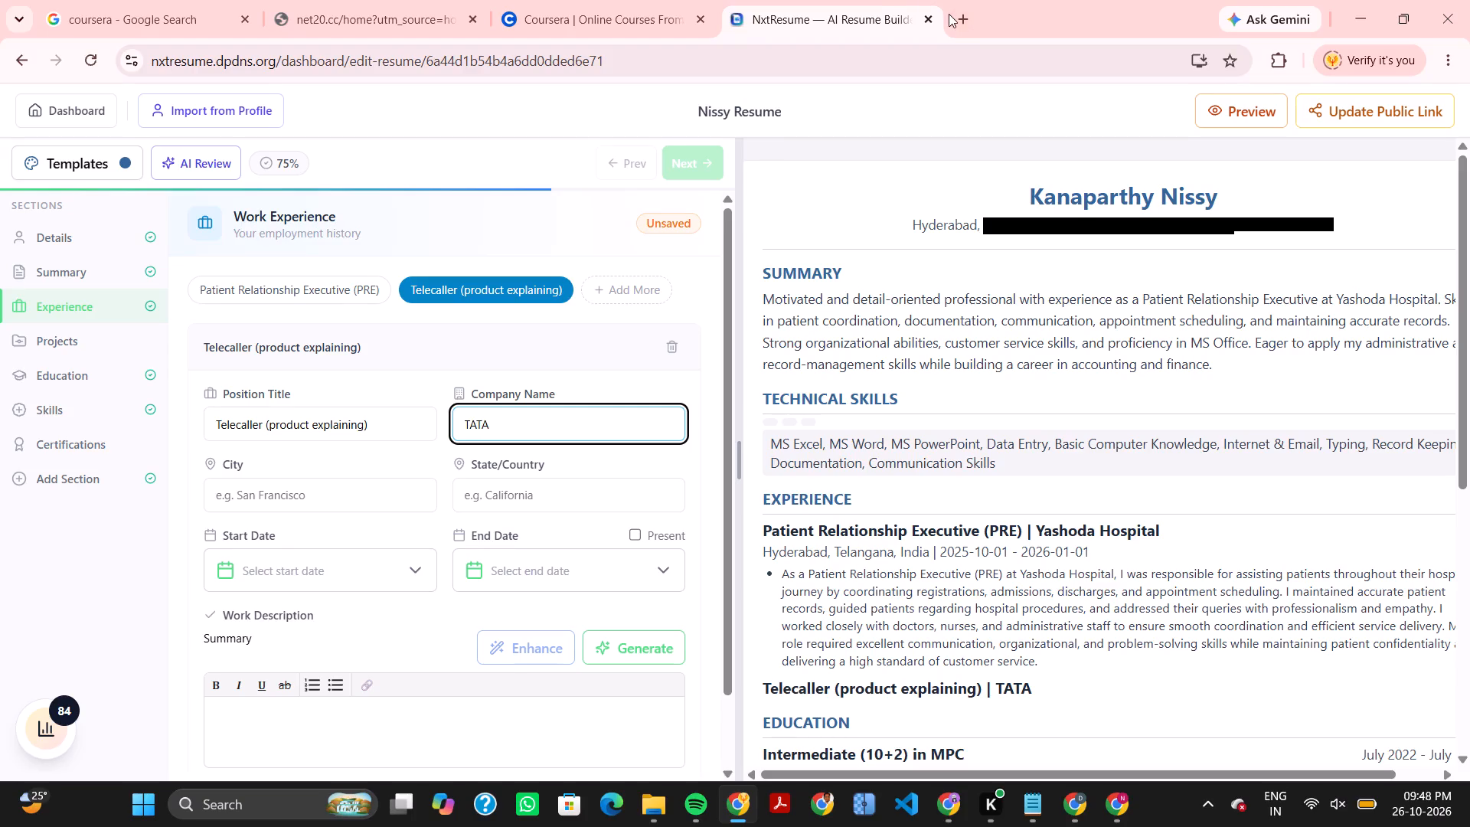
{"action": "left_click", "coordinate": [960, 13]}
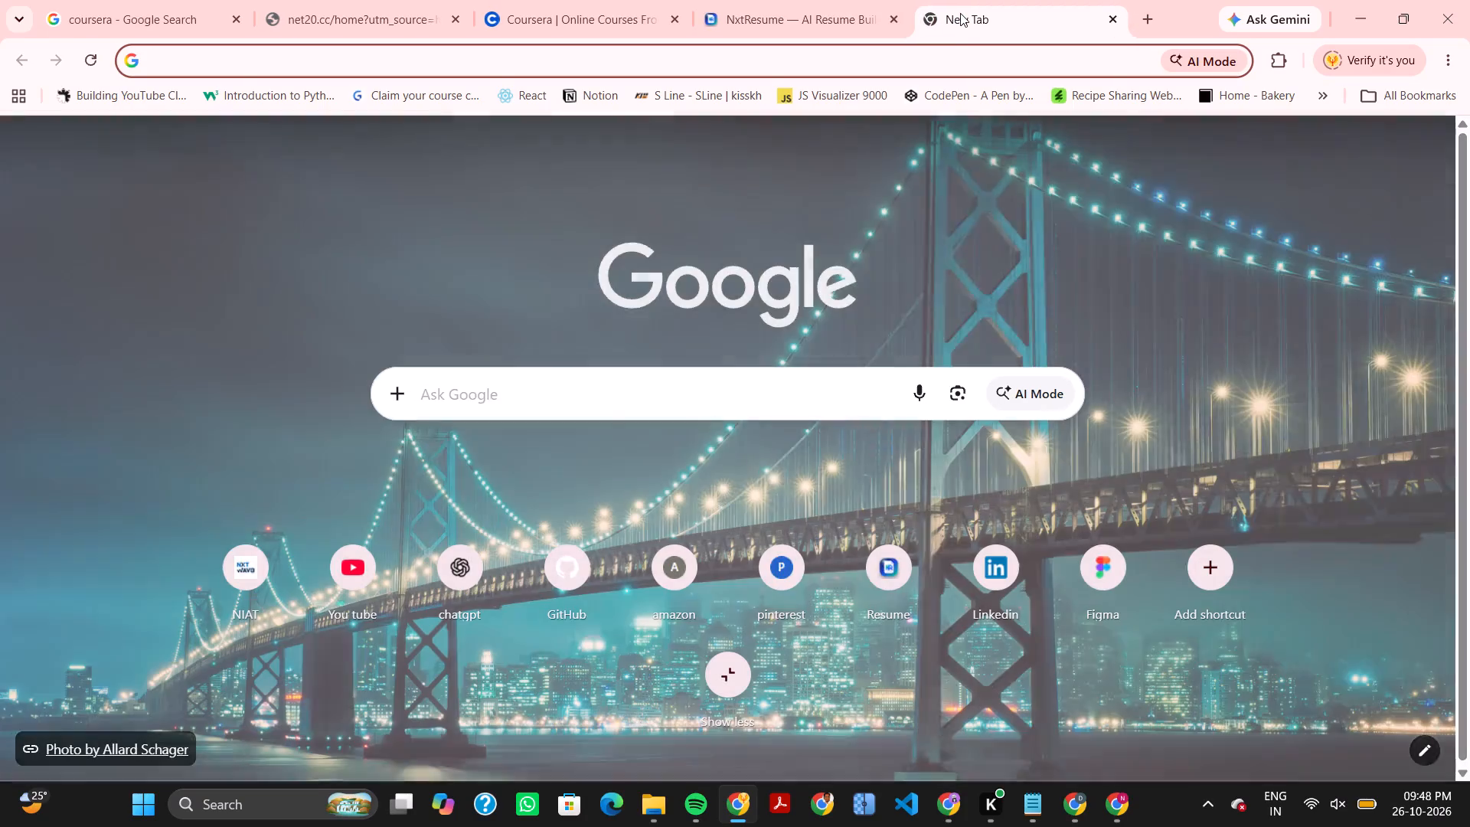
{"action": "key", "text": "shift+t"}
{"action": "type", "text": "ATA"}
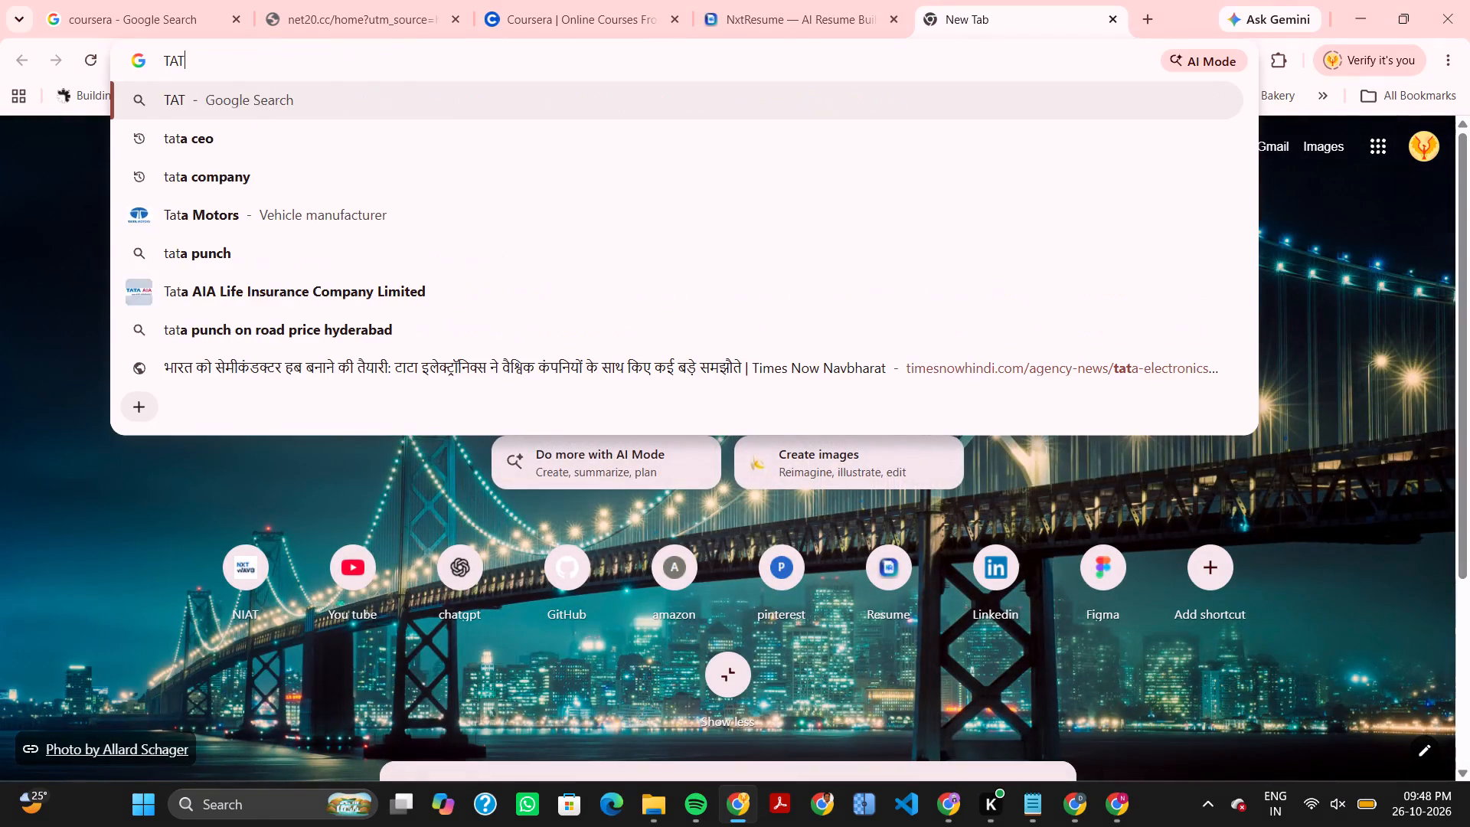
{"action": "key", "text": "space"}
{"action": "key", "text": "shift+i"}
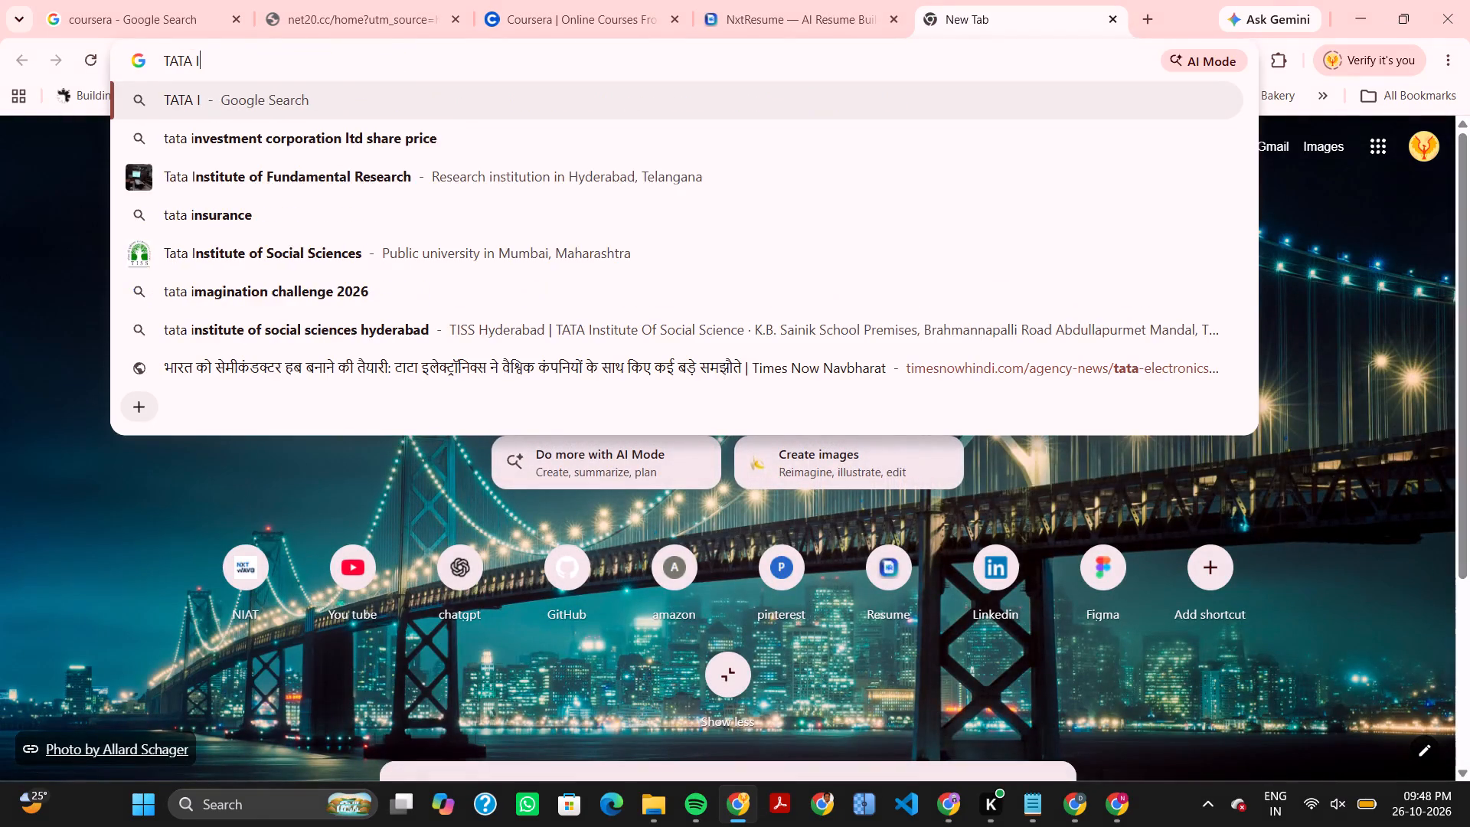
{"action": "key", "text": "n"}
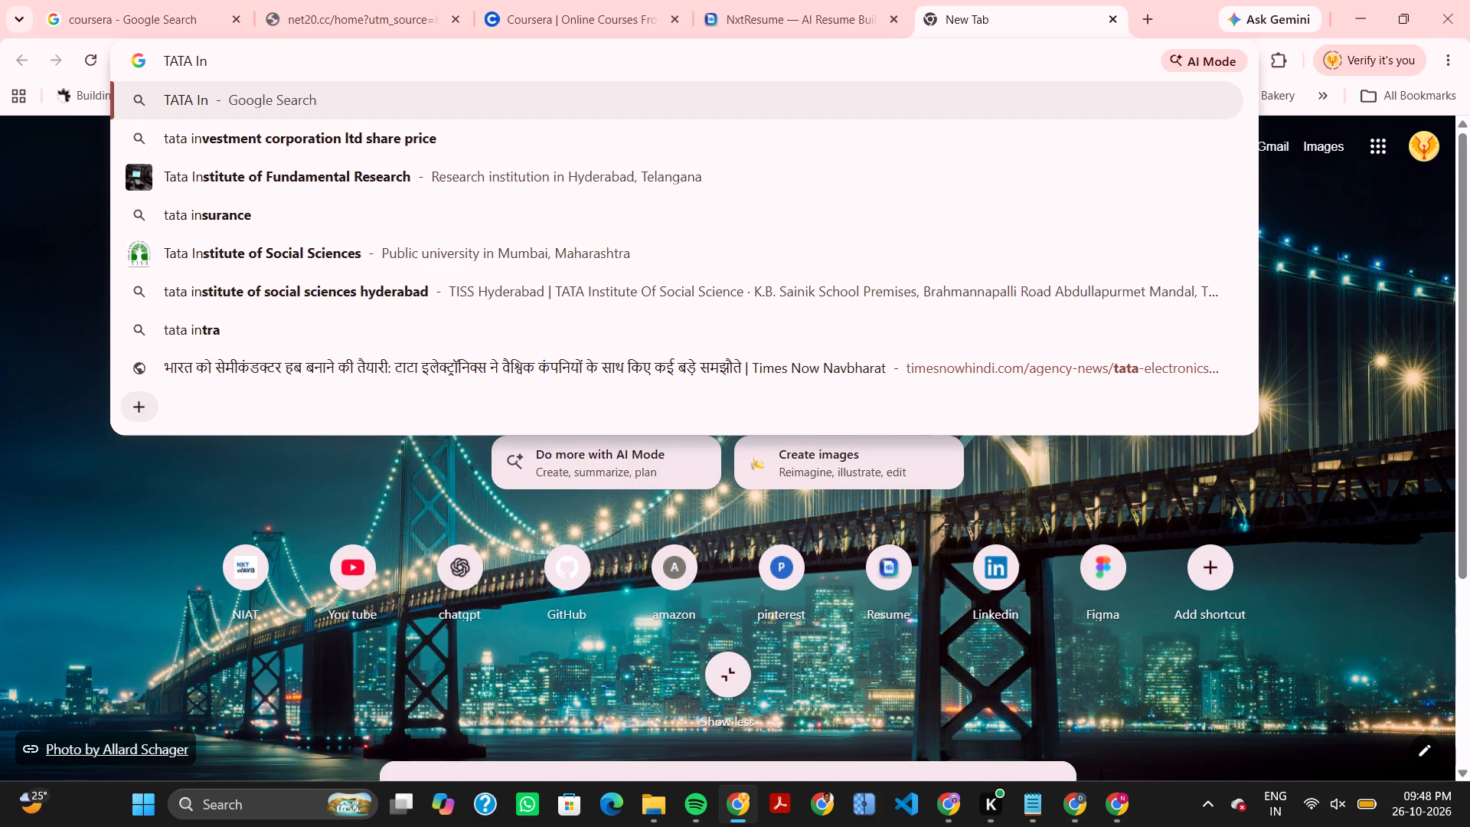
{"action": "key", "text": "c"}
{"action": "key", "text": "BackSpace"}
{"action": "left_click", "coordinate": [613, 202]}
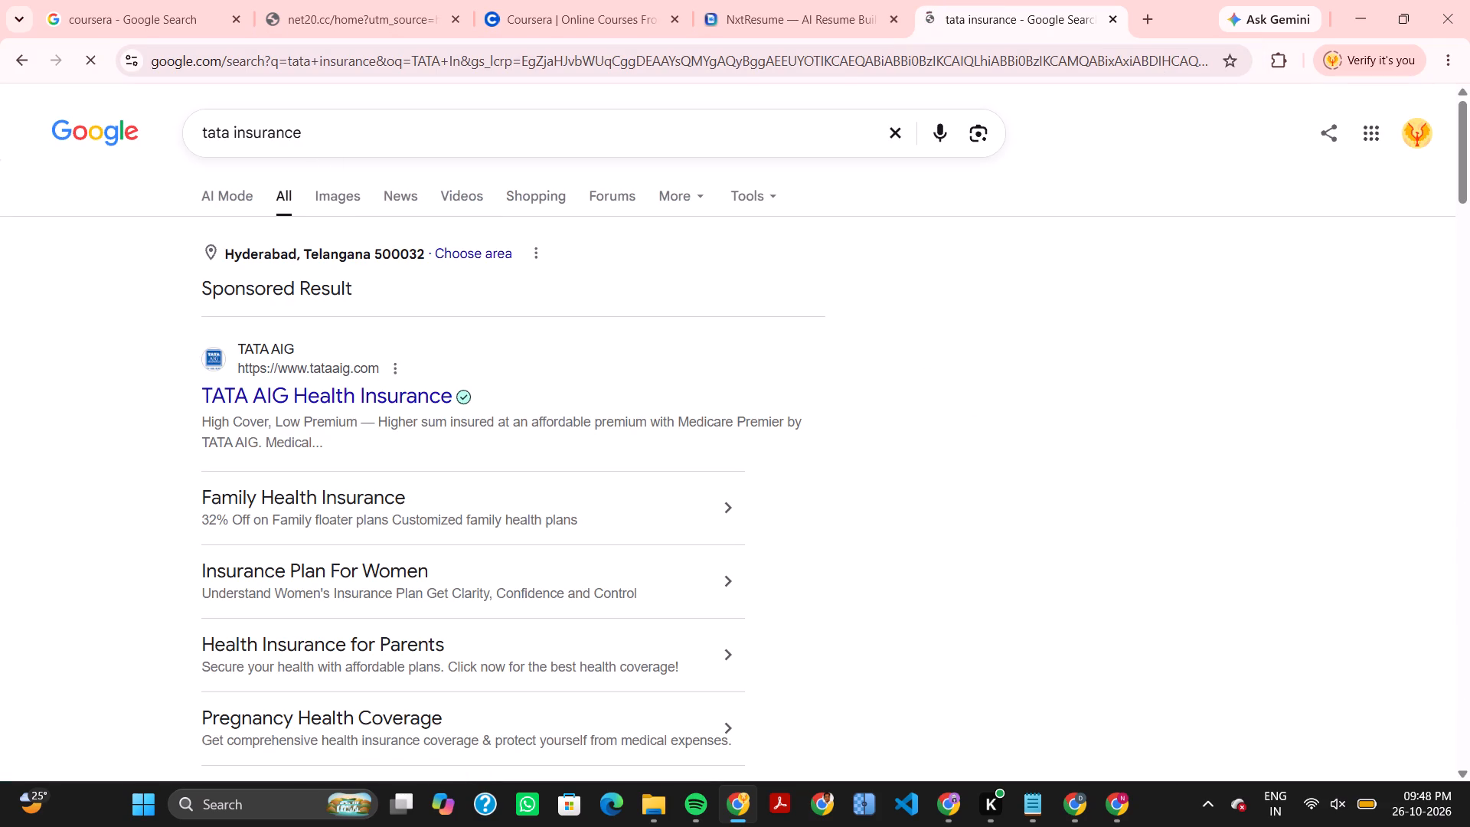
{"action": "left_click_drag", "start_coordinate": [317, 134], "coordinate": [186, 125]}
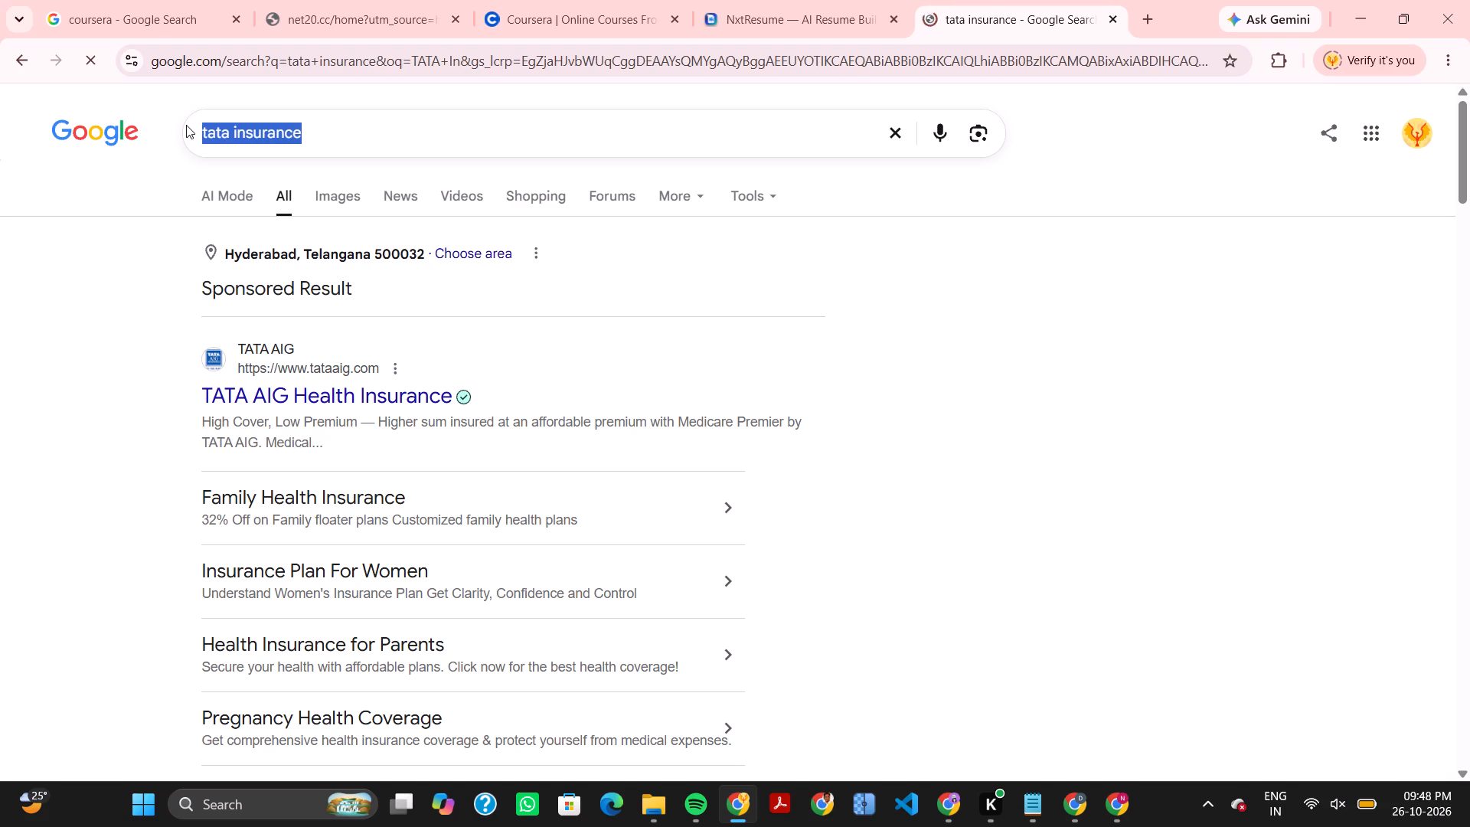
{"action": "key", "text": "ctrl+c"}
Return to the resume builder and complete the Telecaller entry's company name as "TATA Insurance" using the copied text, without the duplicate word.
{"action": "left_click", "coordinate": [808, 0]}
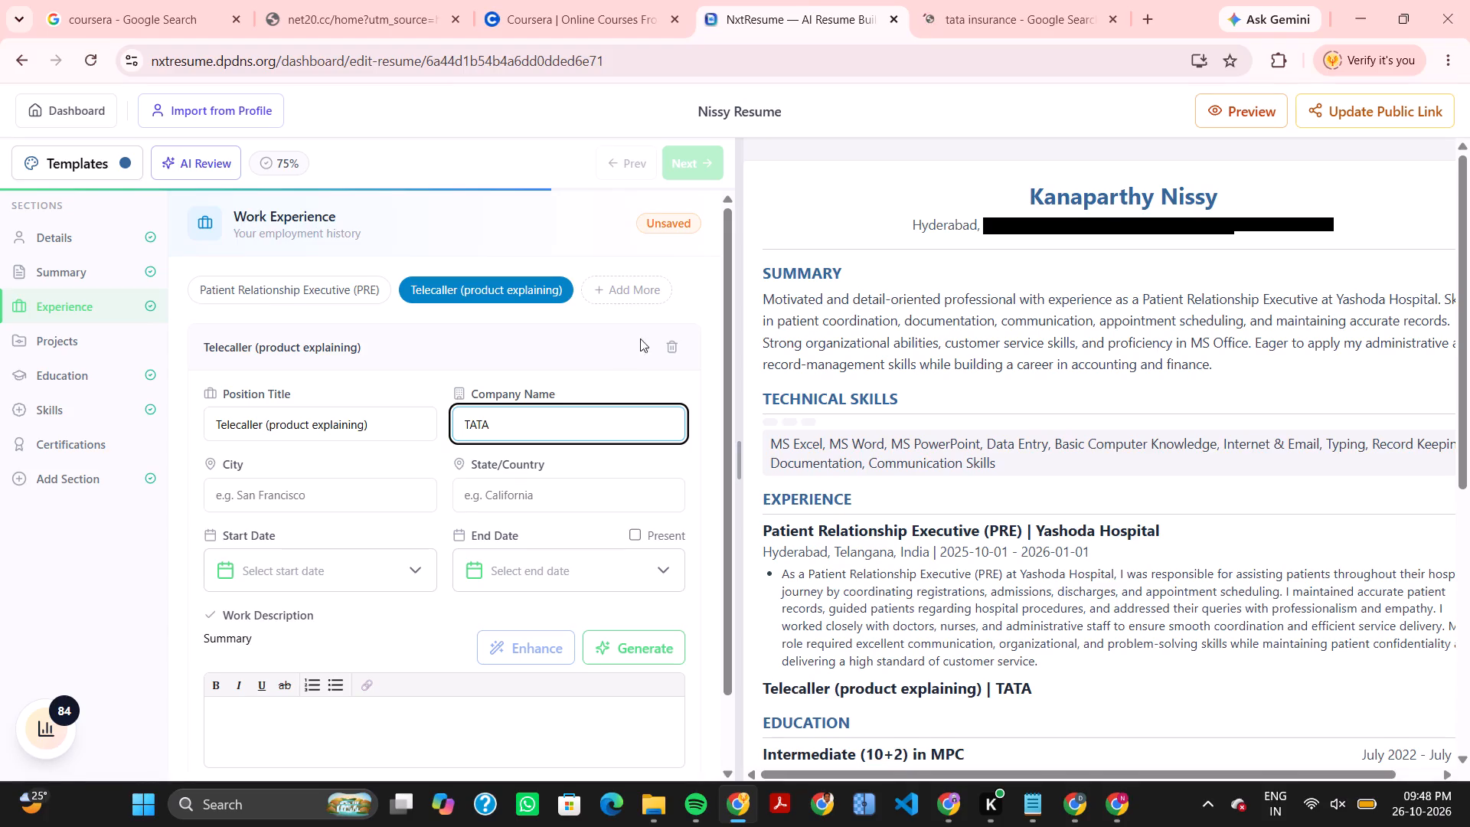
{"action": "key", "text": "space"}
{"action": "key", "text": "ctrl+v"}
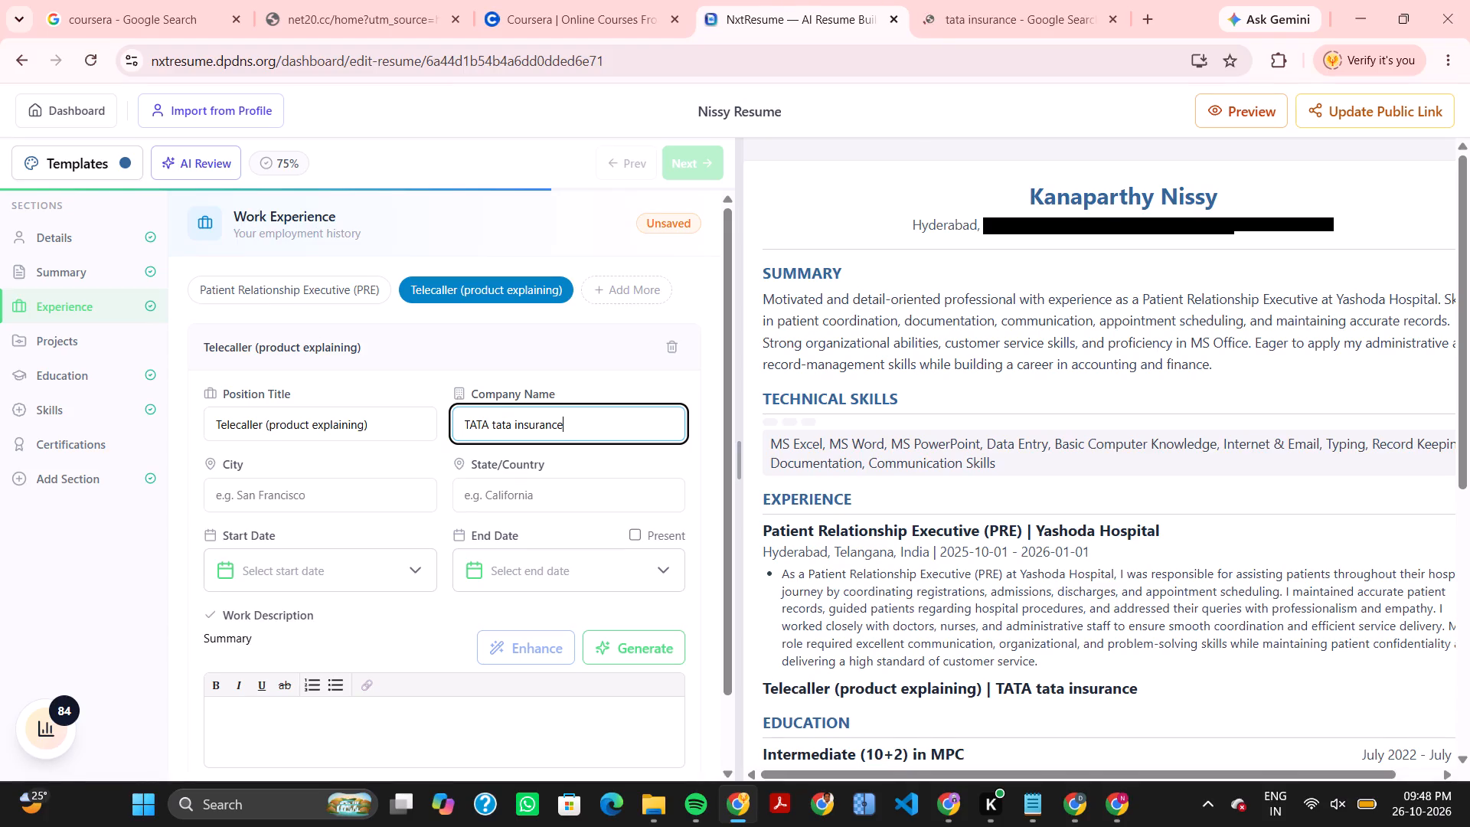
{"action": "left_click_drag", "start_coordinate": [513, 422], "coordinate": [492, 423]}
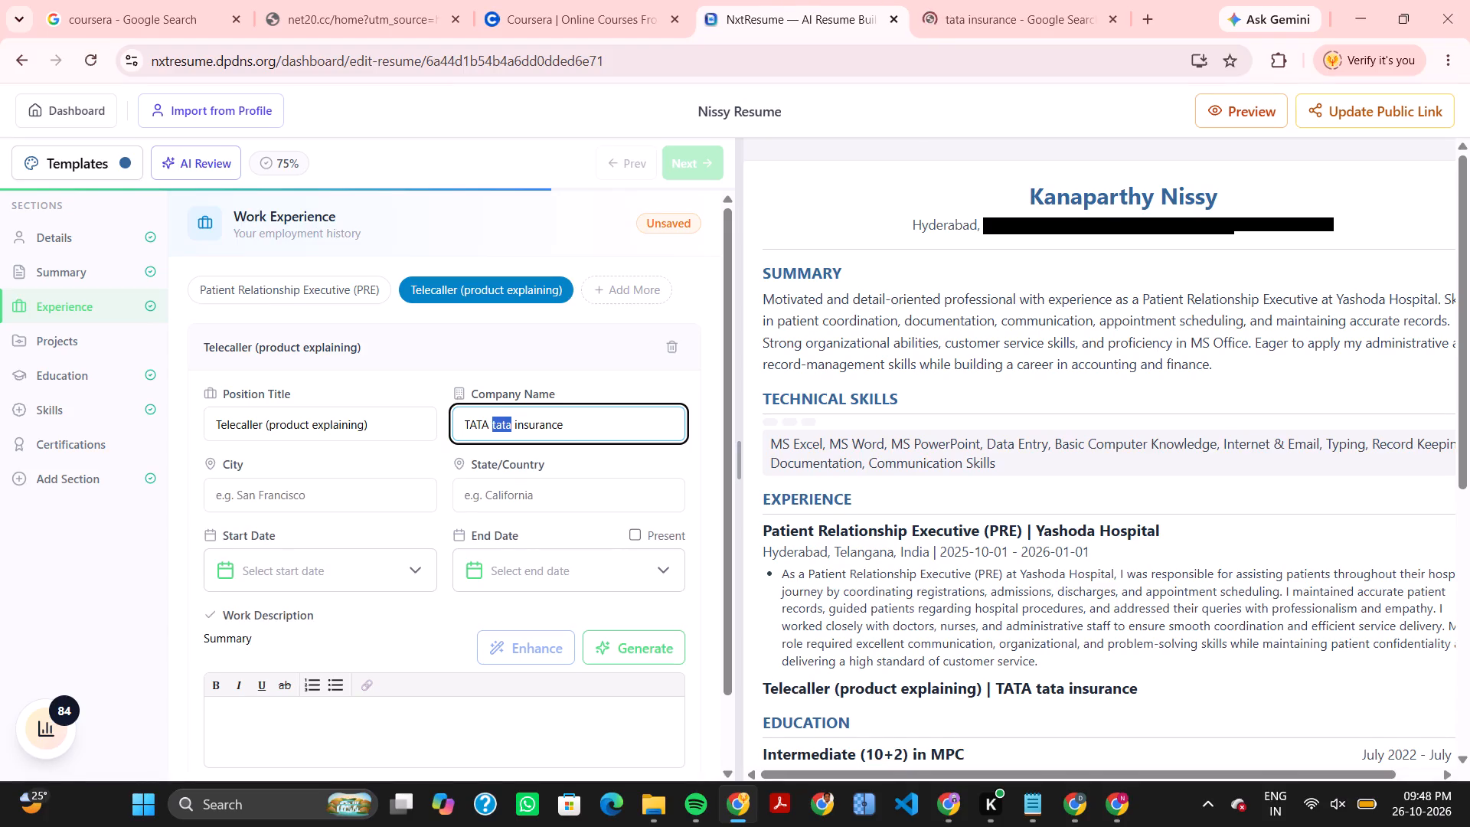
{"action": "key", "text": "BackSpace"}
{"action": "left_click", "coordinate": [499, 426]}
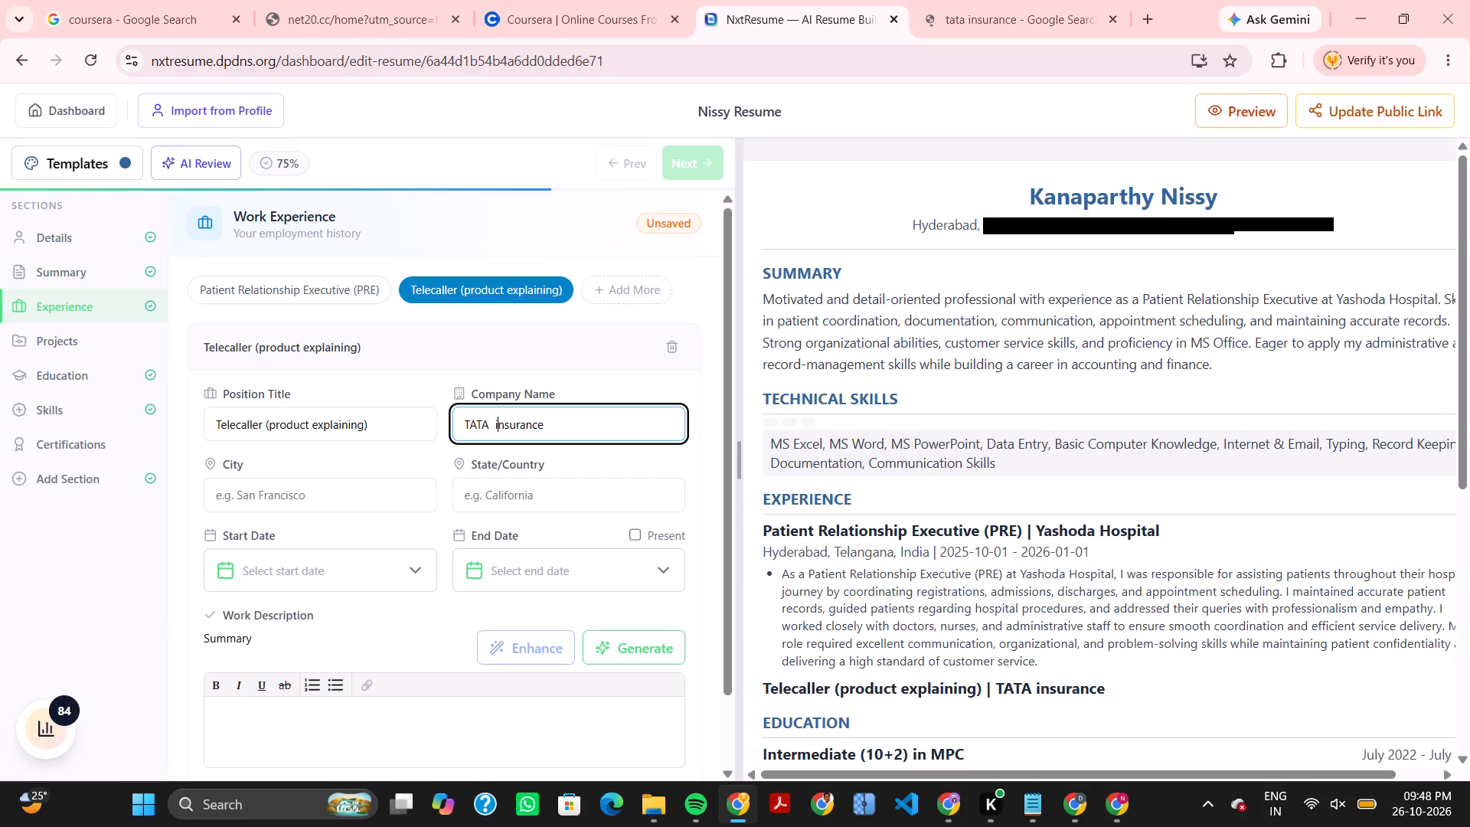
{"action": "key", "text": "BackSpace"}
{"action": "key", "text": "shift+i"}
Fill the Telecaller entry's location with the saved suggestion for city Hyderabad and state Telangana.
{"action": "left_click", "coordinate": [322, 493]}
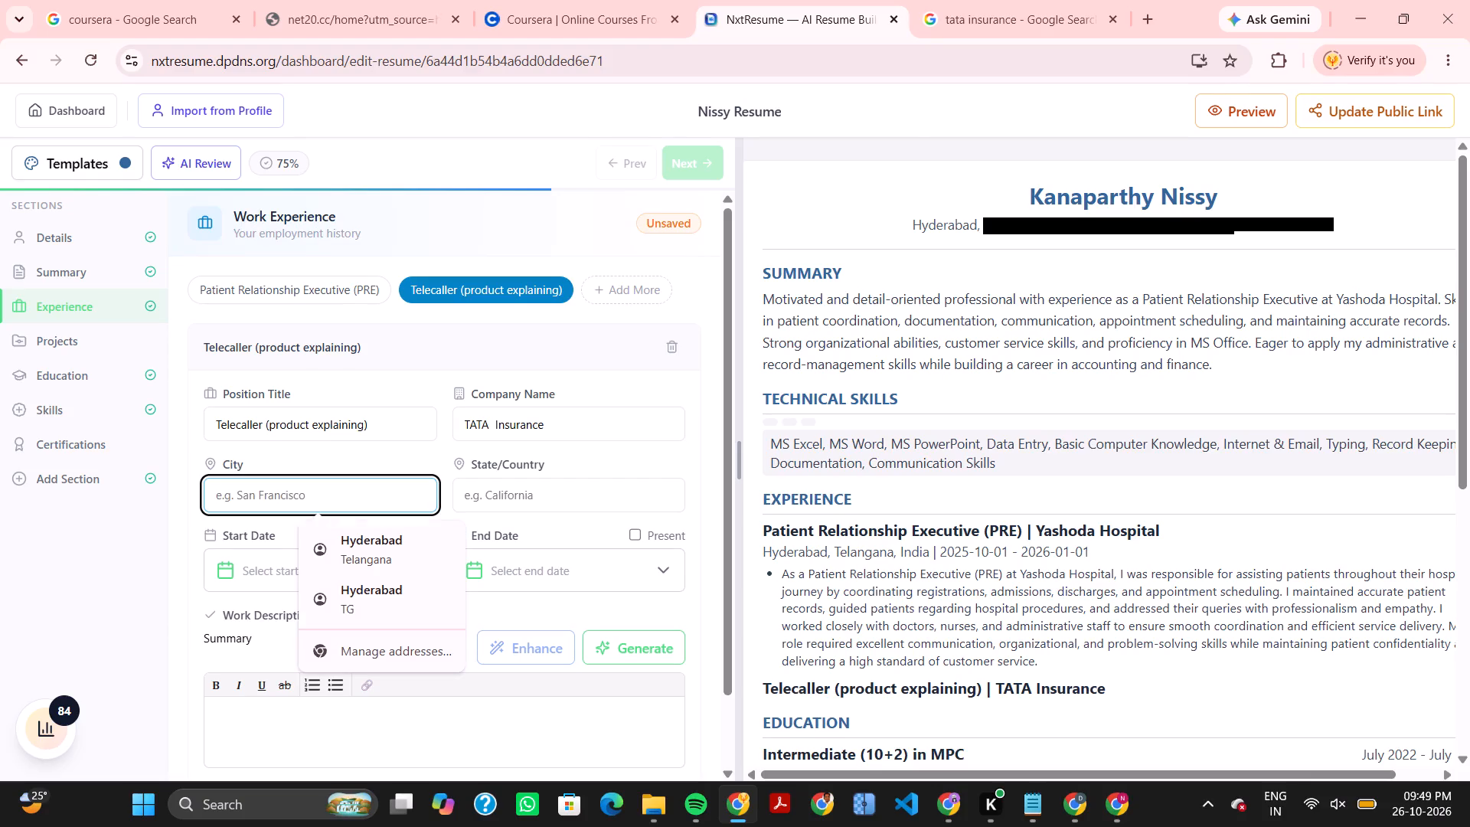
{"action": "left_click", "coordinate": [353, 534]}
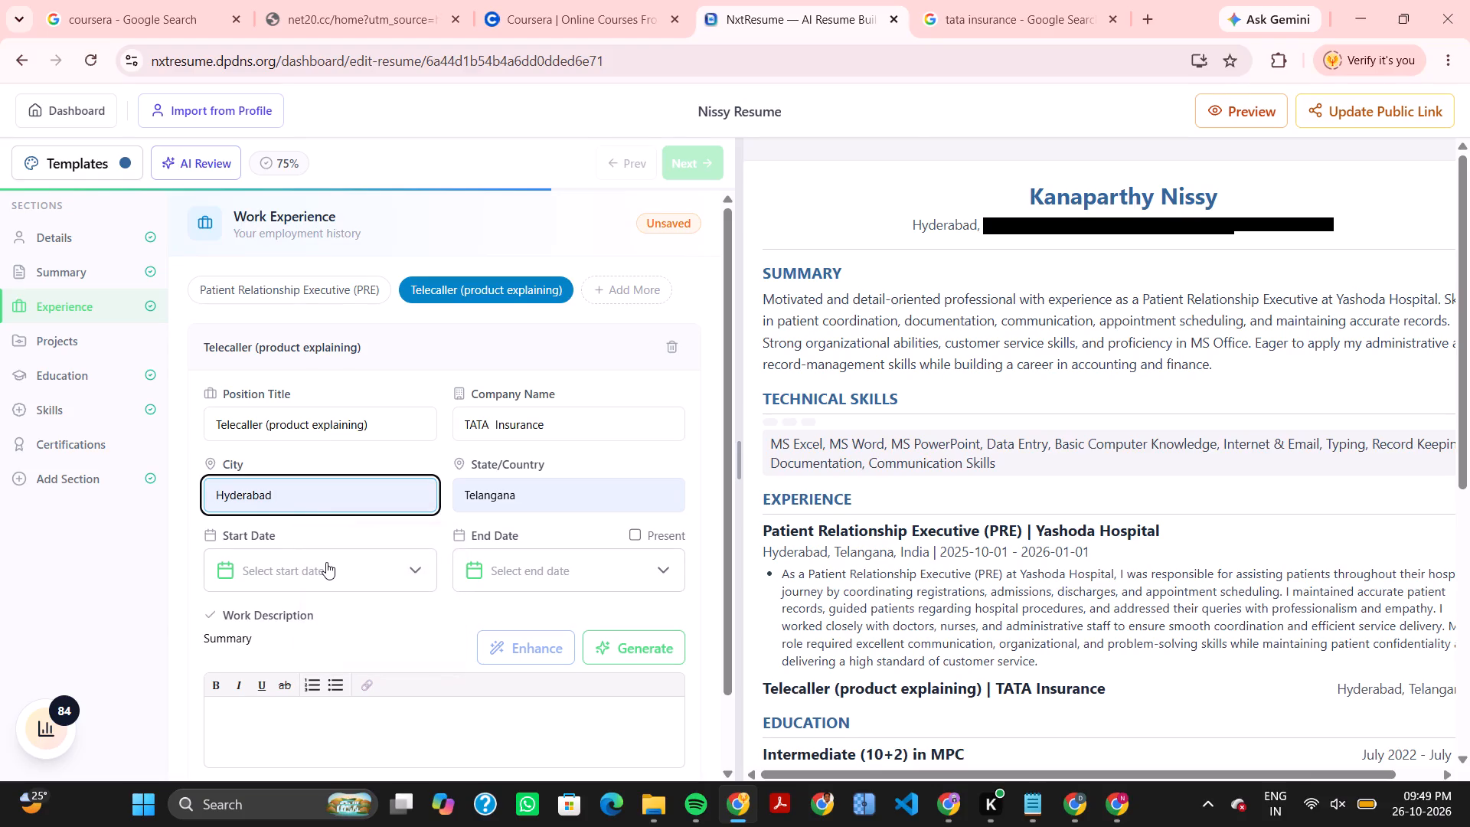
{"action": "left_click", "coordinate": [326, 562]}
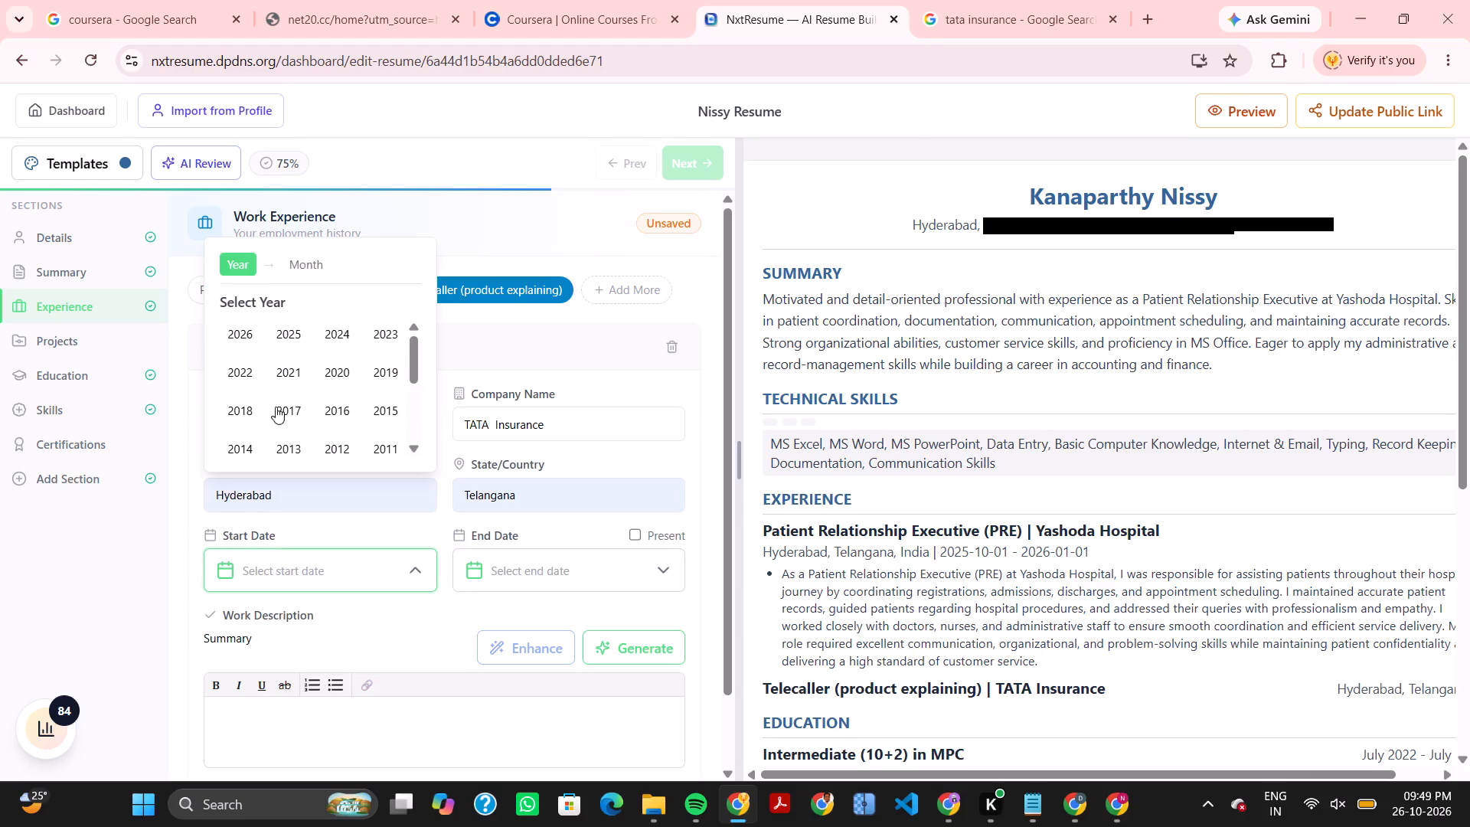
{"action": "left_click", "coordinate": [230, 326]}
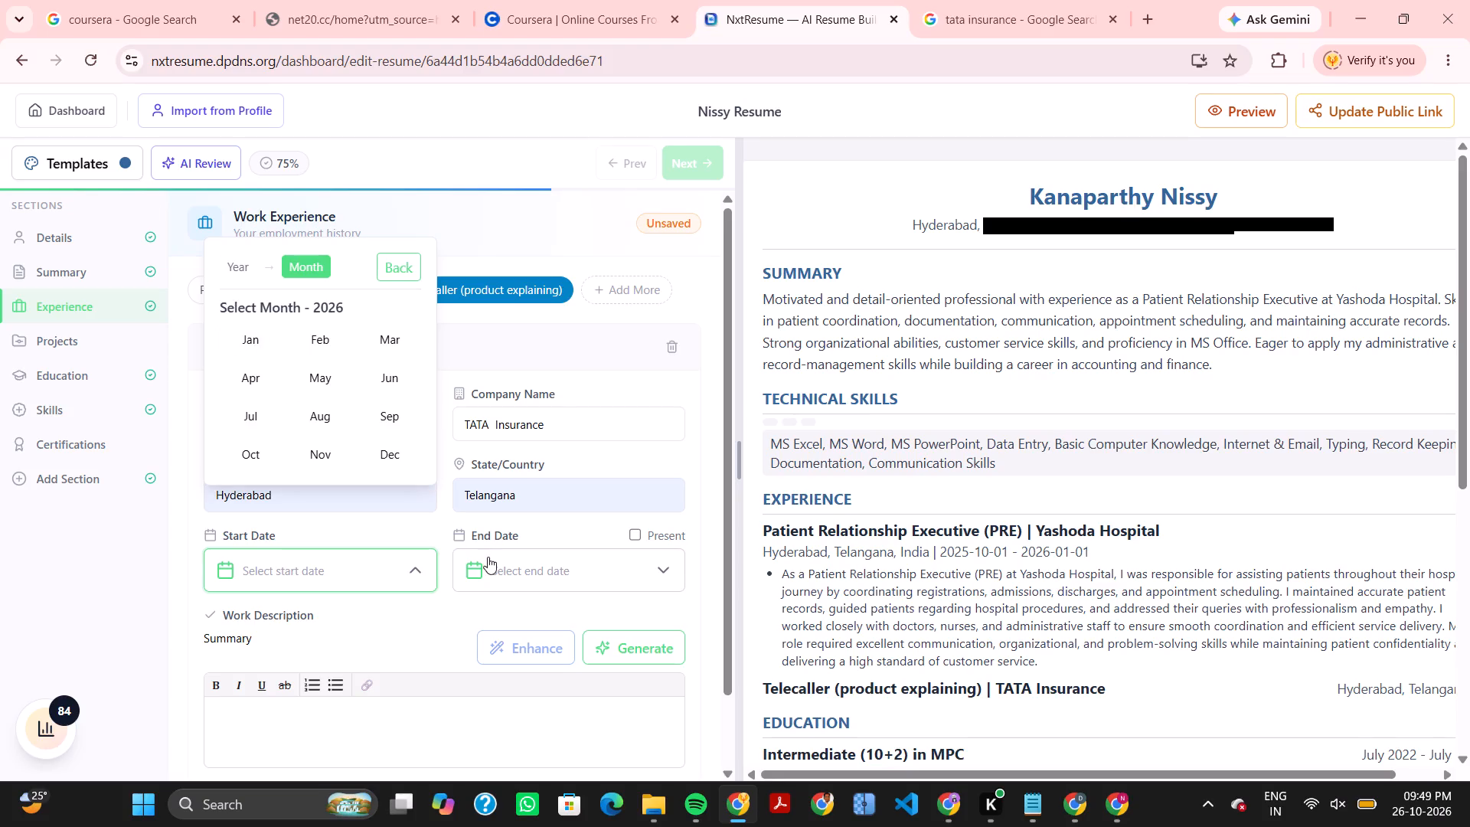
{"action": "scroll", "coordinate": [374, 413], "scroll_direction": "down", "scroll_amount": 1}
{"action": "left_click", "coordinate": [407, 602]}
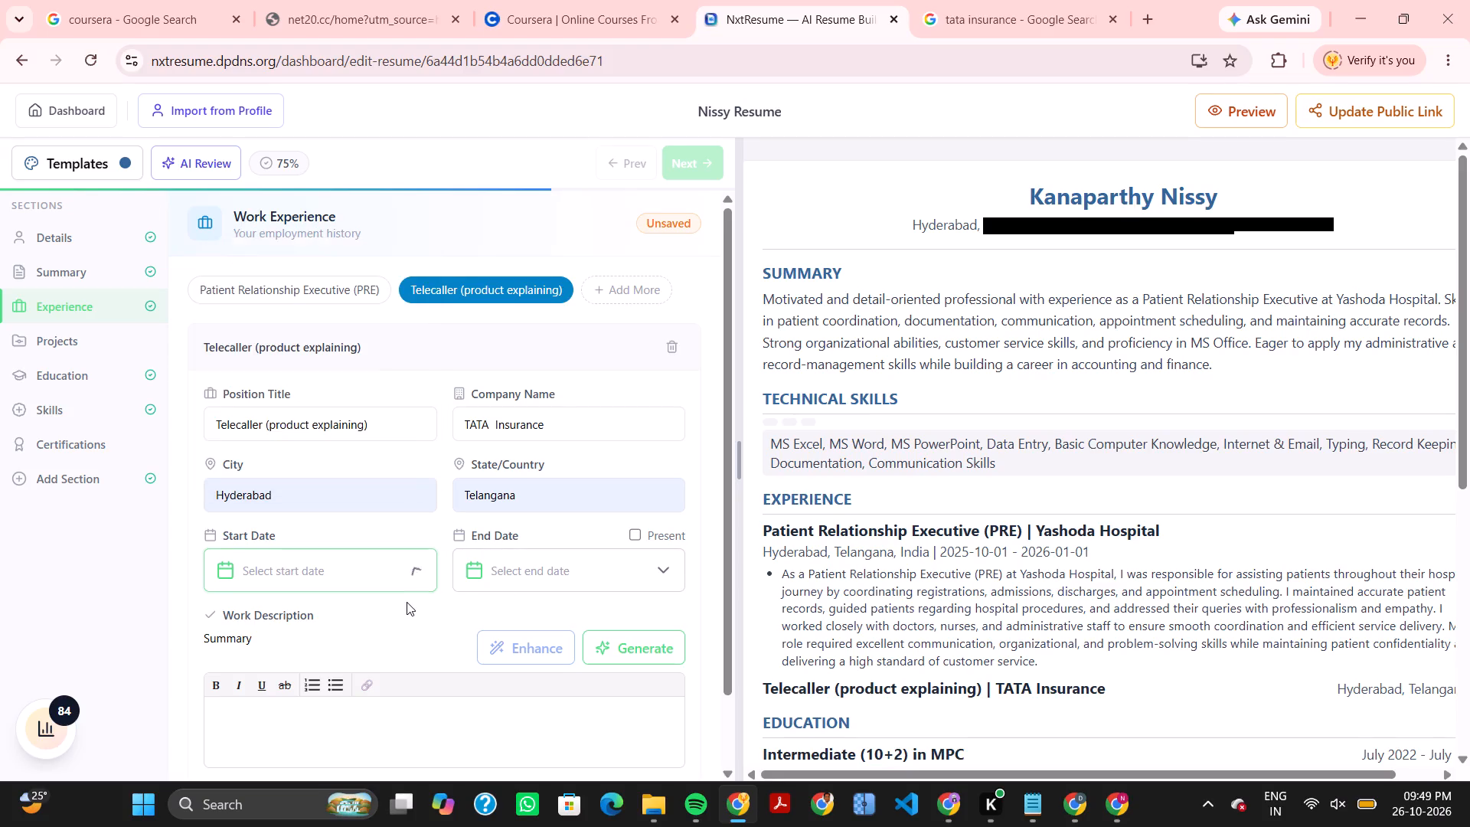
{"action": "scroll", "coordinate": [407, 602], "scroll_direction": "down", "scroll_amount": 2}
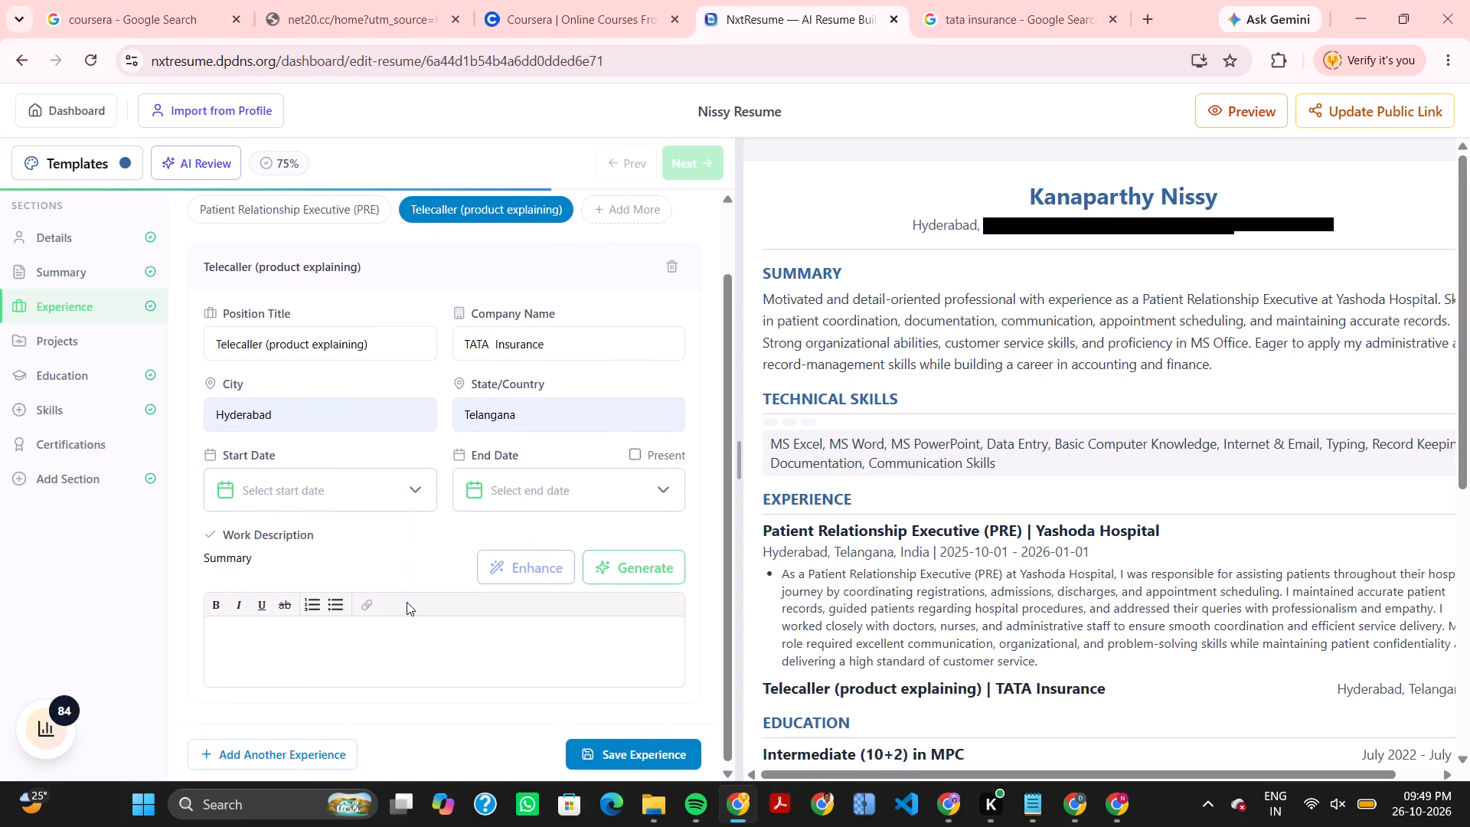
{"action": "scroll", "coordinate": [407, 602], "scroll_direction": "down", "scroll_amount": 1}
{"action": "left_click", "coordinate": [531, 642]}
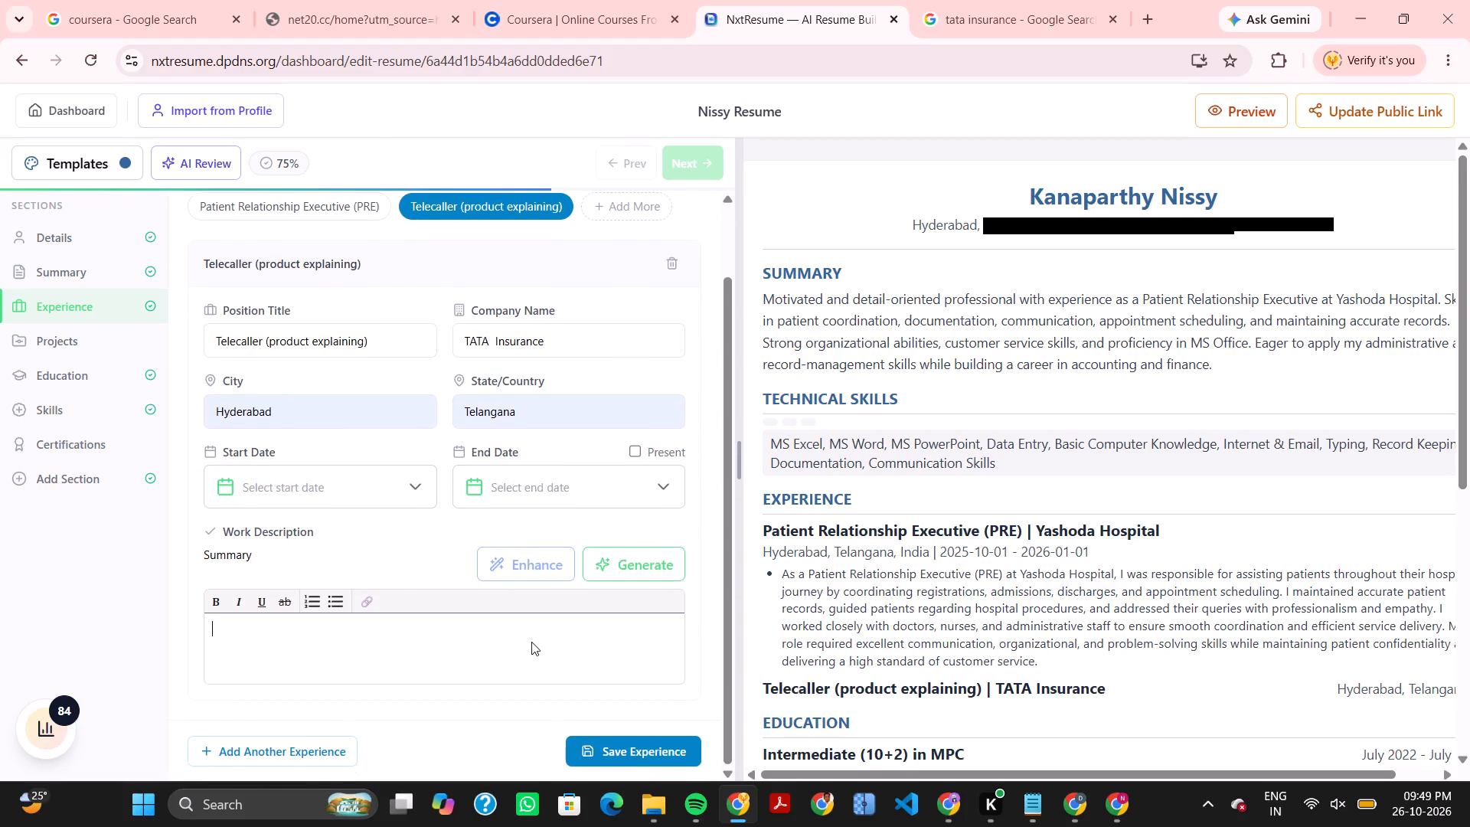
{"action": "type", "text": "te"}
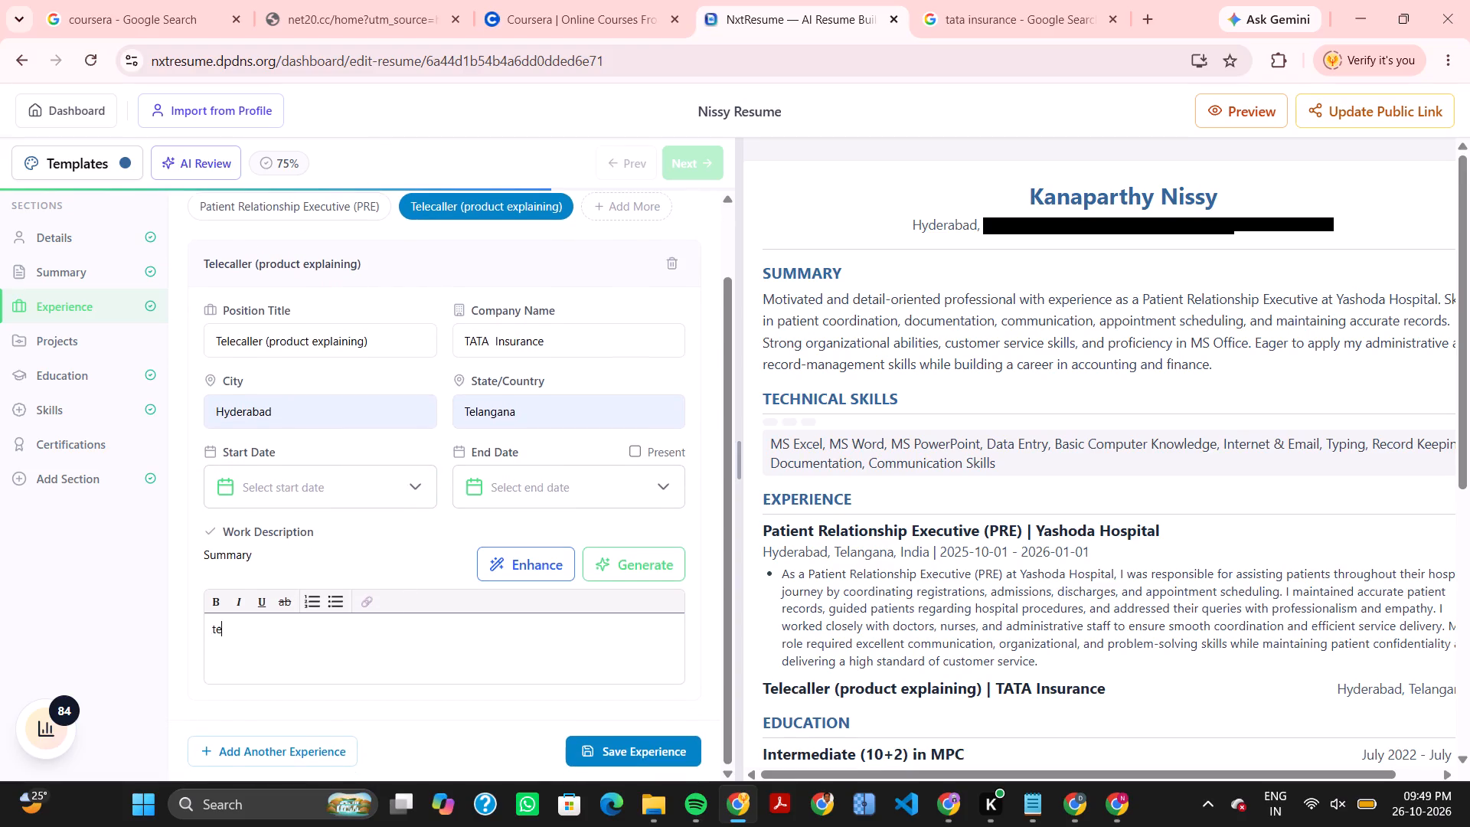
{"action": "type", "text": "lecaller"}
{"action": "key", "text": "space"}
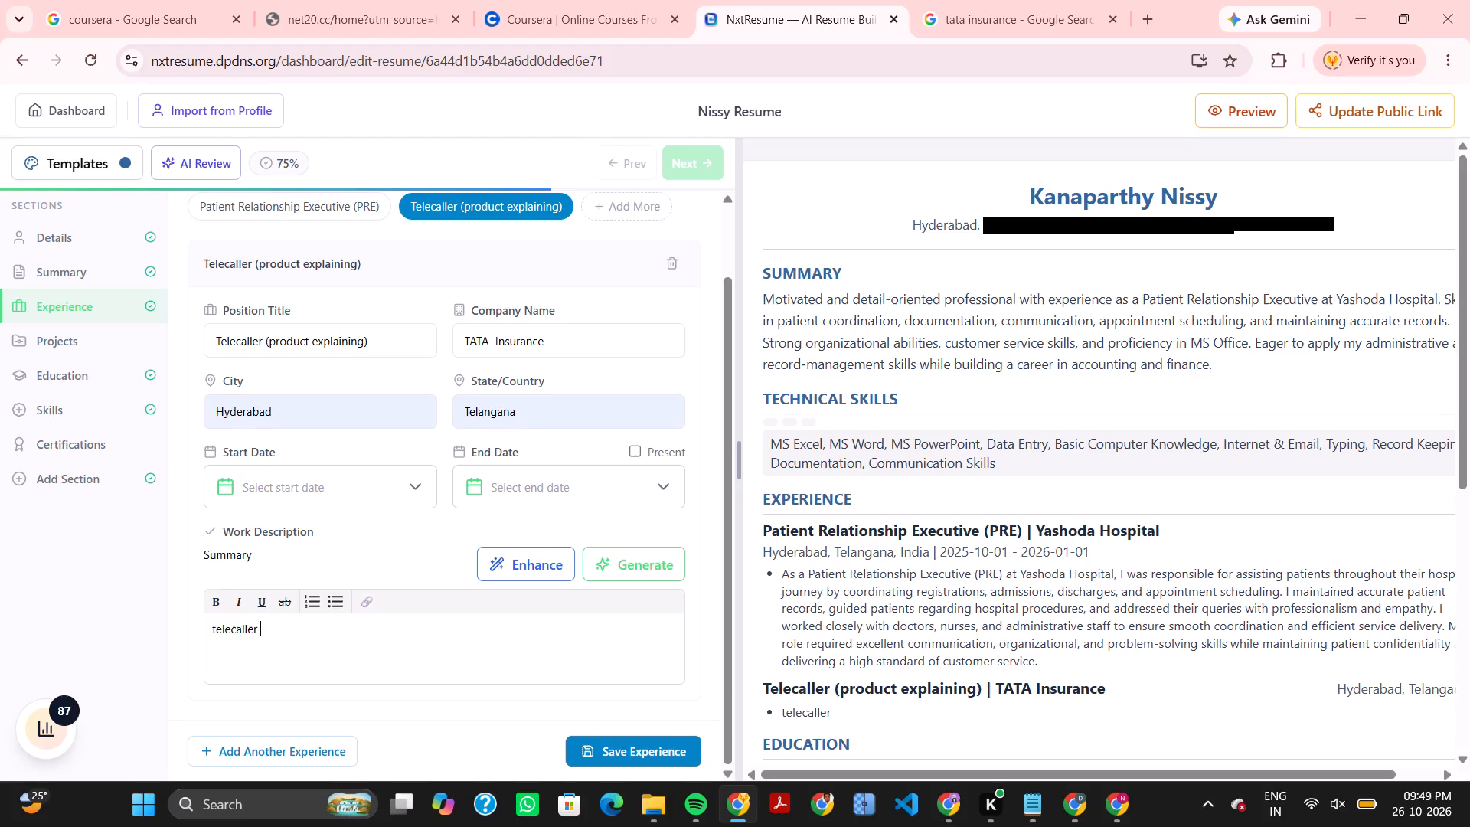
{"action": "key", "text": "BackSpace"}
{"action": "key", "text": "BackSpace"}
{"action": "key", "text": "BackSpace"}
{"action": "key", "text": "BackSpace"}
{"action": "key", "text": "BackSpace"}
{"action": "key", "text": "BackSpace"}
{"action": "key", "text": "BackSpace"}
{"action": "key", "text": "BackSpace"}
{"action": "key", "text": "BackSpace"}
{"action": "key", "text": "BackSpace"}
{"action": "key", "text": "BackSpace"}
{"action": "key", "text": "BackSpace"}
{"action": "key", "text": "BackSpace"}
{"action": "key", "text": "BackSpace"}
Begin the Telecaller entry's work description summary with "do telecaller work and".
{"action": "type", "text": "do"}
{"action": "key", "text": "space"}
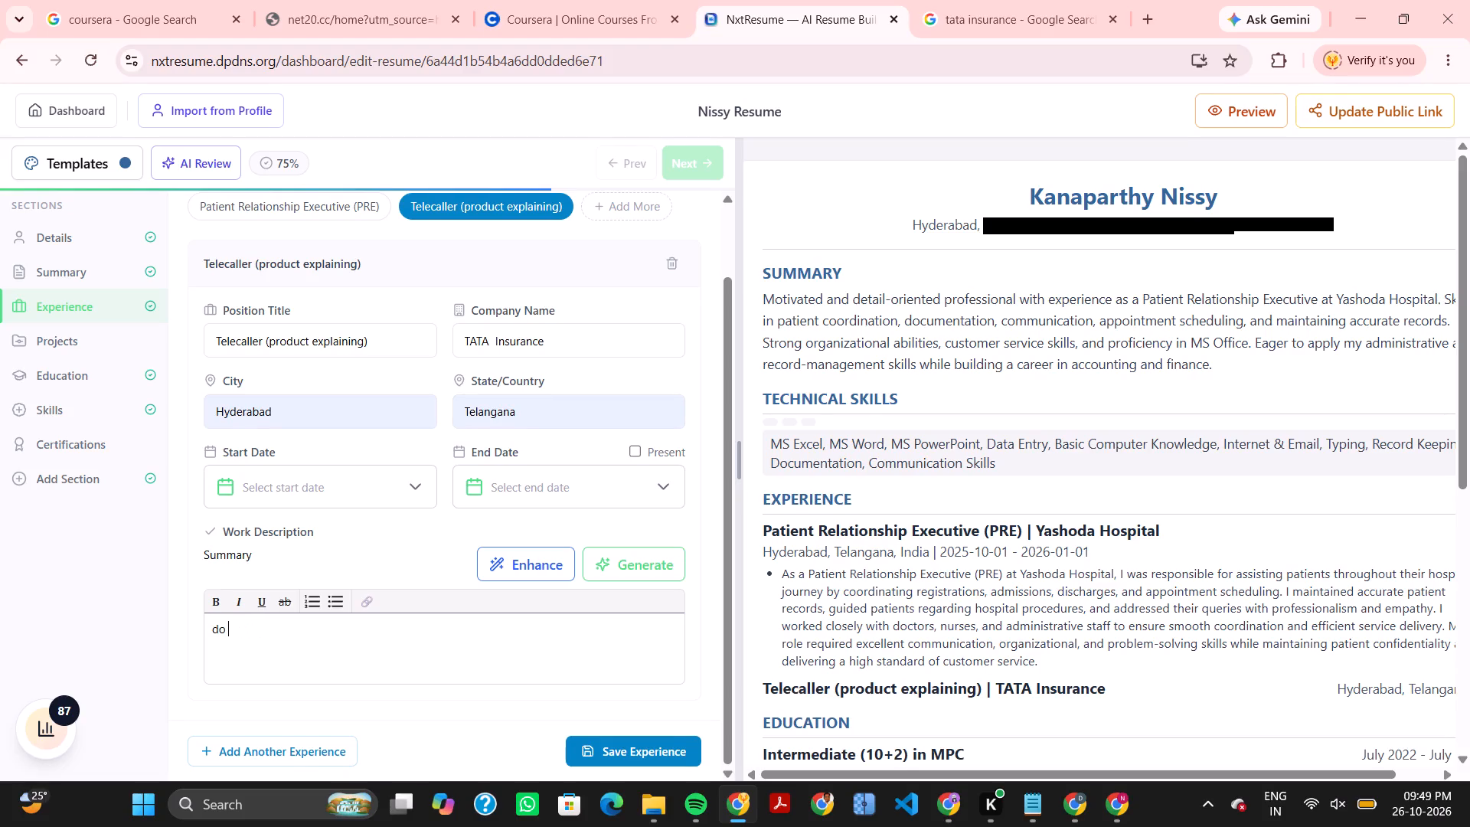
{"action": "type", "text": "tele"}
{"action": "type", "text": "cal"}
{"action": "type", "text": "lle"}
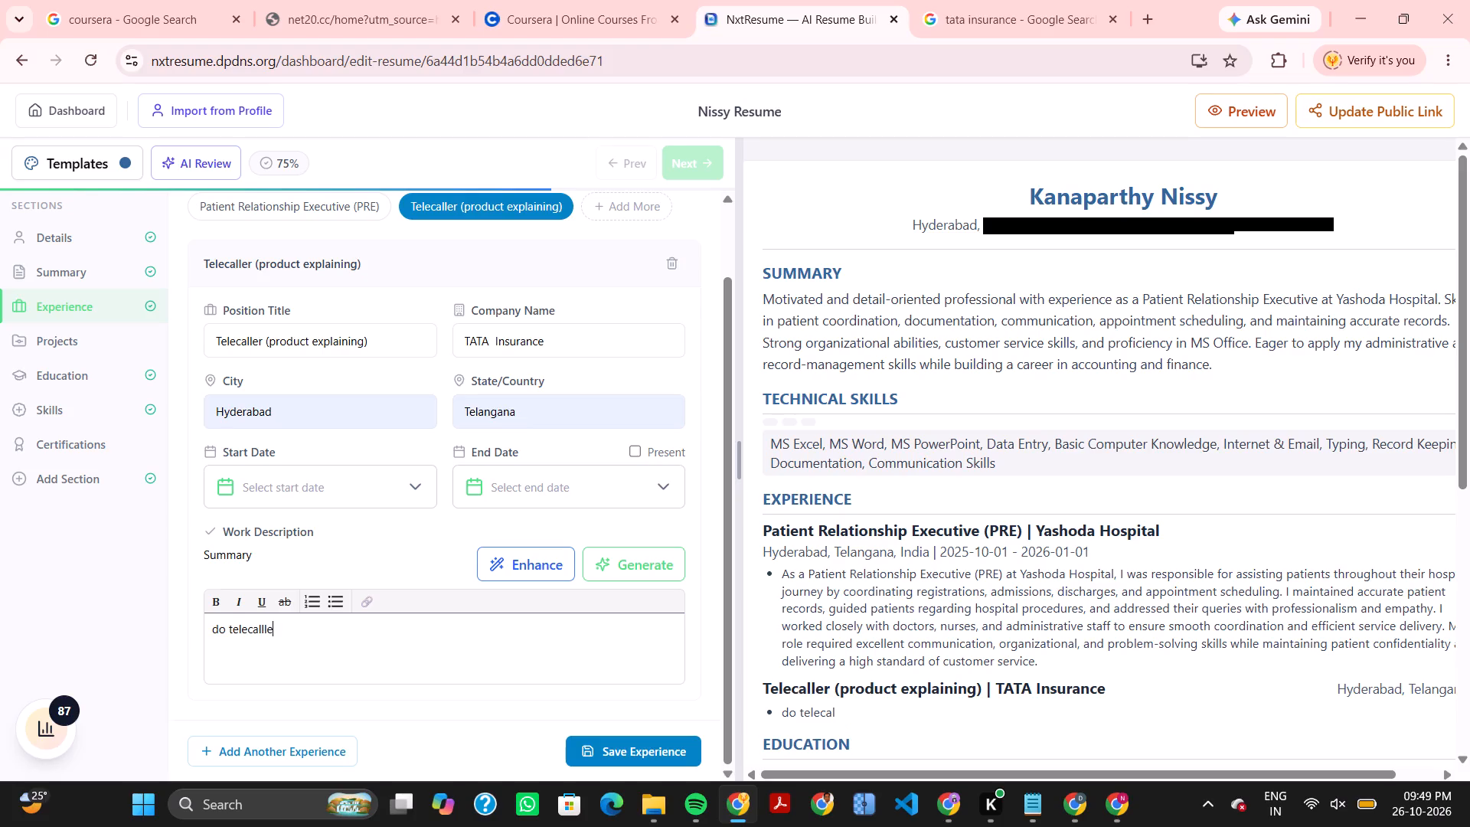
{"action": "key", "text": "BackSpace"}
{"action": "key", "text": "BackSpace"}
{"action": "type", "text": "er"}
{"action": "key", "text": "space"}
{"action": "type", "text": "work and explain the"}
{"action": "key", "text": "space"}
{"action": "key", "text": "BackSpace"}
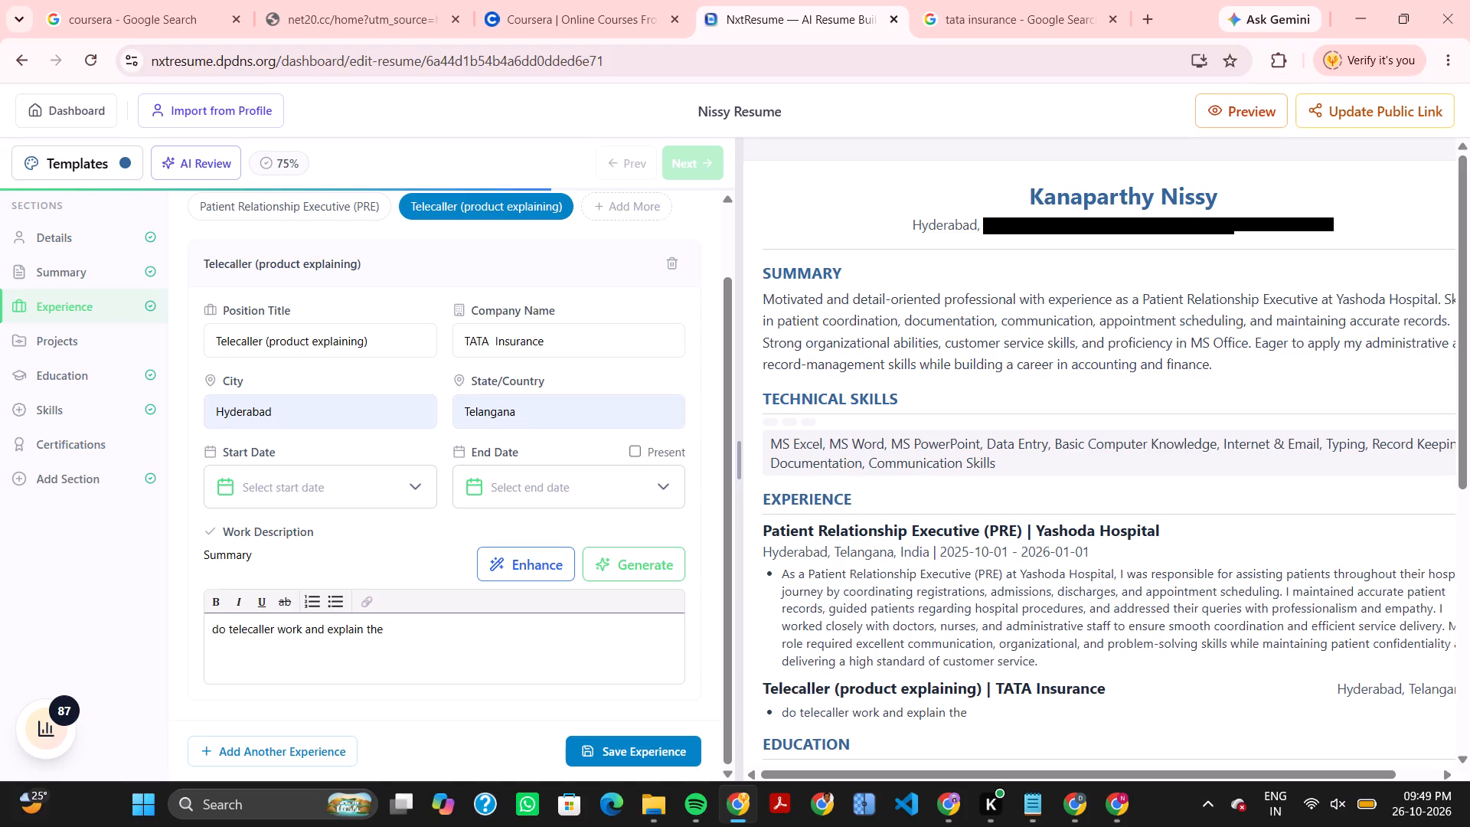
{"action": "key", "text": "BackSpace"}
{"action": "key", "text": "BackSpace"}
{"action": "key", "text": "BackSpace"}
{"action": "key", "text": "BackSpace"}
{"action": "key", "text": "BackSpace"}
{"action": "key", "text": "BackSpace"}
{"action": "key", "text": "BackSpace"}
{"action": "key", "text": "BackSpace"}
{"action": "key", "text": "BackSpace"}
{"action": "key", "text": "BackSpace"}
{"action": "key", "text": "BackSpace"}
Continue the Telecaller work description with "product explaination leads generating".
{"action": "type", "text": "product explainin"}
{"action": "key", "text": "BackSpace"}
{"action": "key", "text": "BackSpace"}
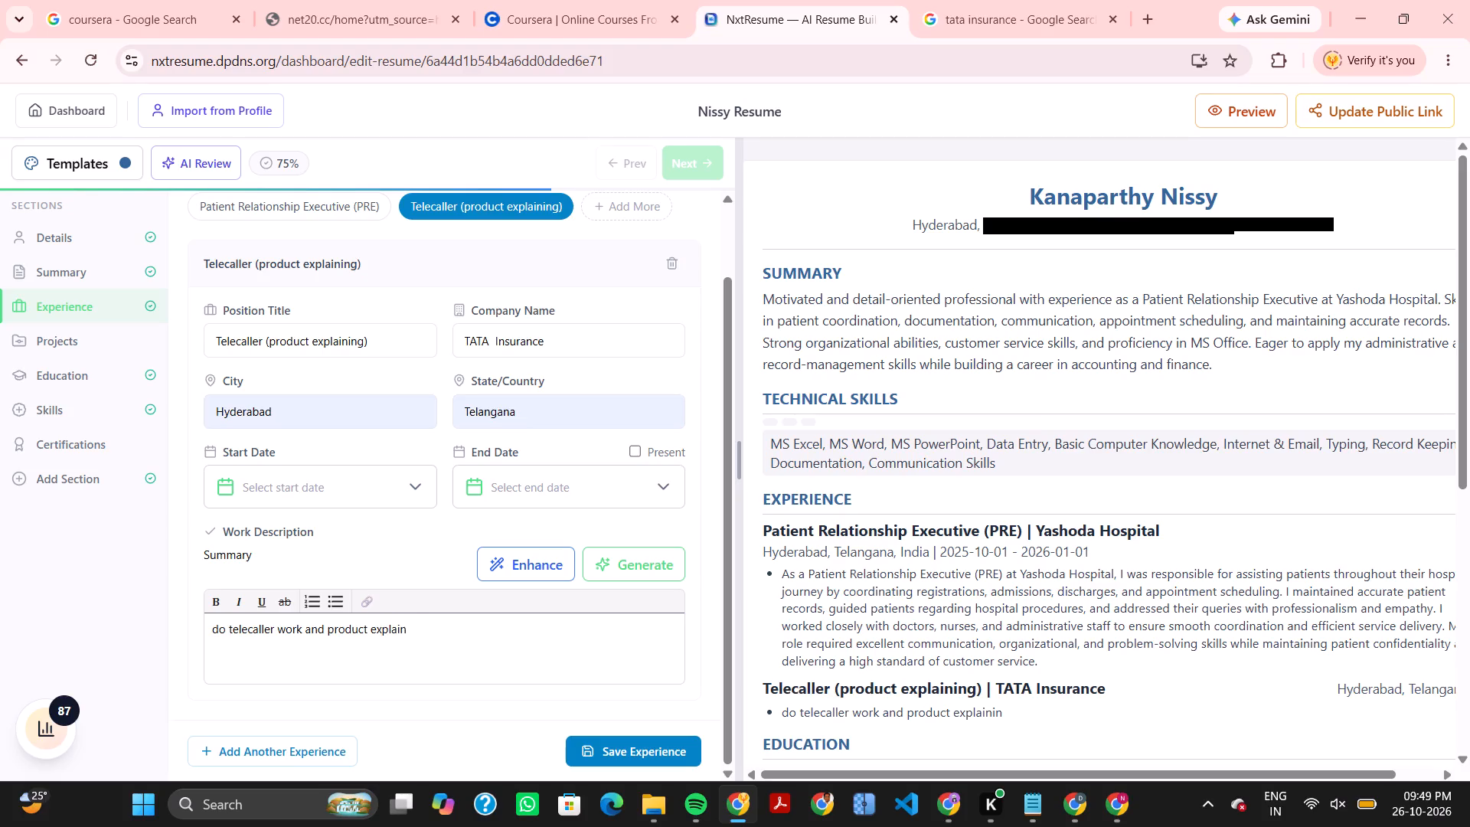
{"action": "key", "text": "BackSpace"}
{"action": "key", "text": "n"}
{"action": "type", "text": "atiom"}
{"action": "key", "text": "BackSpace"}
{"action": "key", "text": "n"}
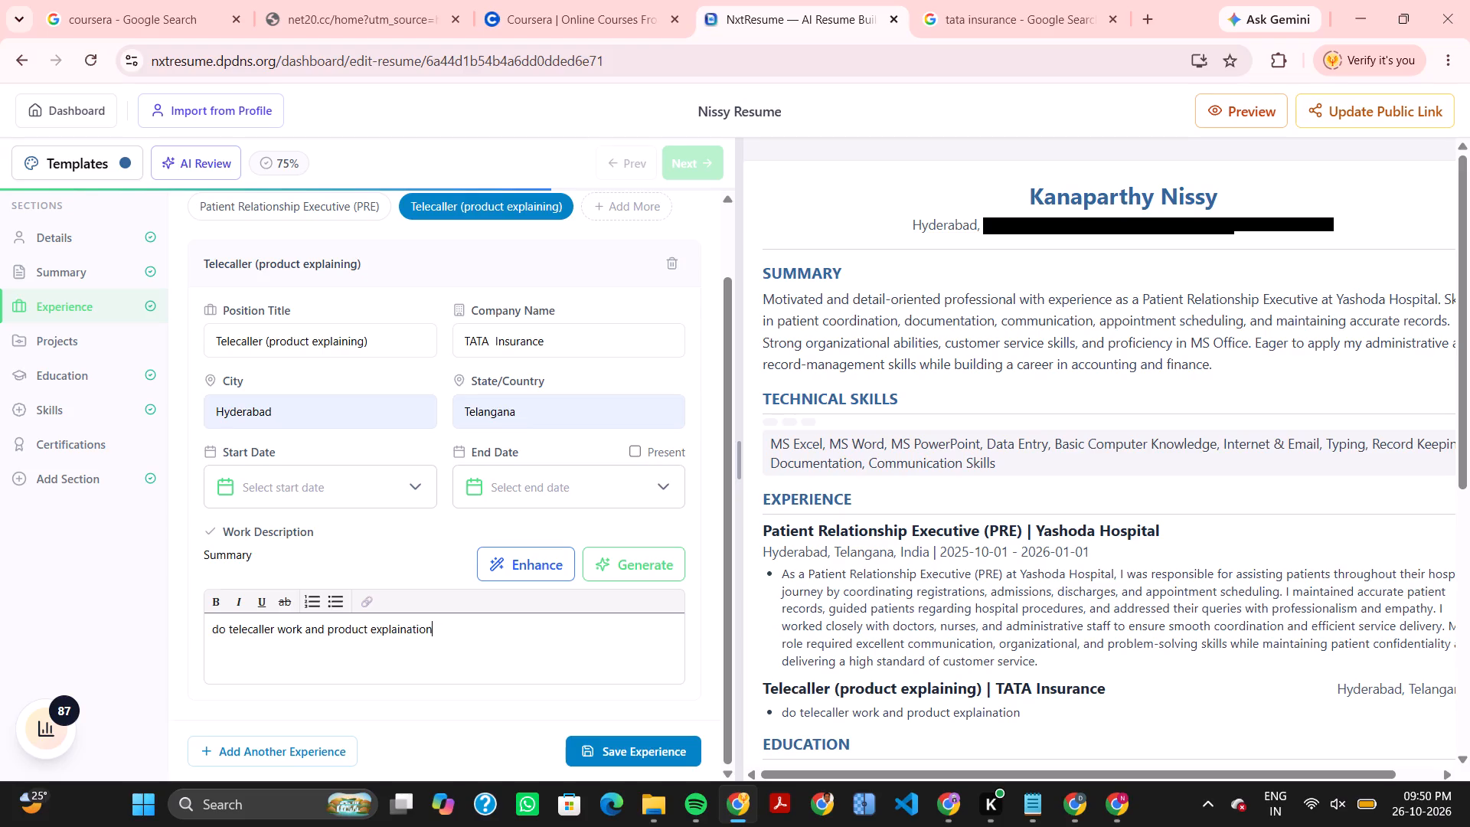
{"action": "key", "text": "space"}
{"action": "type", "text": "lead"}
{"action": "type", "text": "s"}
{"action": "key", "text": "space"}
{"action": "type", "text": "generating"}
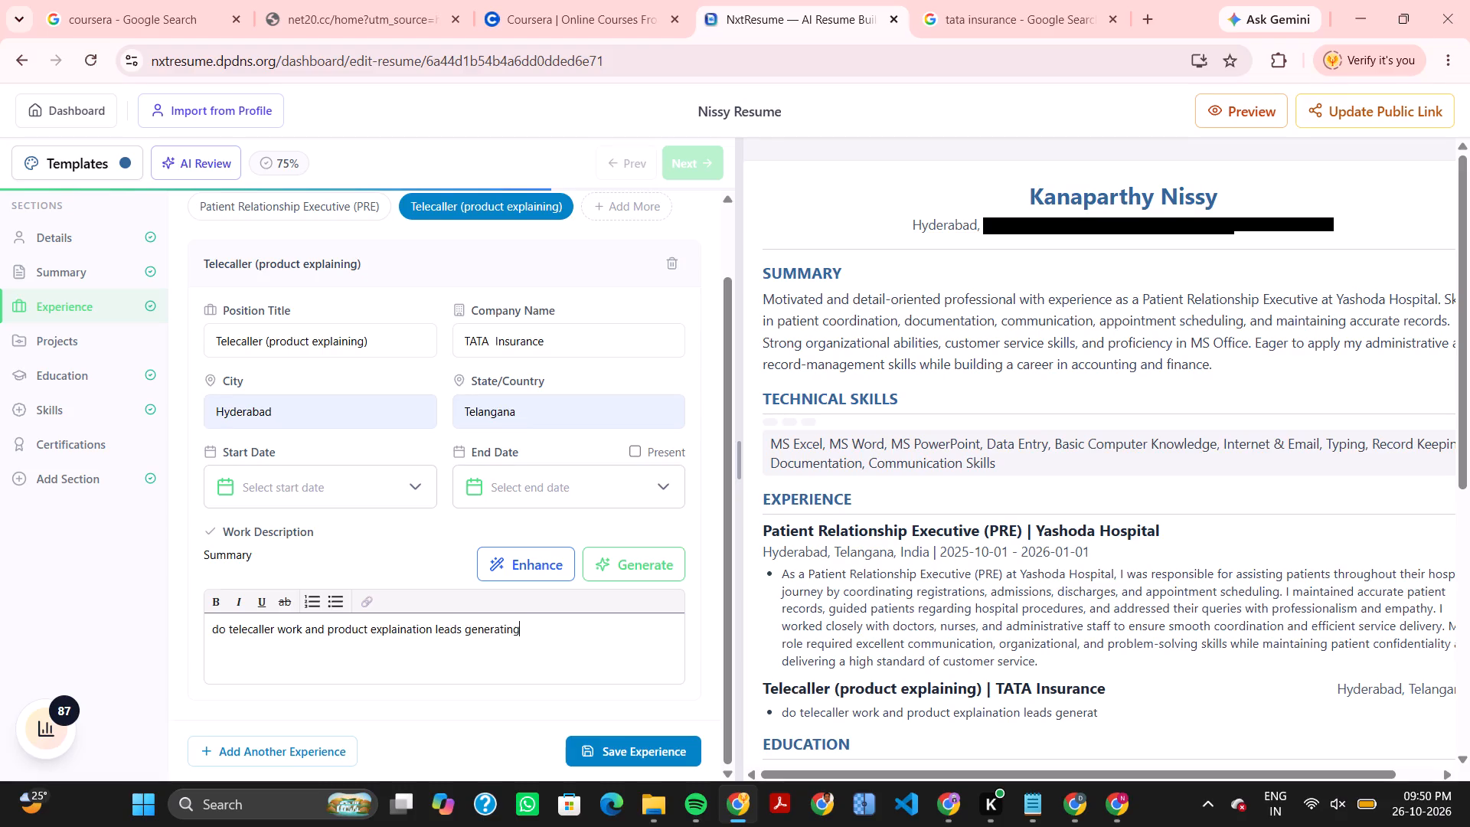
{"action": "left_click_drag", "start_coordinate": [532, 627], "coordinate": [290, 642]}
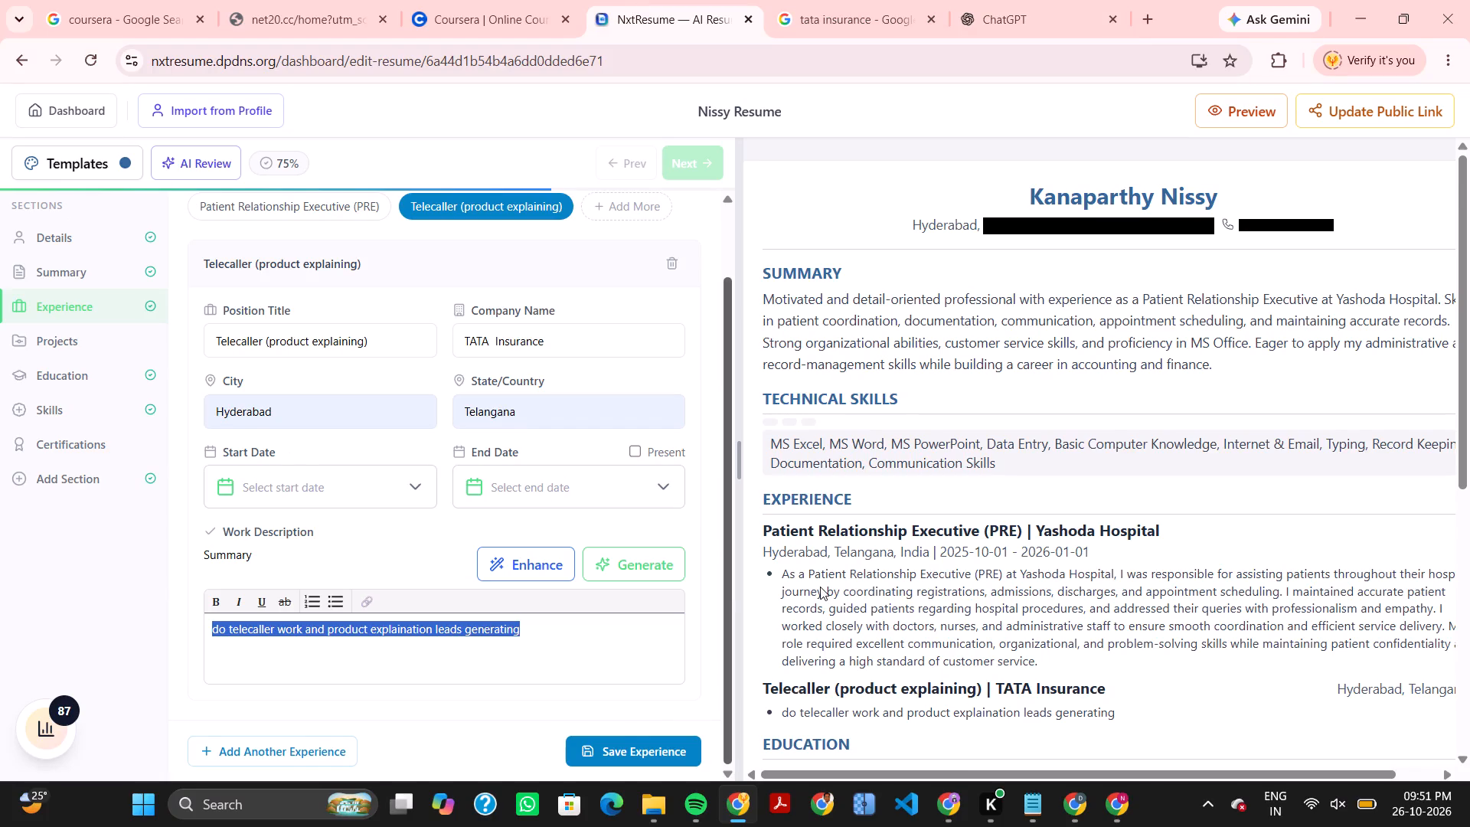
{"action": "scroll", "coordinate": [820, 587], "scroll_direction": "down", "scroll_amount": 1}
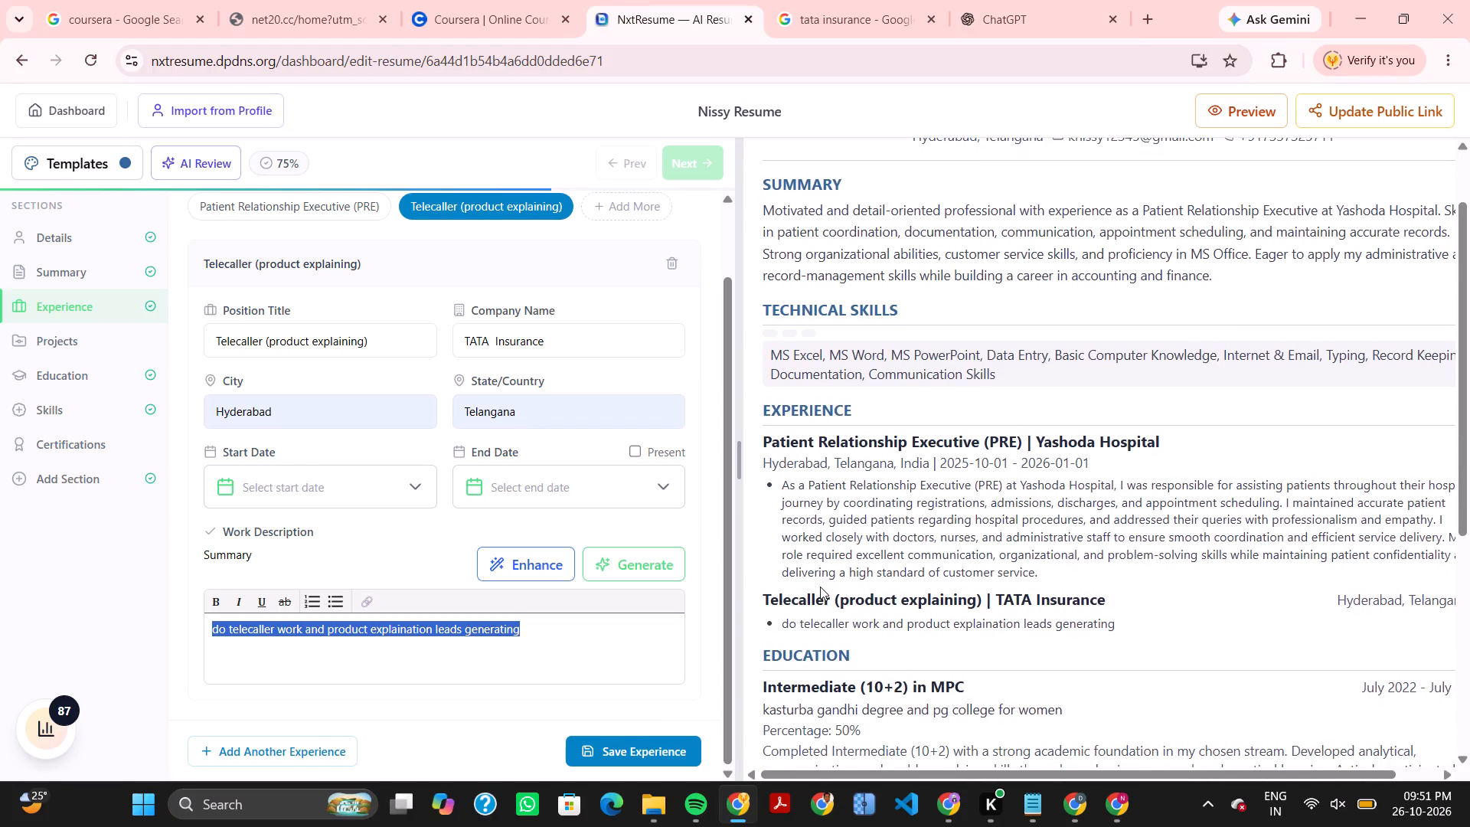
{"action": "scroll", "coordinate": [820, 587], "scroll_direction": "down", "scroll_amount": 2}
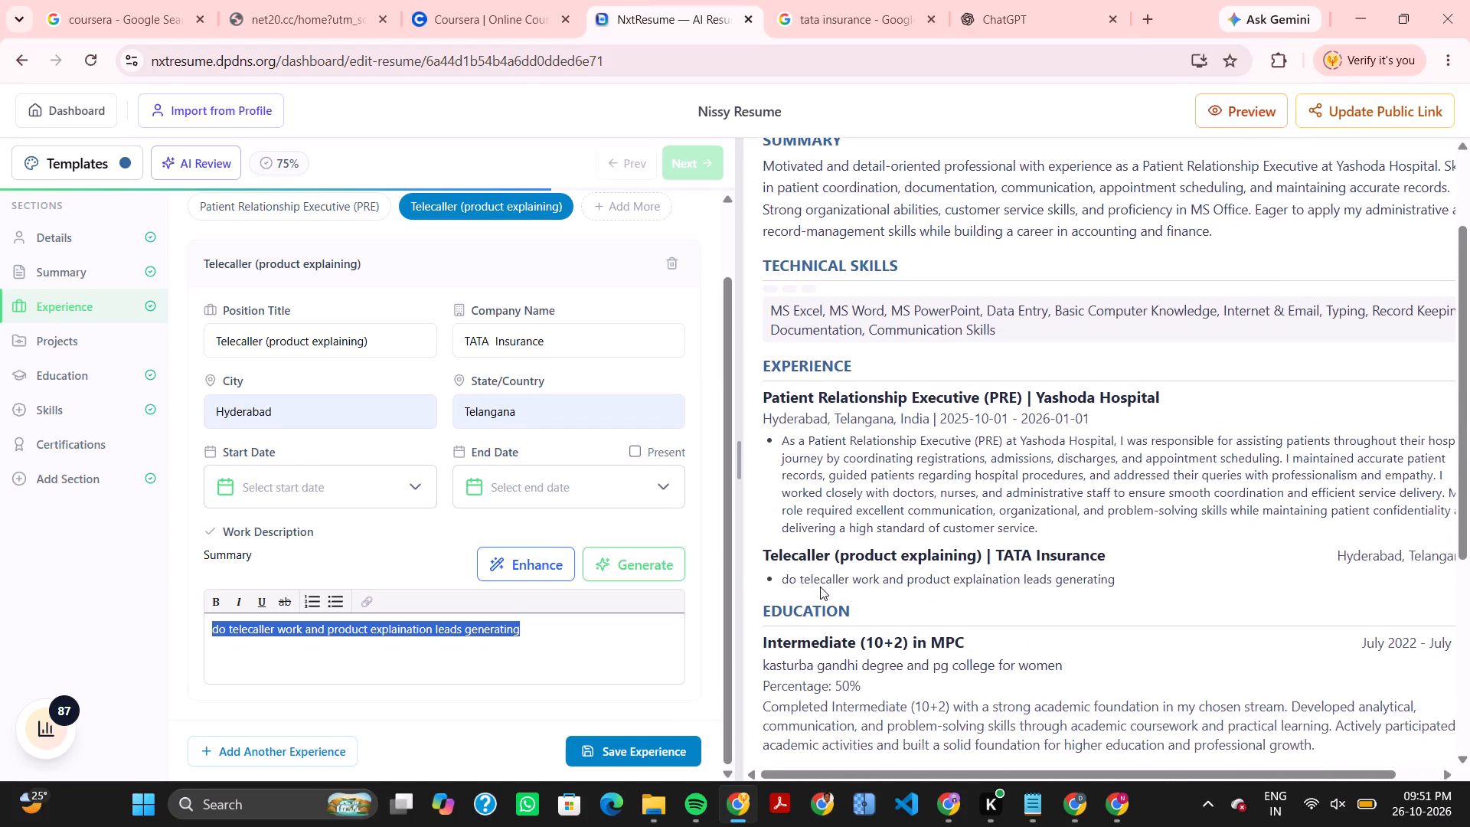
{"action": "scroll", "coordinate": [820, 587], "scroll_direction": "down", "scroll_amount": 1}
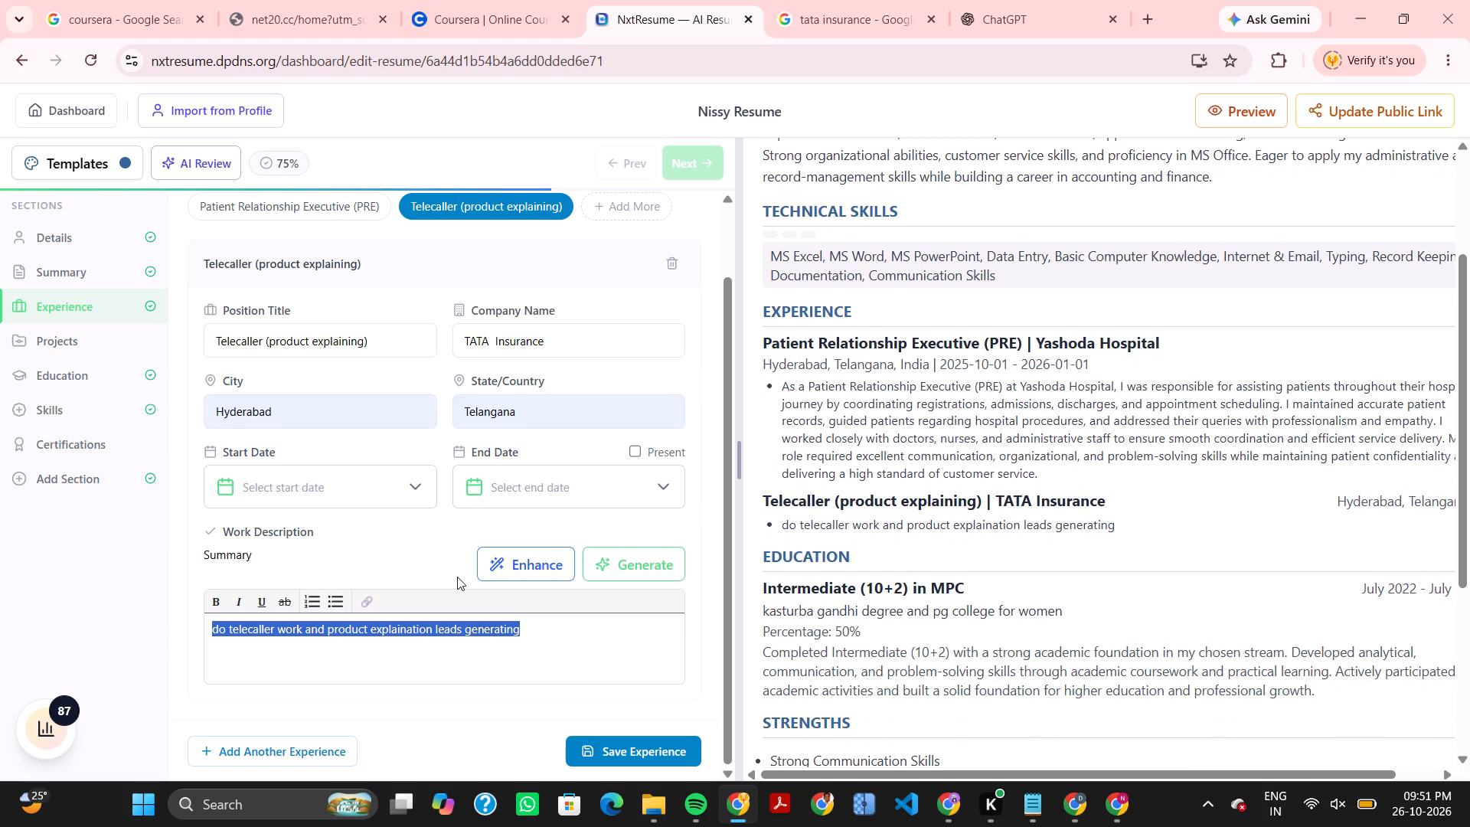
{"action": "left_click", "coordinate": [541, 635]}
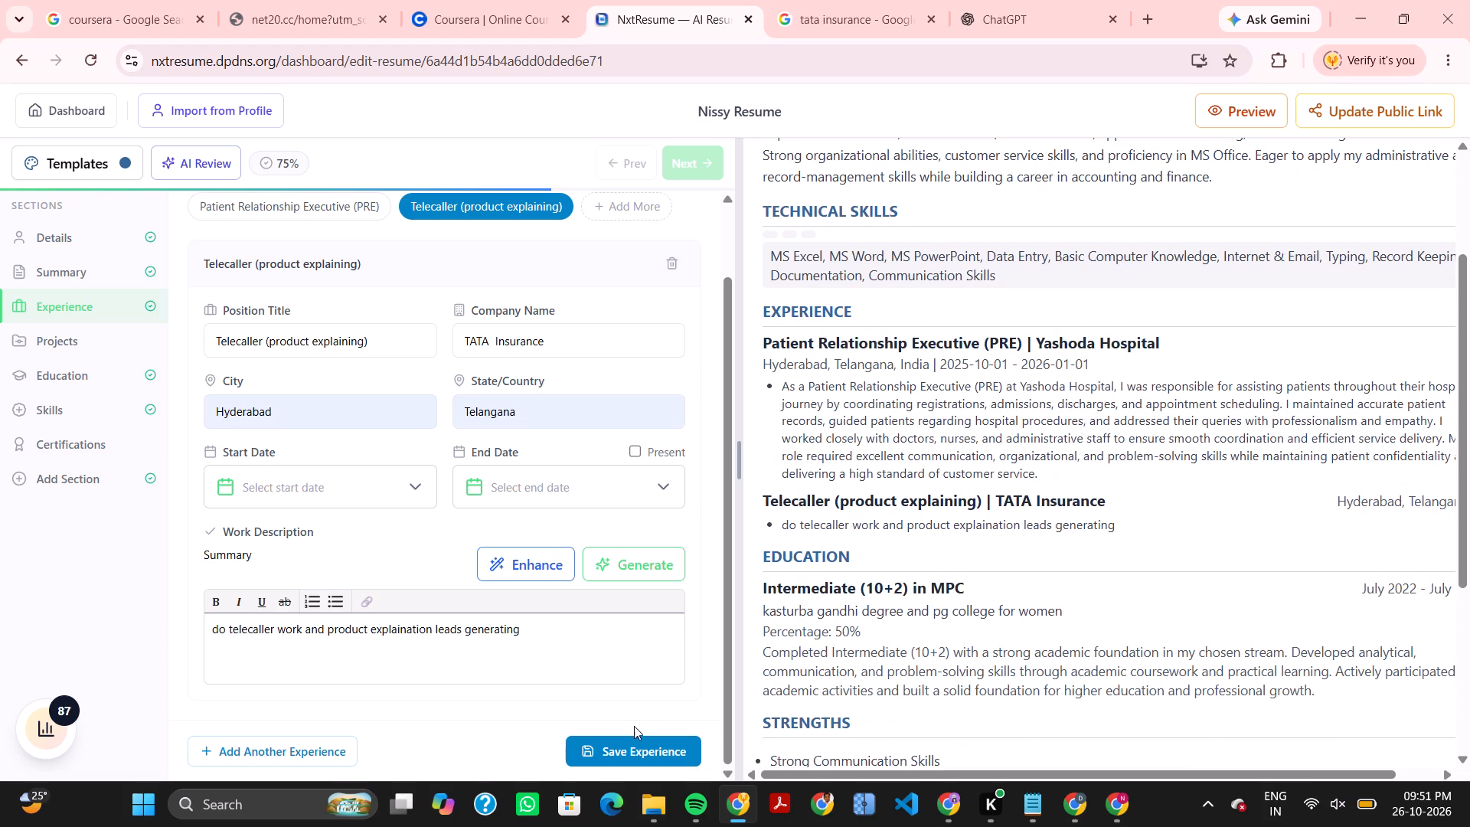
{"action": "left_click", "coordinate": [637, 744]}
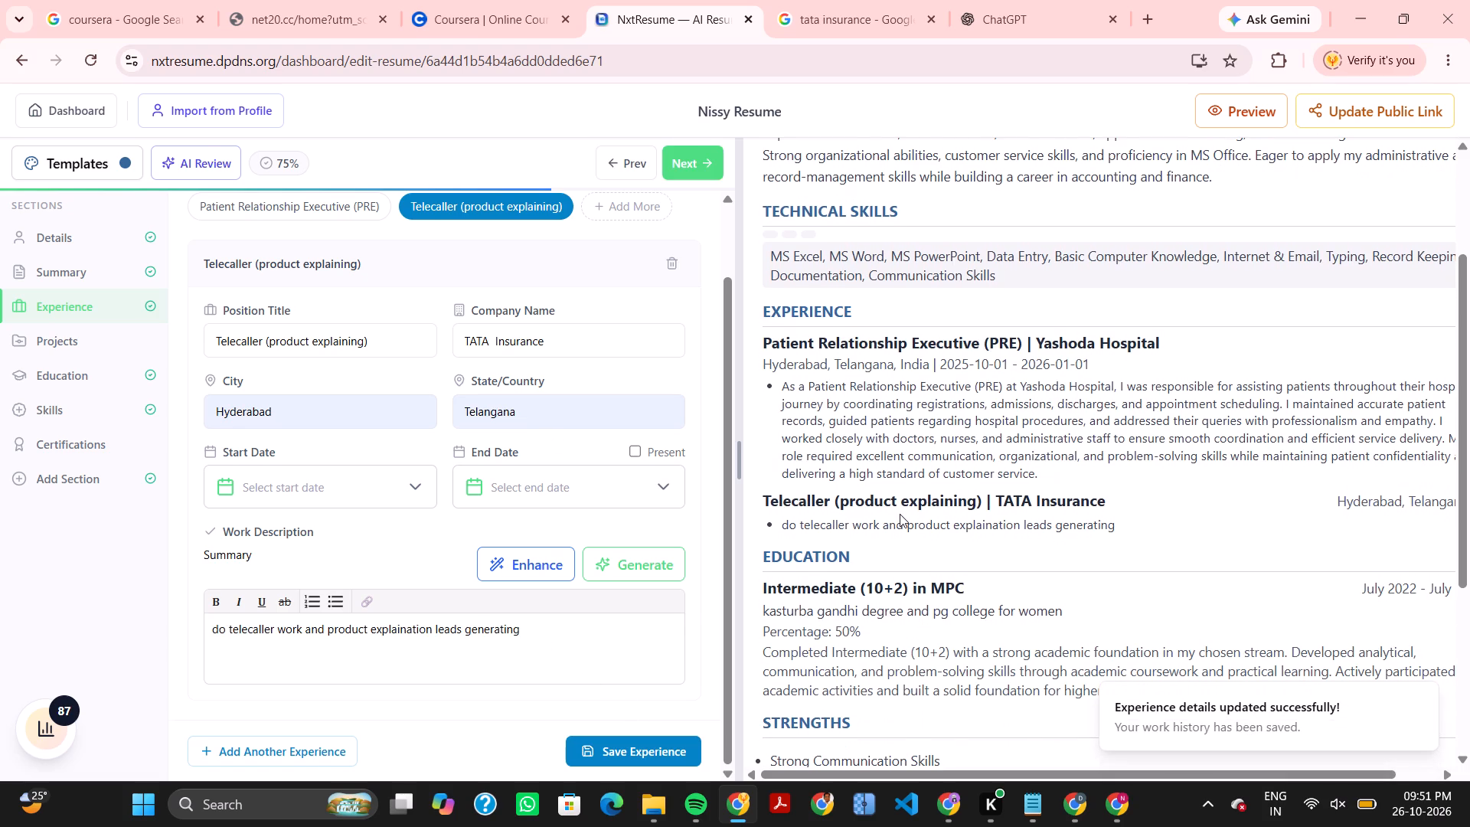
Clear the start and end dates of the Patient Relationship Executive (PRE) entry and save the experience section.
{"action": "scroll", "coordinate": [900, 514], "scroll_direction": "down", "scroll_amount": 1}
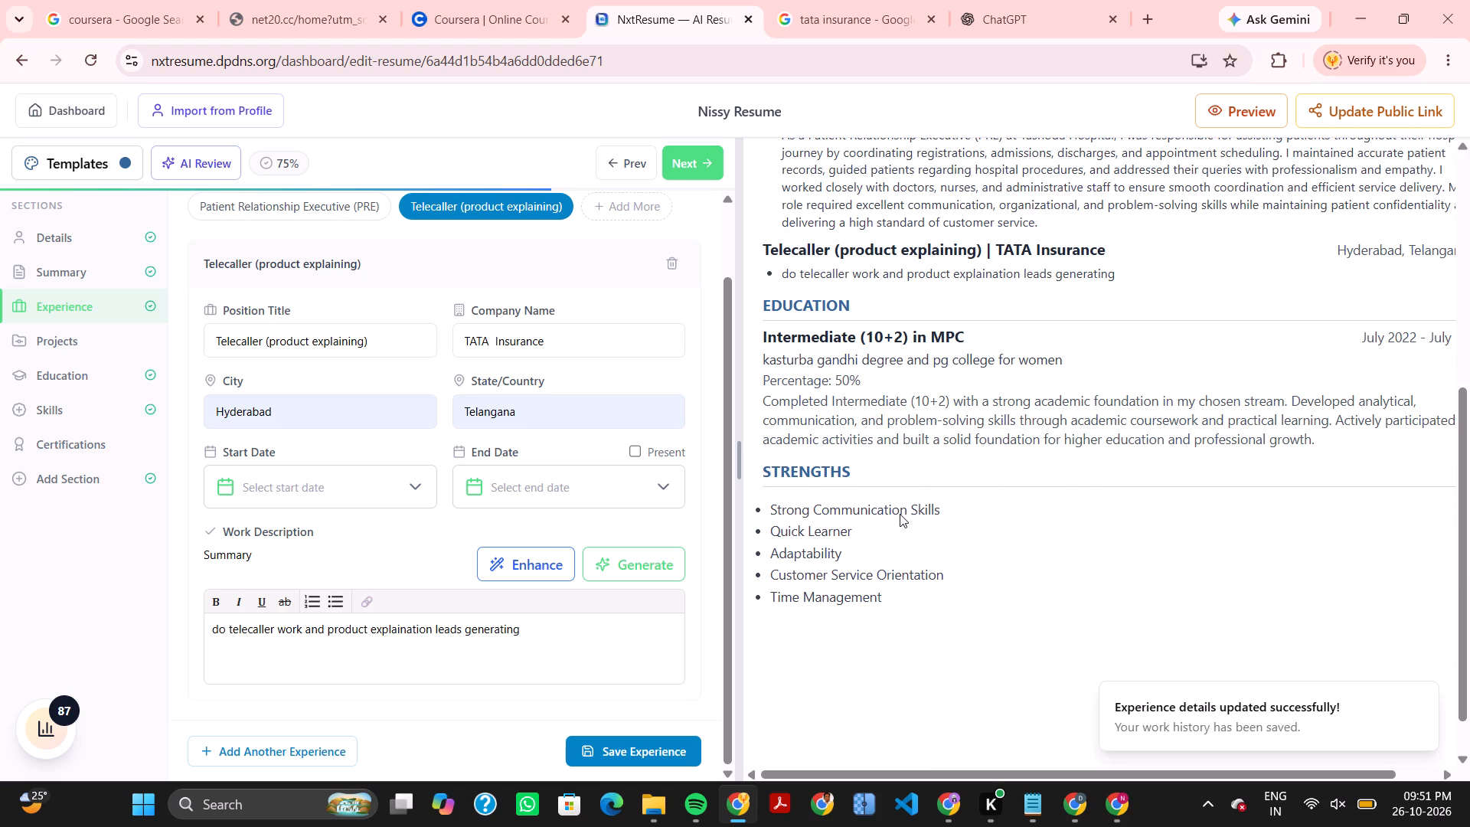
{"action": "scroll", "coordinate": [900, 514], "scroll_direction": "down", "scroll_amount": 1}
{"action": "scroll", "coordinate": [371, 425], "scroll_direction": "up", "scroll_amount": 2}
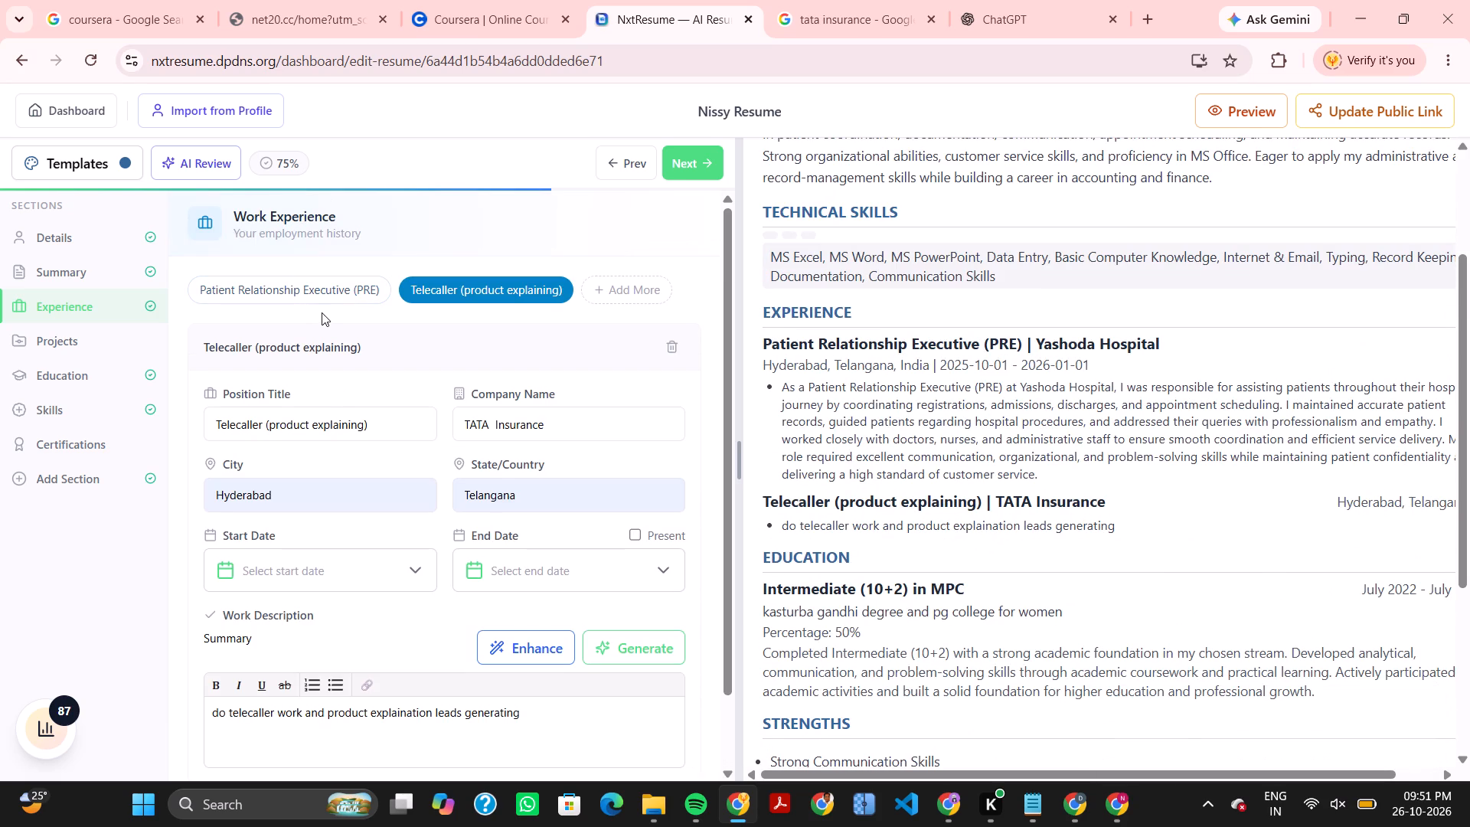
{"action": "left_click", "coordinate": [310, 294]}
{"action": "scroll", "coordinate": [403, 446], "scroll_direction": "down", "scroll_amount": 1}
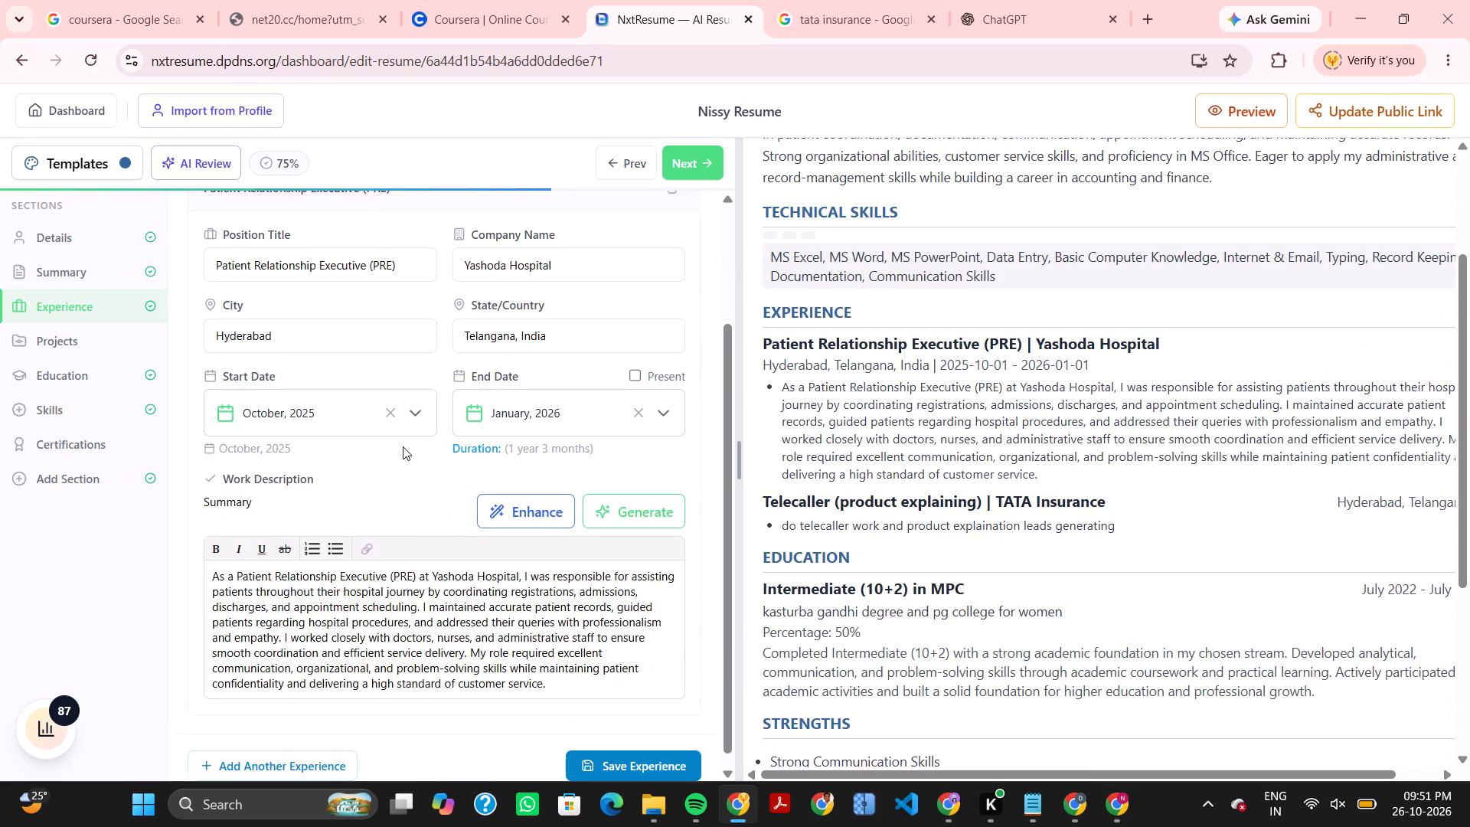
{"action": "scroll", "coordinate": [403, 446], "scroll_direction": "down", "scroll_amount": 1}
{"action": "left_click", "coordinate": [392, 411]}
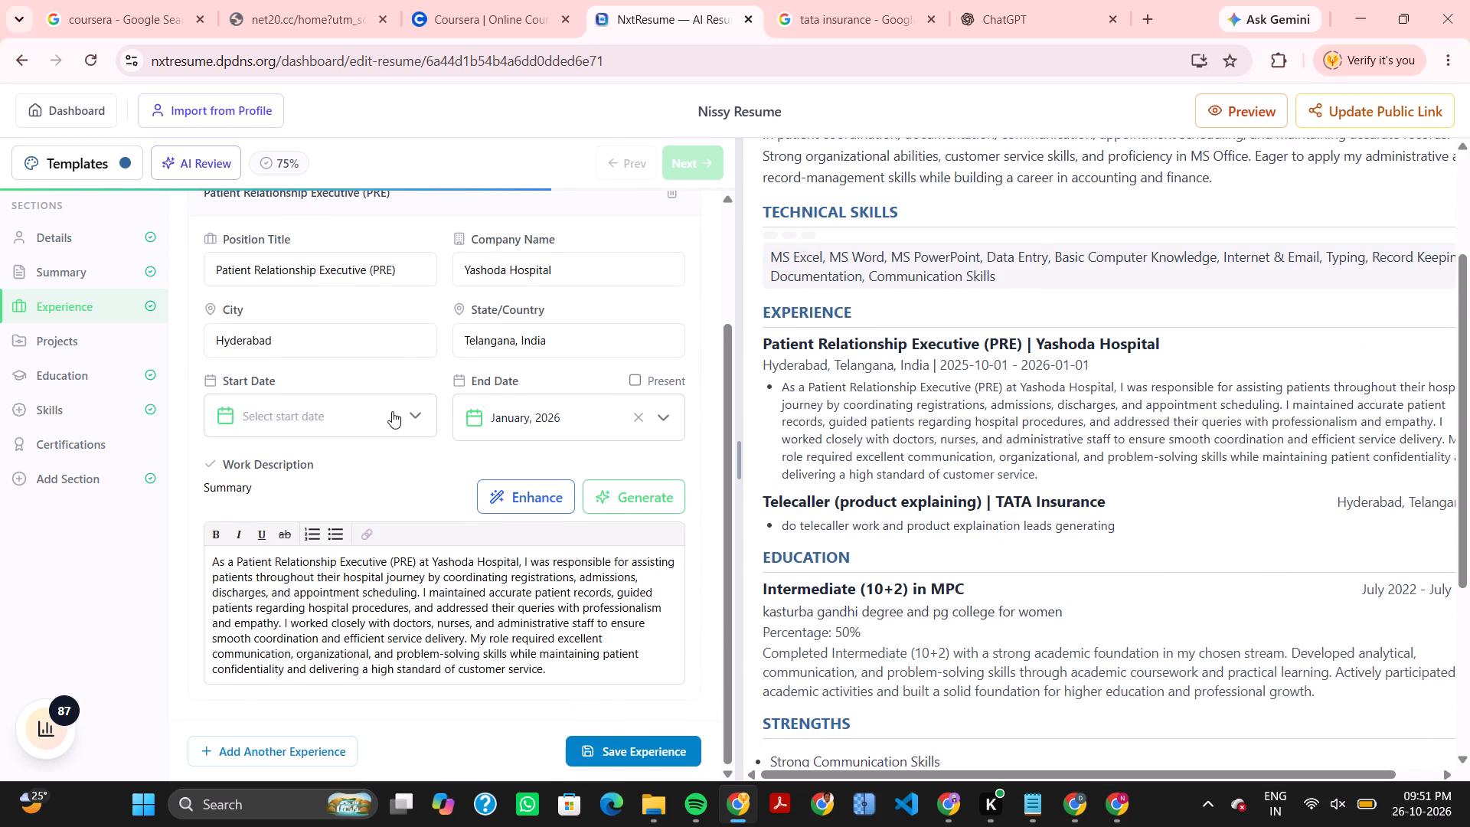
{"action": "left_click", "coordinate": [639, 417]}
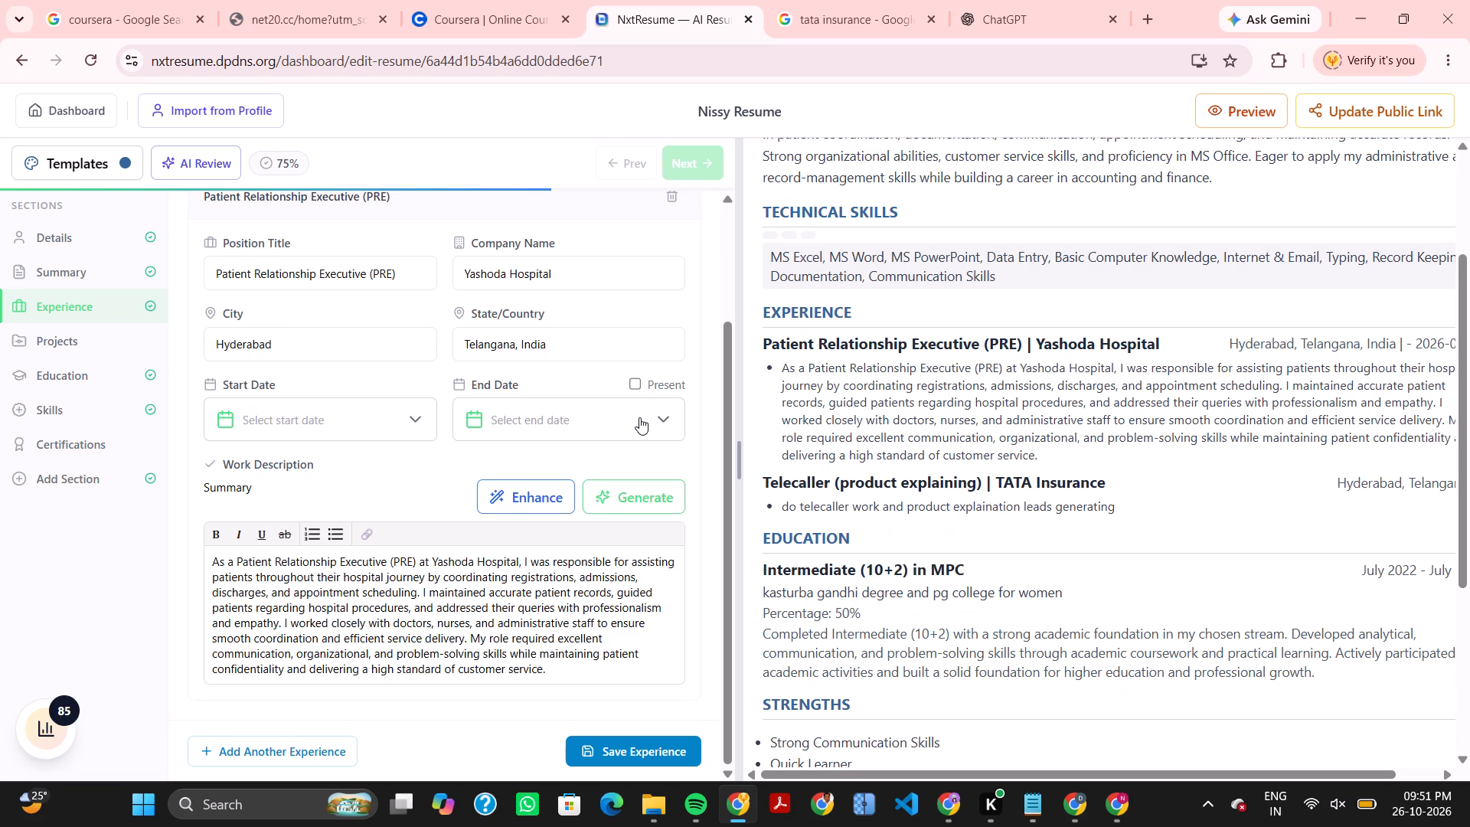
{"action": "left_click", "coordinate": [618, 755]}
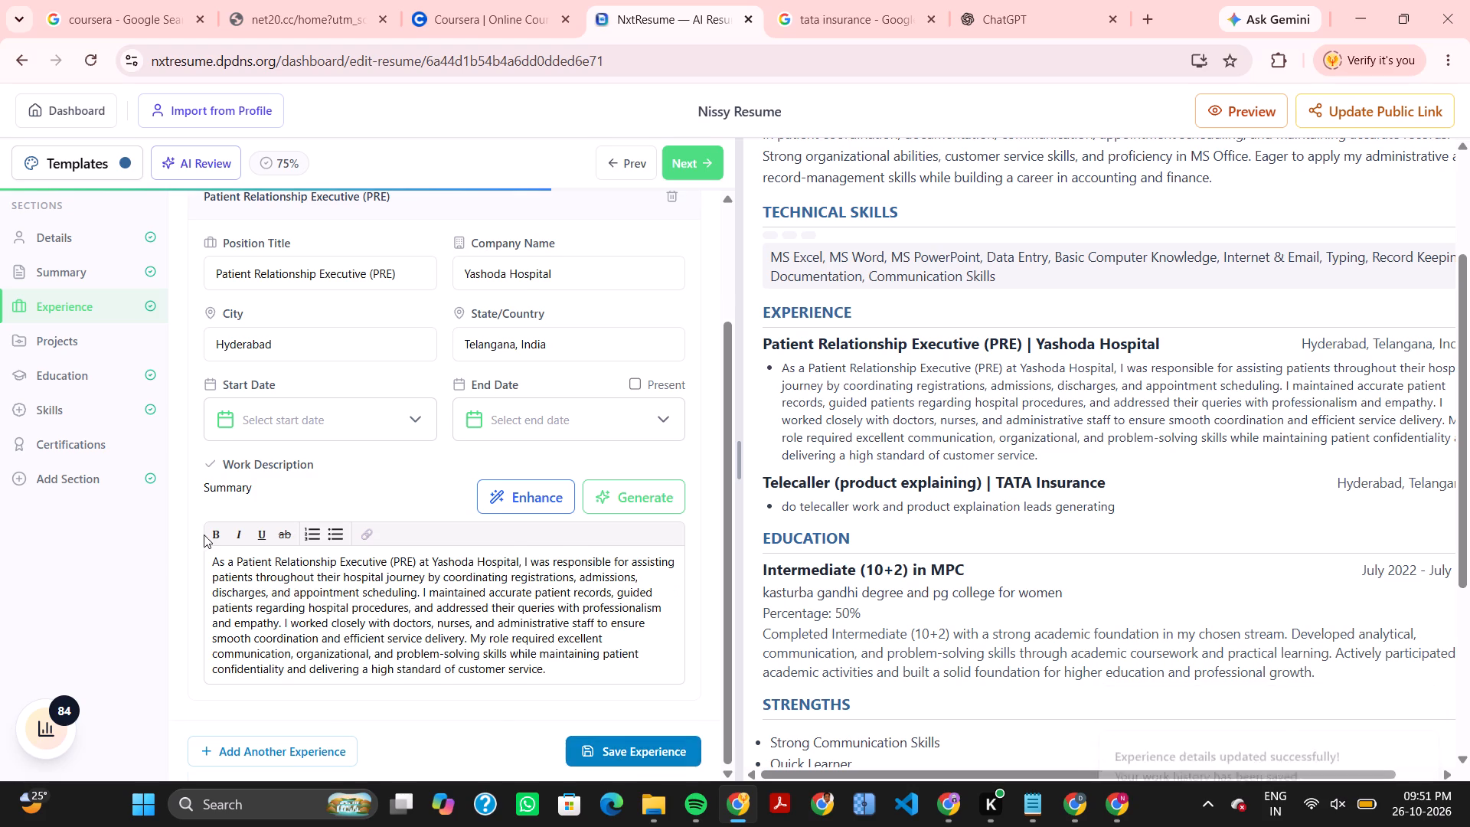
Clear the percentage grade of the Intermediate (10+2) education entry and save the education section.
{"action": "scroll", "coordinate": [204, 534], "scroll_direction": "up", "scroll_amount": 2}
{"action": "left_click", "coordinate": [87, 383]}
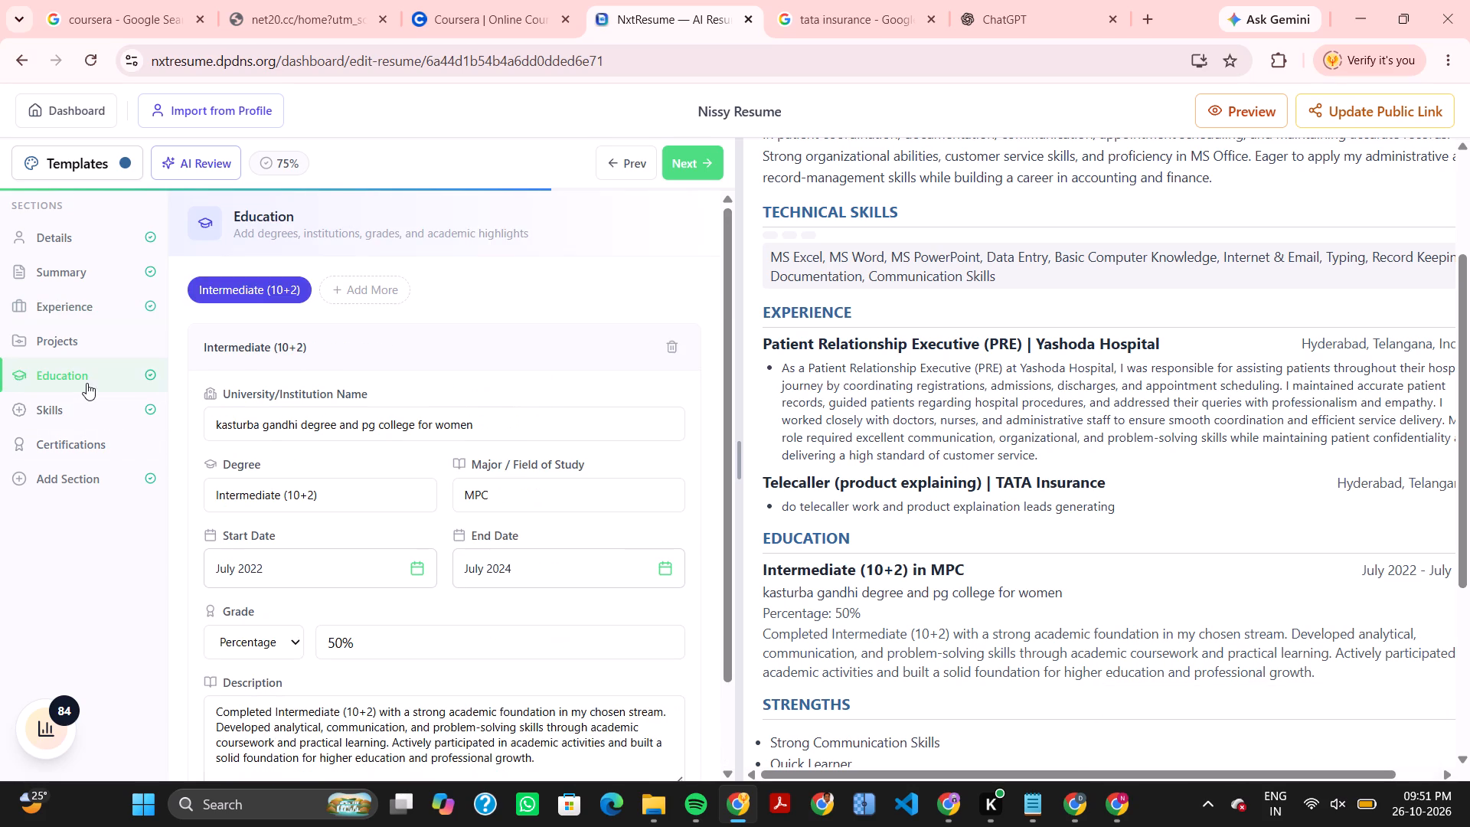
{"action": "scroll", "coordinate": [358, 463], "scroll_direction": "down", "scroll_amount": 1}
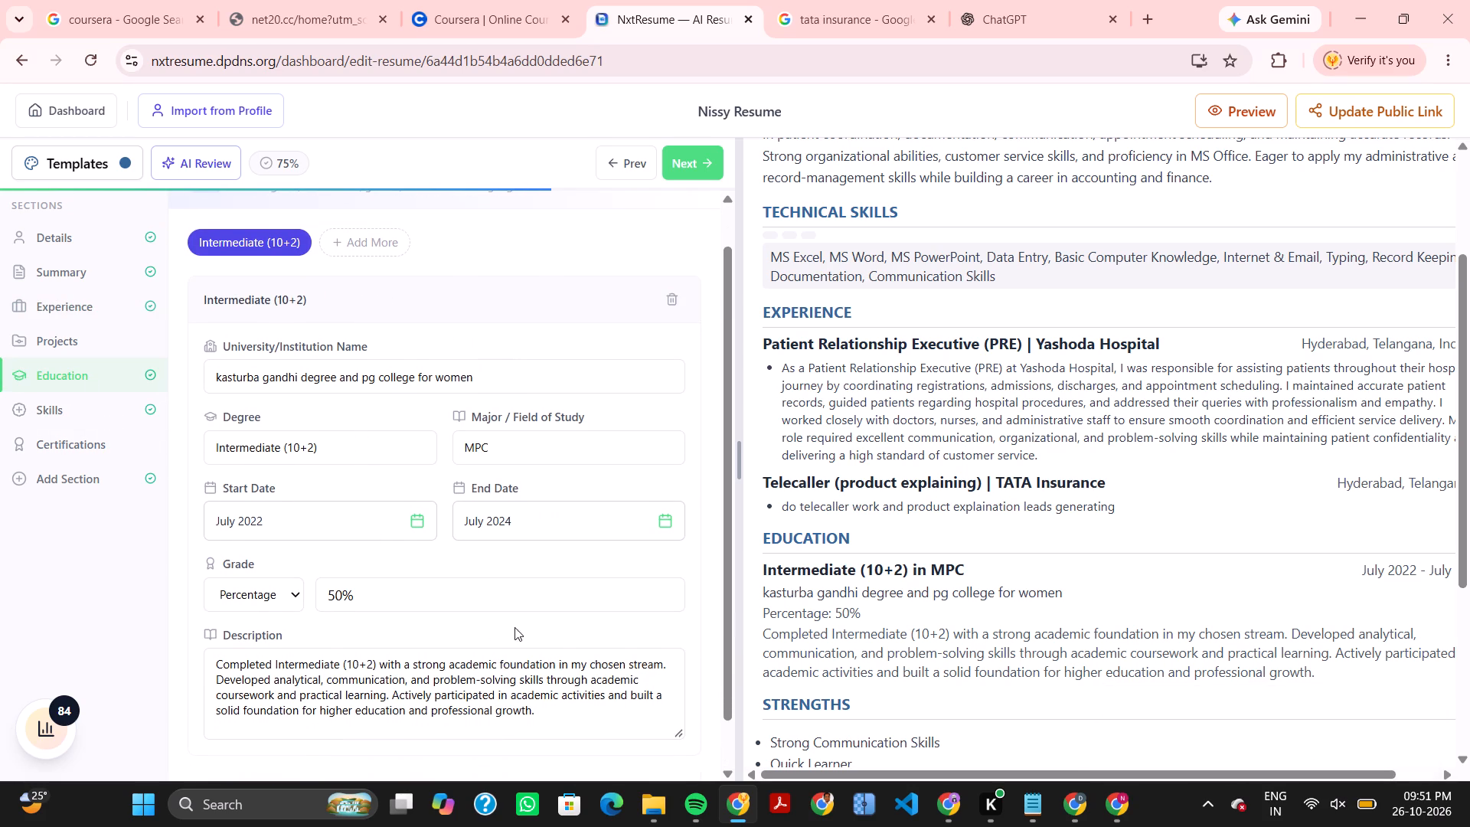
{"action": "left_click_drag", "start_coordinate": [394, 597], "coordinate": [269, 592]}
{"action": "key", "text": "BackSpace"}
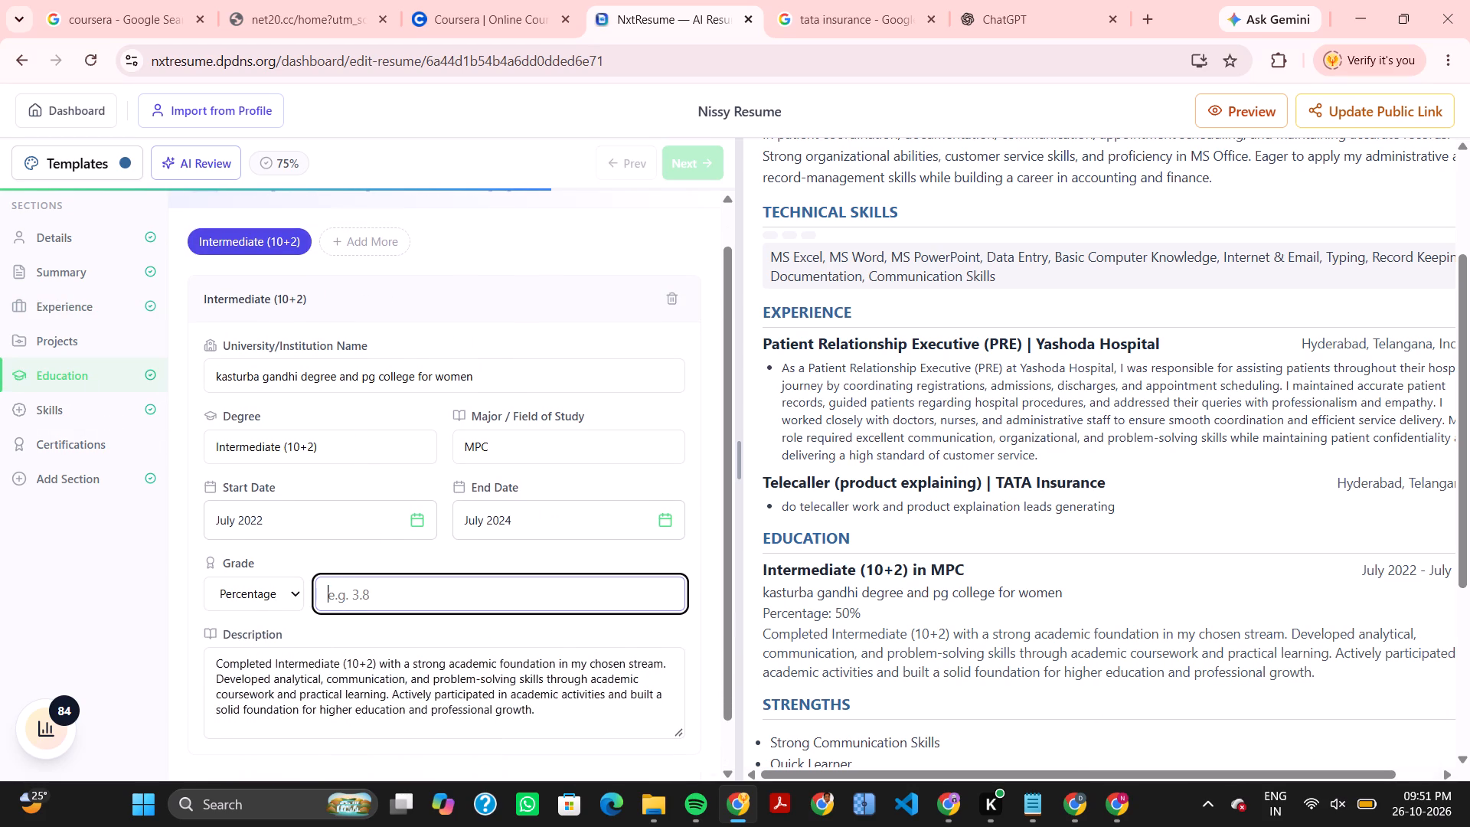
{"action": "scroll", "coordinate": [402, 594], "scroll_direction": "right", "scroll_amount": 1}
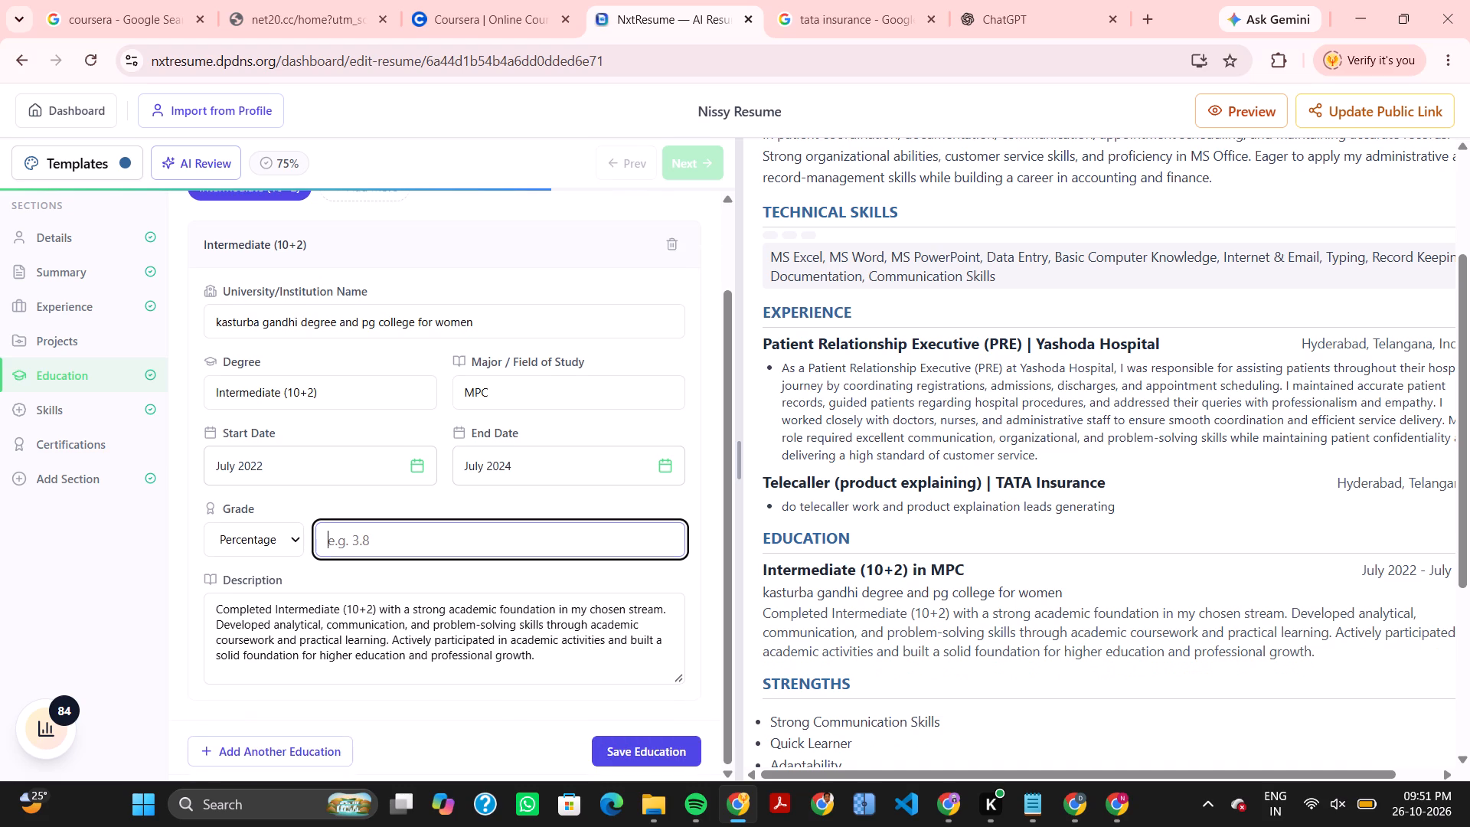
{"action": "scroll", "coordinate": [402, 594], "scroll_direction": "right", "scroll_amount": 2}
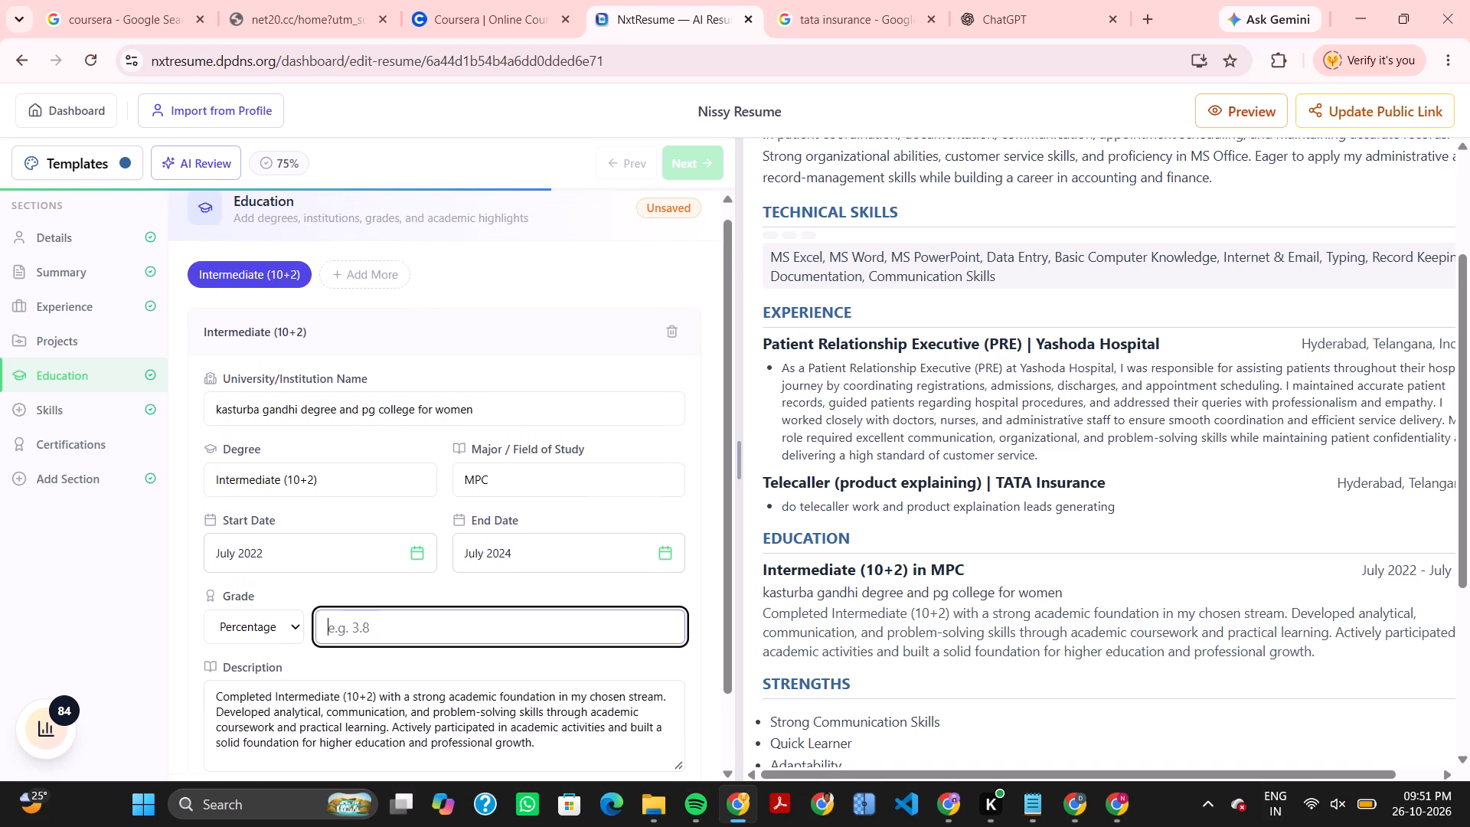
{"action": "scroll", "coordinate": [402, 594], "scroll_direction": "right", "scroll_amount": 1}
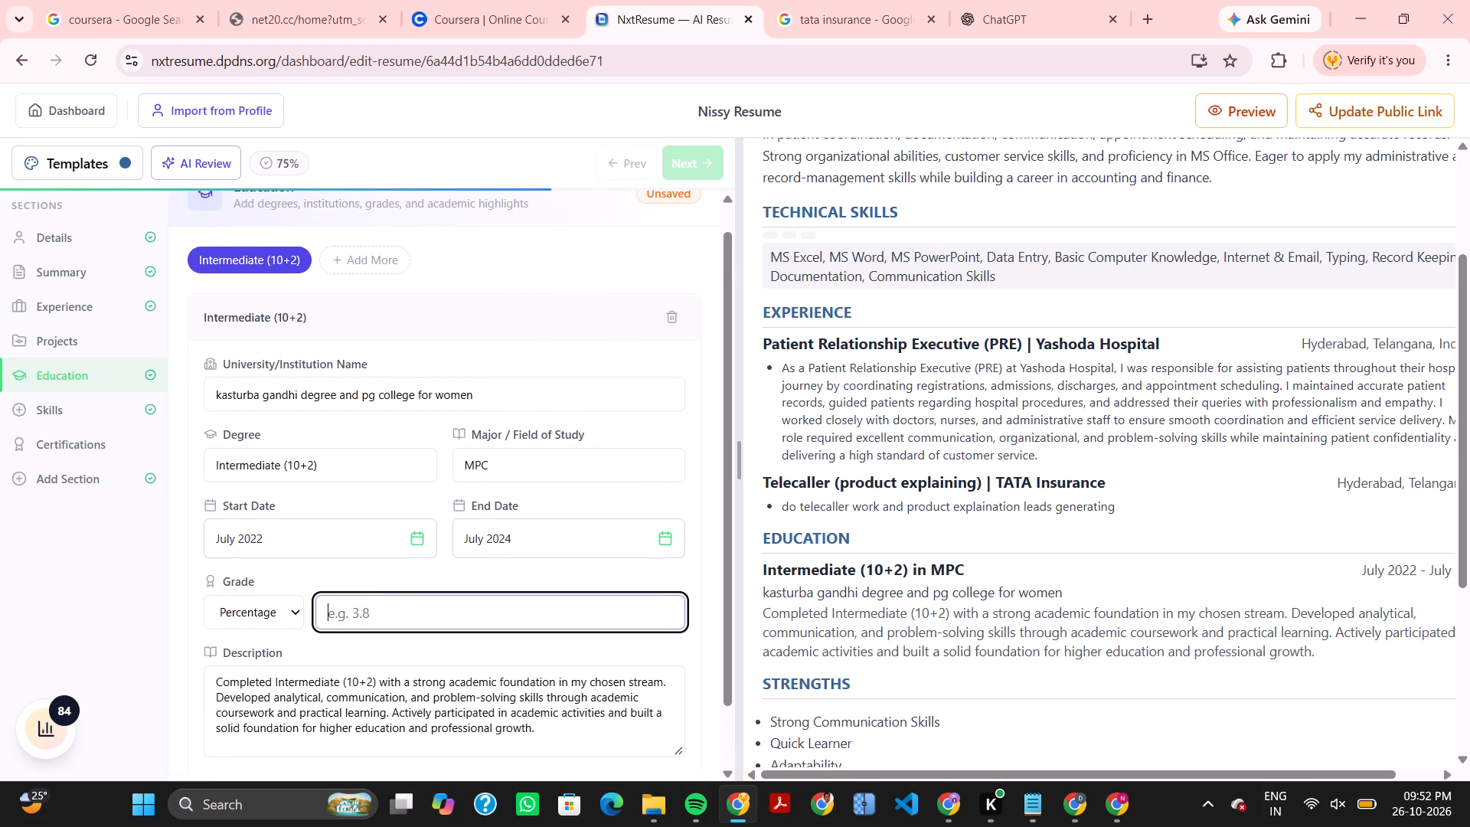
{"action": "scroll", "coordinate": [402, 594], "scroll_direction": "right", "scroll_amount": 1}
{"action": "scroll", "coordinate": [402, 594], "scroll_direction": "down", "scroll_amount": 1}
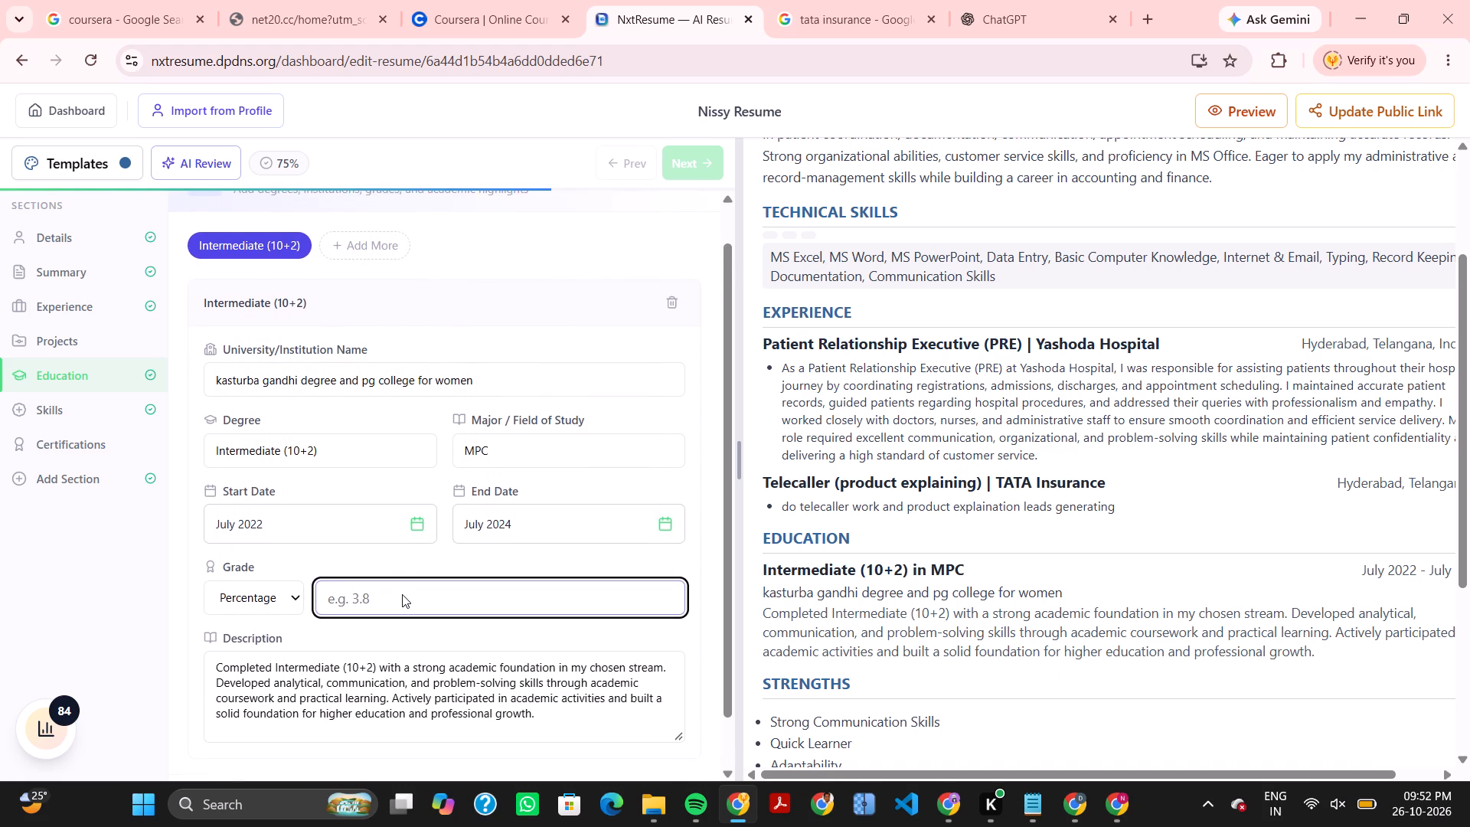
{"action": "scroll", "coordinate": [402, 594], "scroll_direction": "down", "scroll_amount": 2}
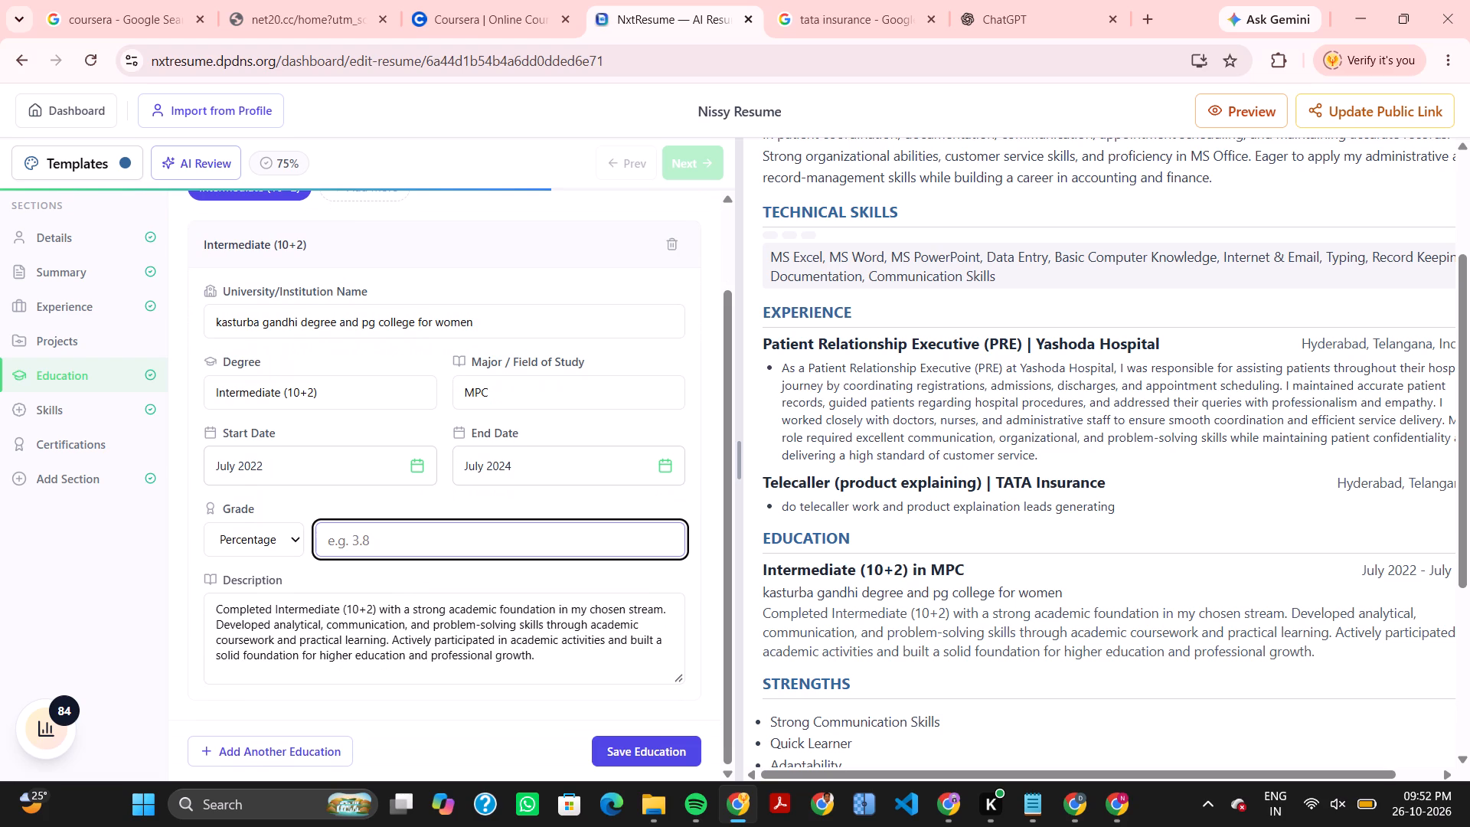
{"action": "scroll", "coordinate": [402, 594], "scroll_direction": "down", "scroll_amount": 1}
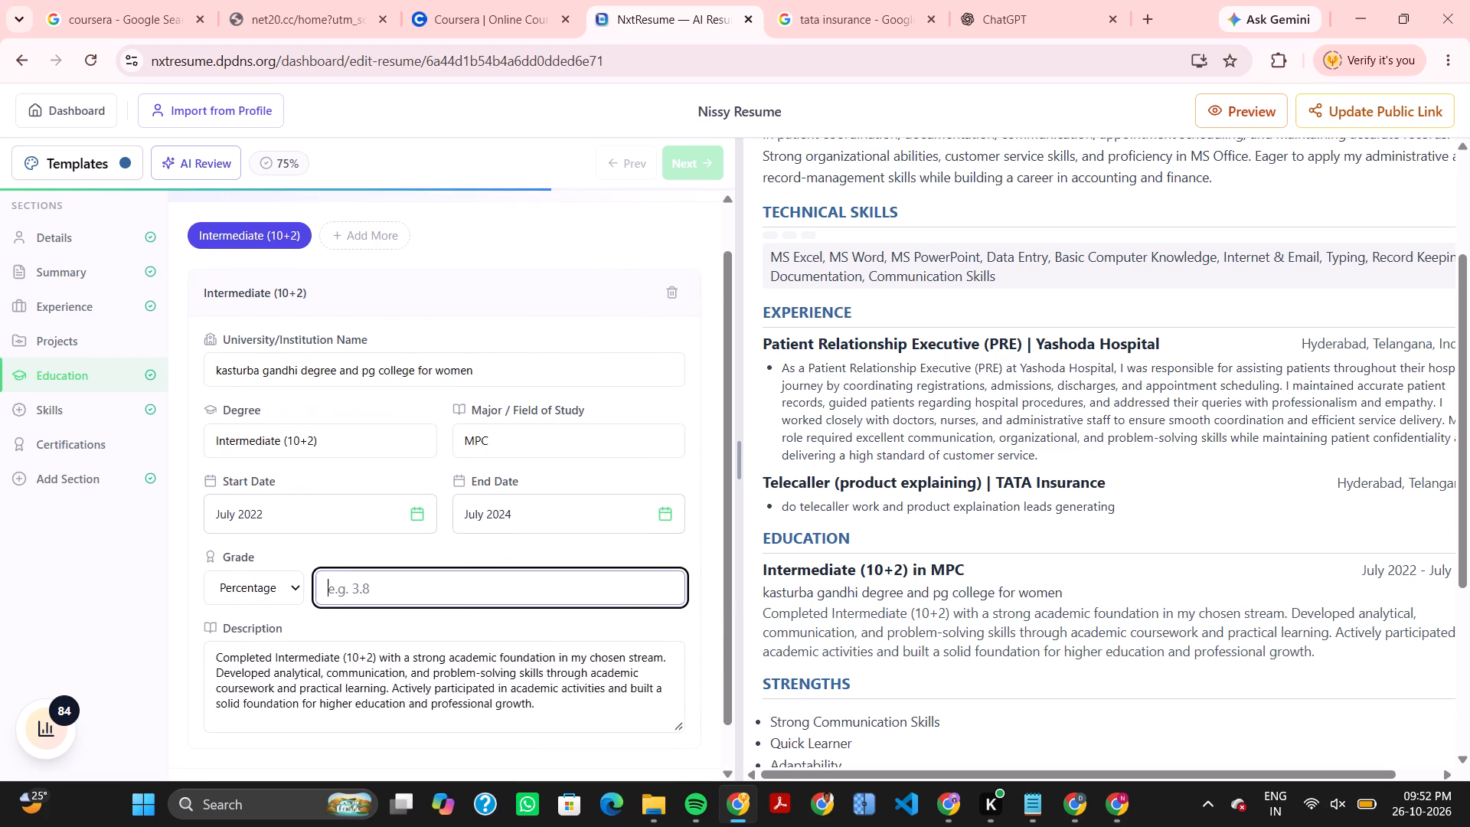
{"action": "left_click", "coordinate": [649, 757]}
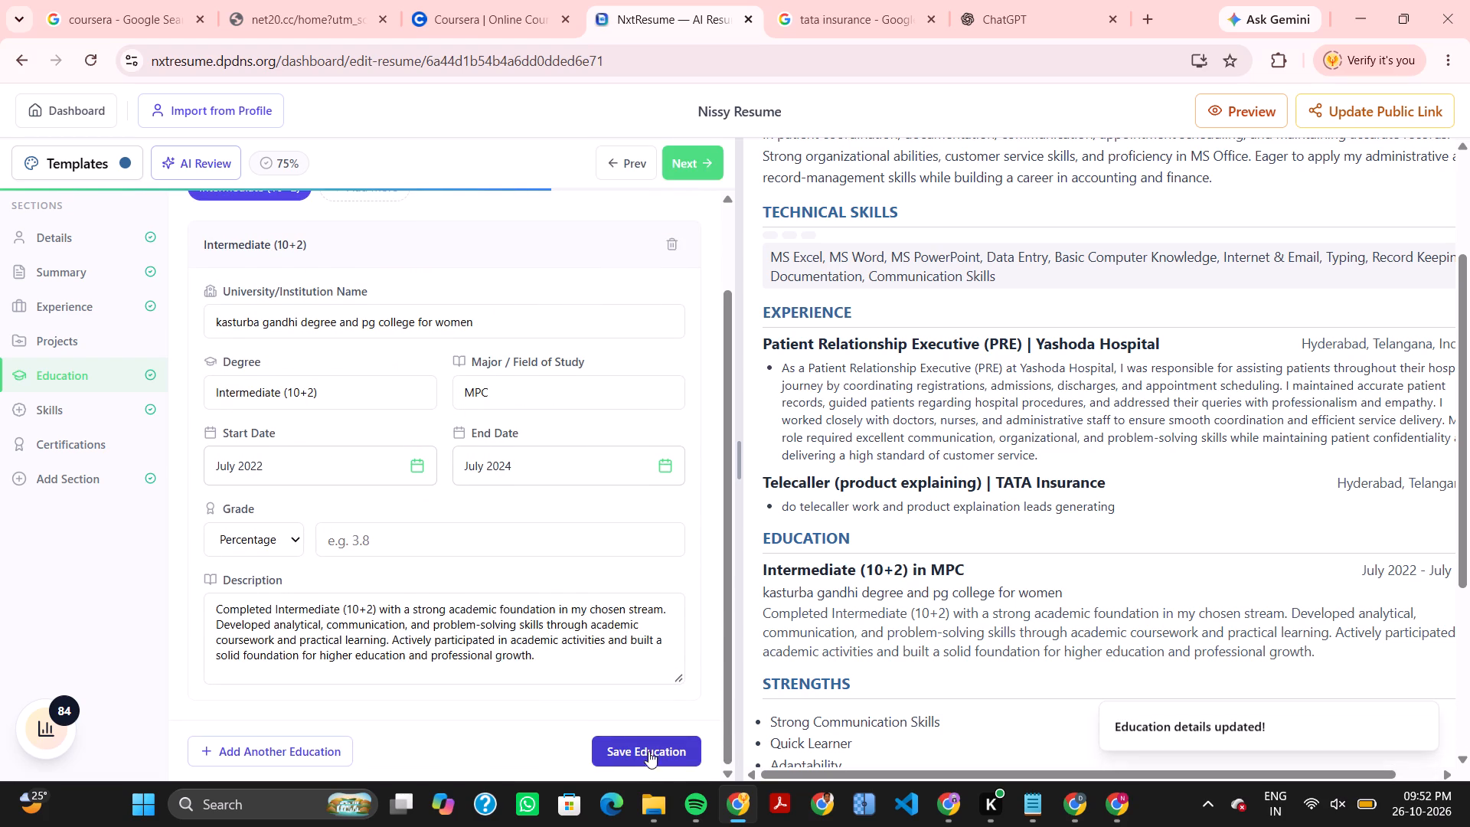
Add another education entry after the Intermediate (10+2) entry.
{"action": "scroll", "coordinate": [583, 528], "scroll_direction": "down", "scroll_amount": 1}
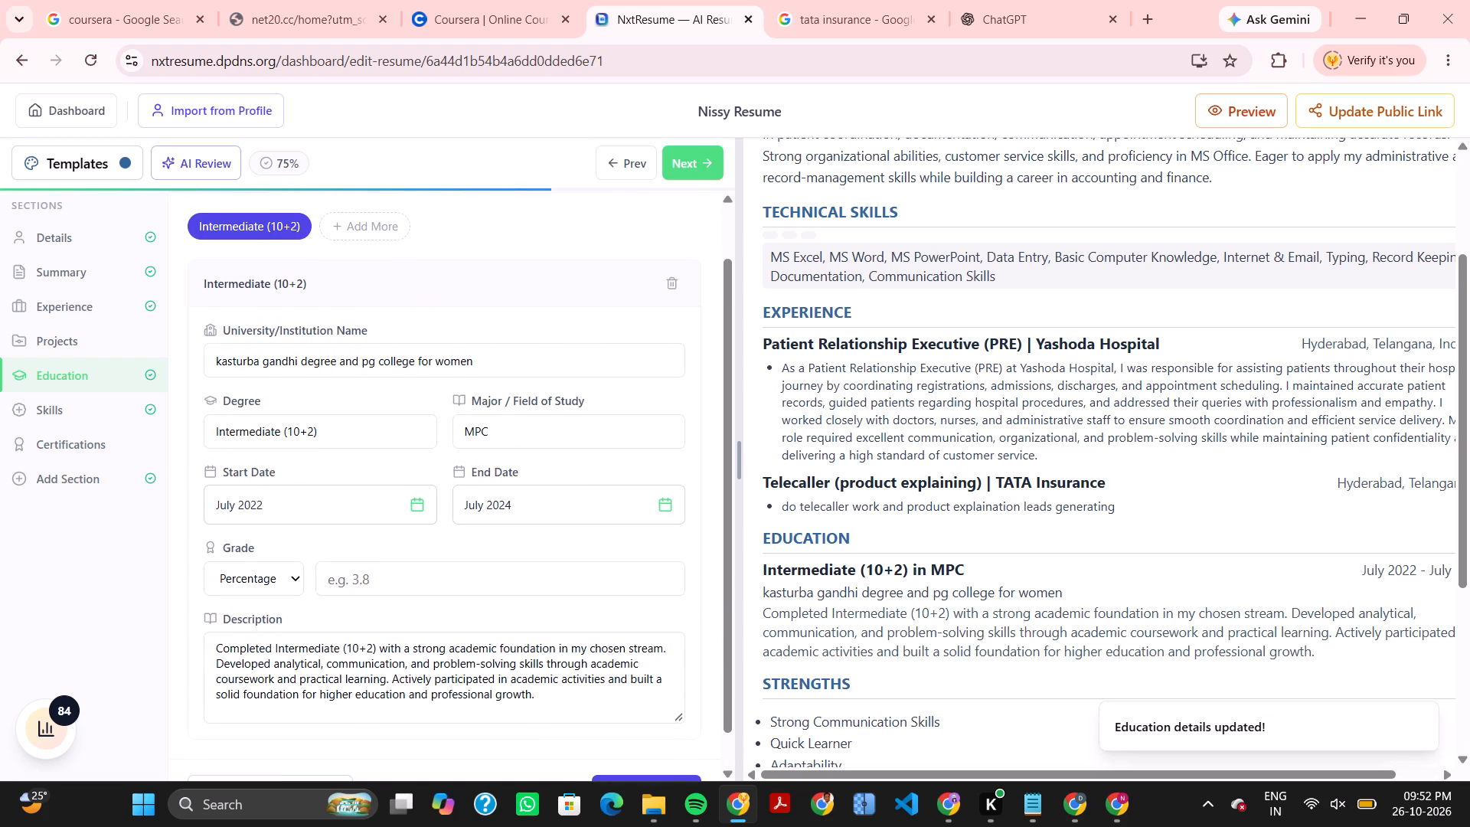
{"action": "scroll", "coordinate": [583, 528], "scroll_direction": "down", "scroll_amount": 1}
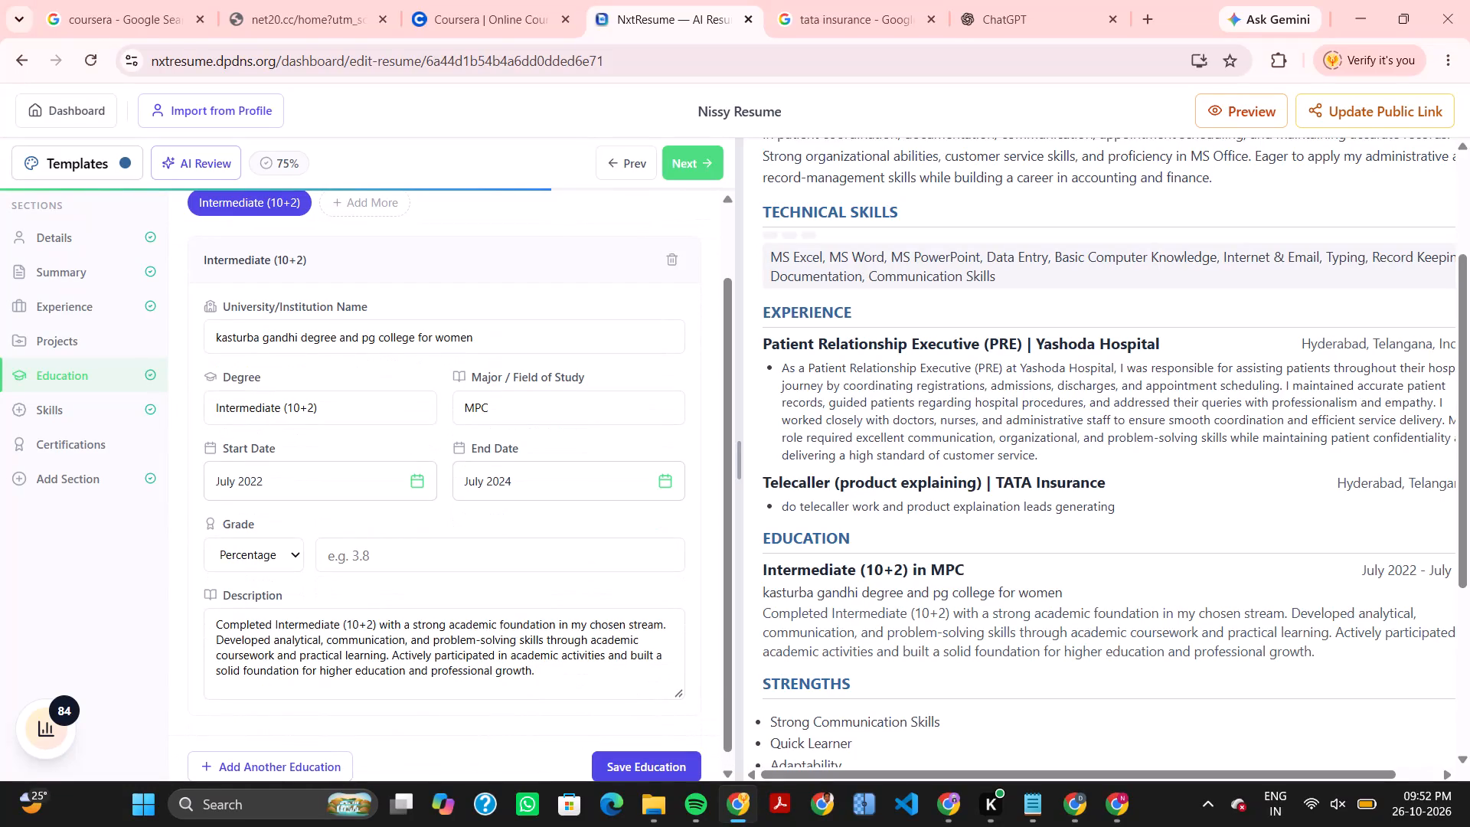
{"action": "scroll", "coordinate": [583, 528], "scroll_direction": "down", "scroll_amount": 1}
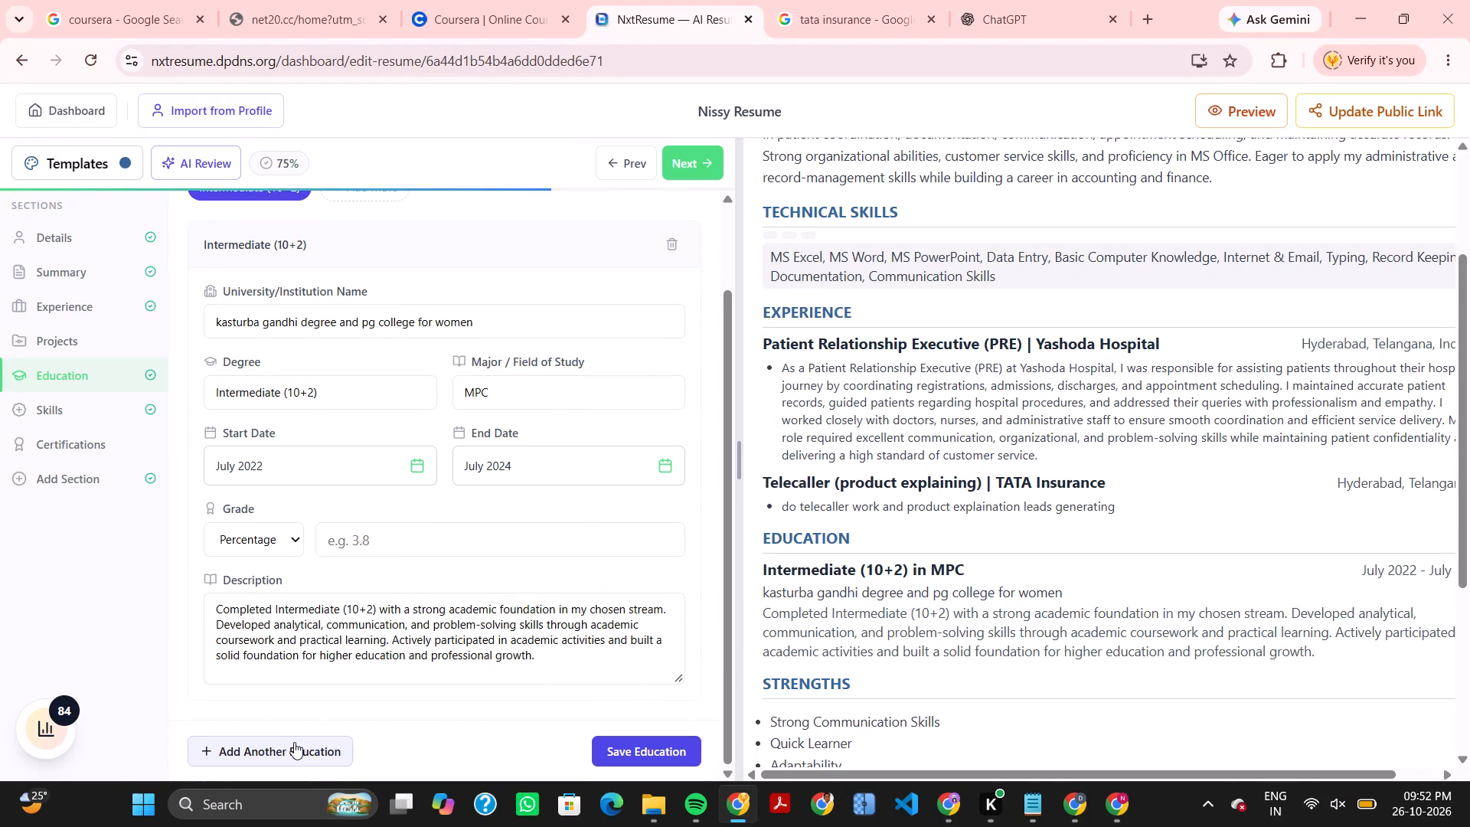
{"action": "left_click", "coordinate": [294, 742]}
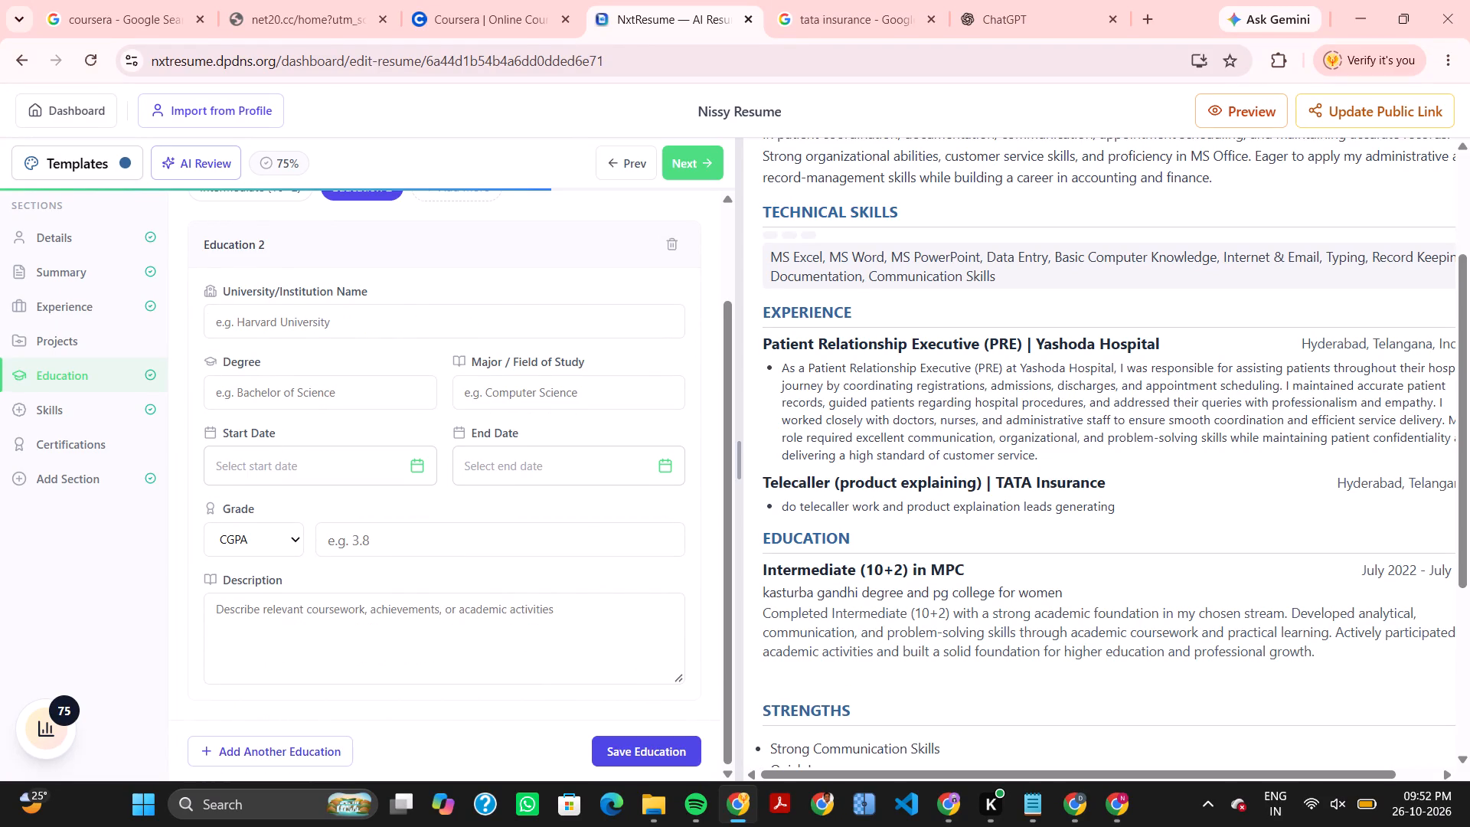
Search Google in a new browser tab for "pursuing degree meaning" to look up the wording for the degree.
{"action": "left_click", "coordinate": [273, 396]}
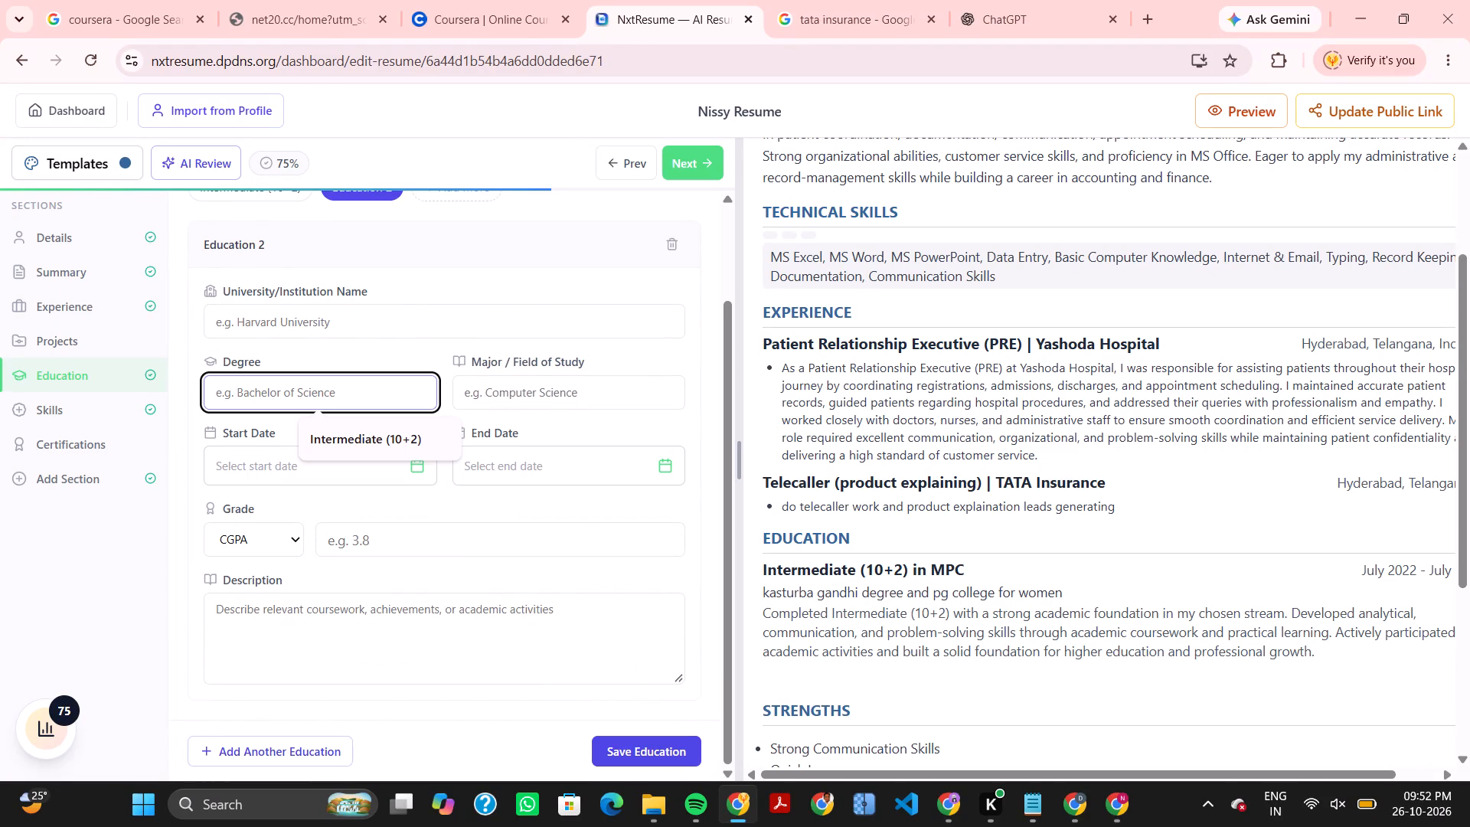
{"action": "type", "text": "pu"}
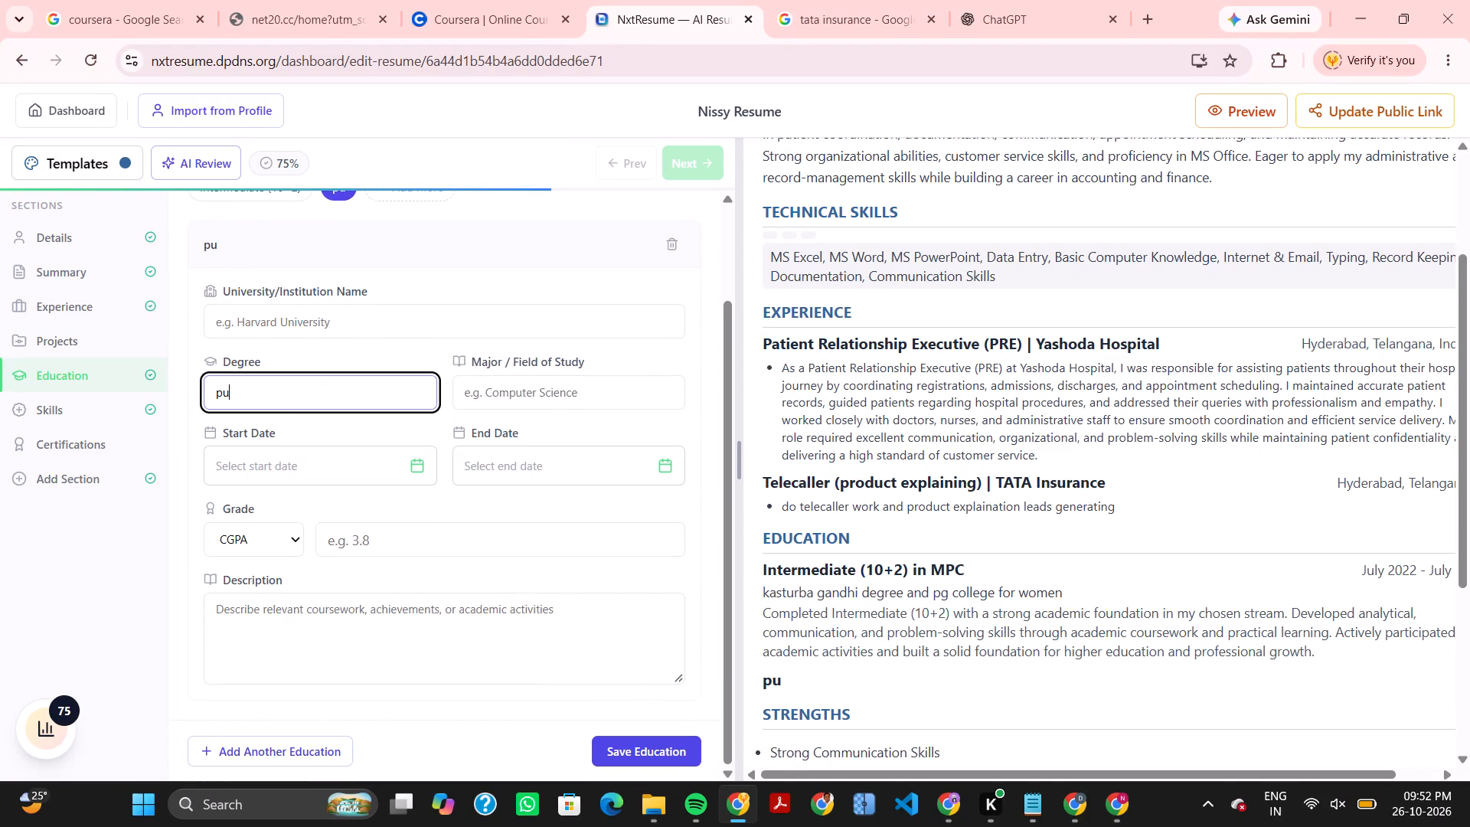
{"action": "key", "text": "BackSpace"}
{"action": "key", "text": "BackSpace"}
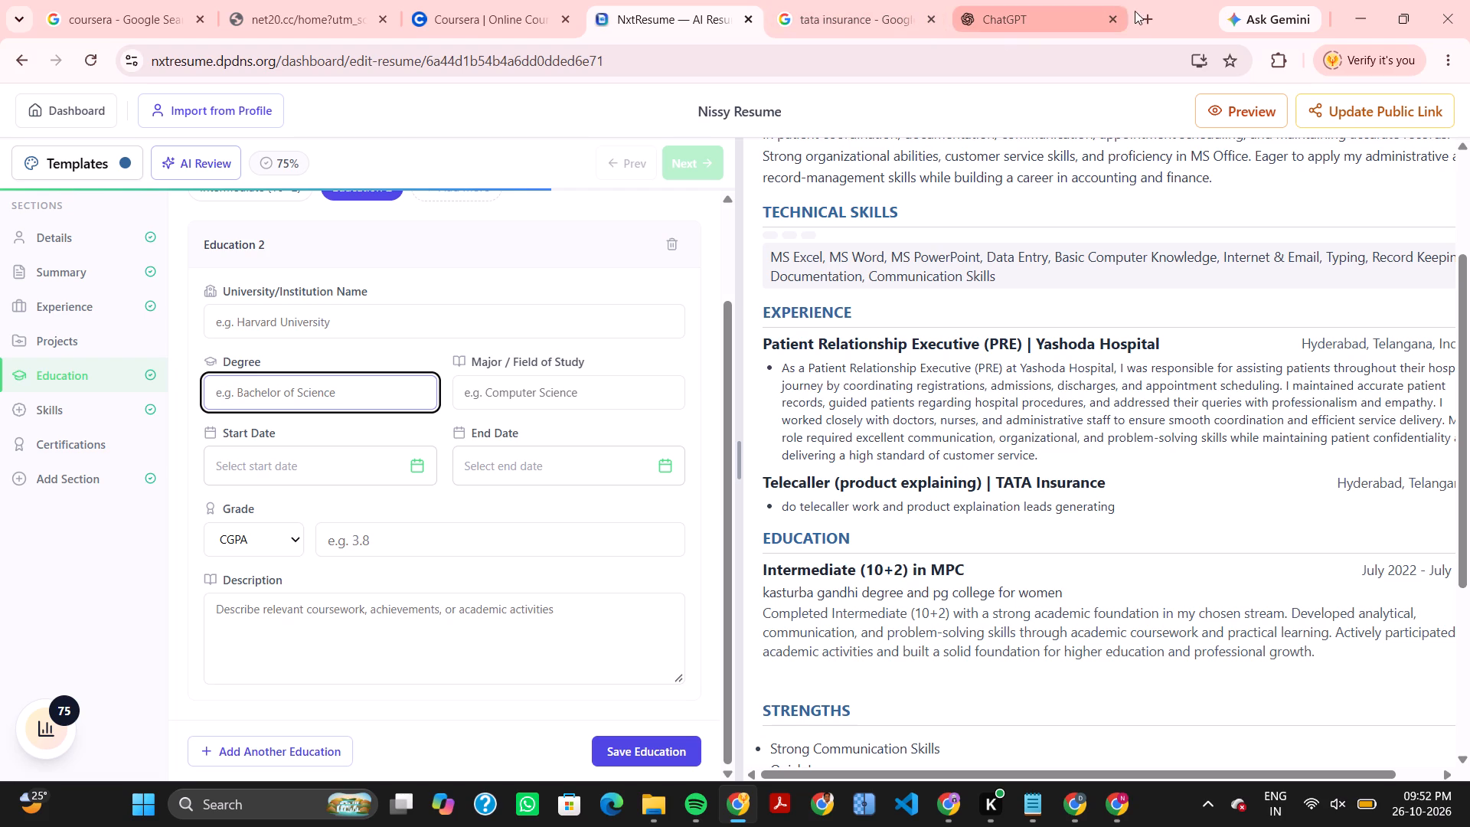
{"action": "left_click", "coordinate": [1143, 15]}
{"action": "type", "text": "pur"}
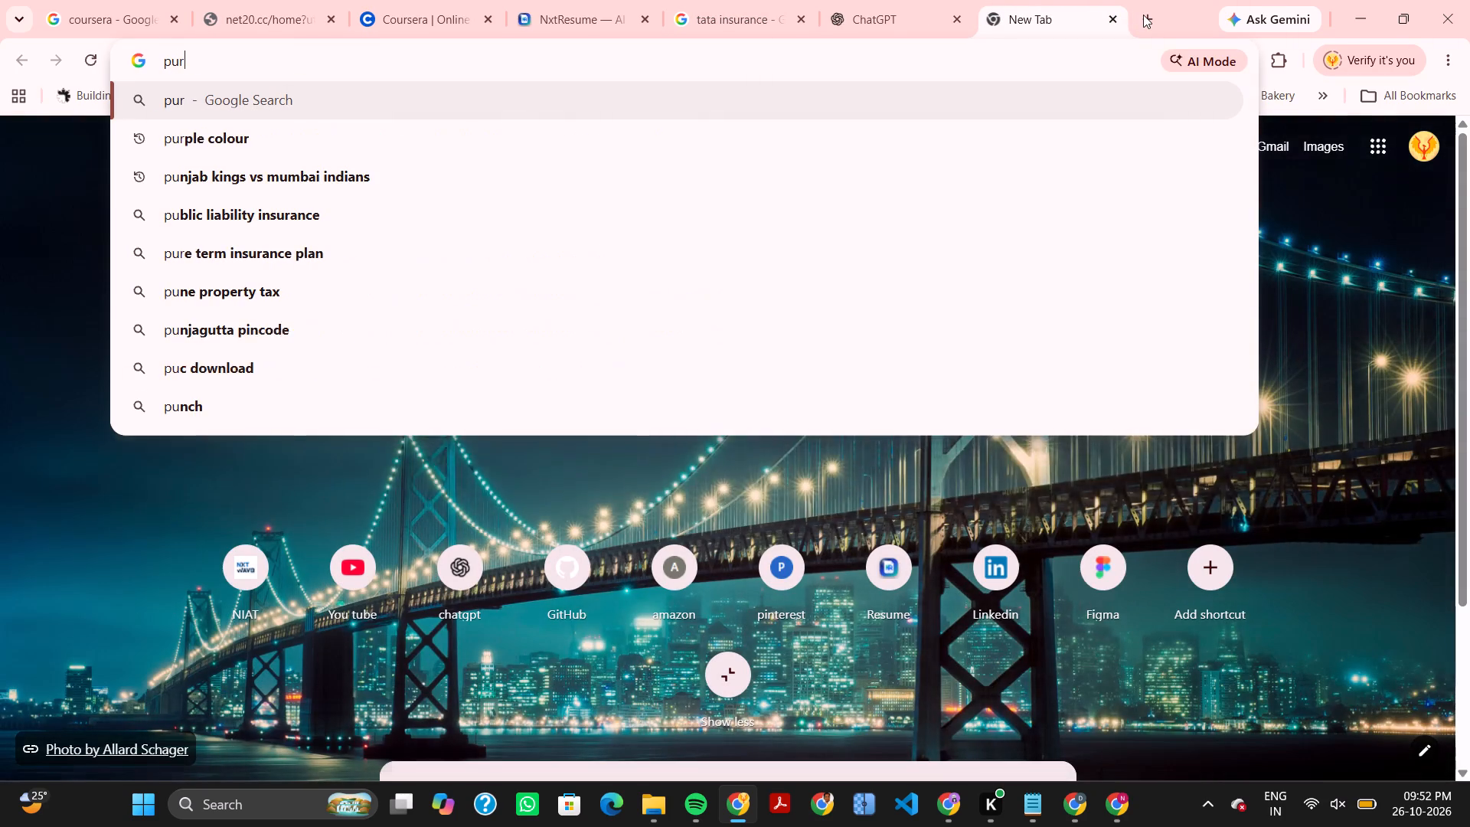
{"action": "key", "text": "s"}
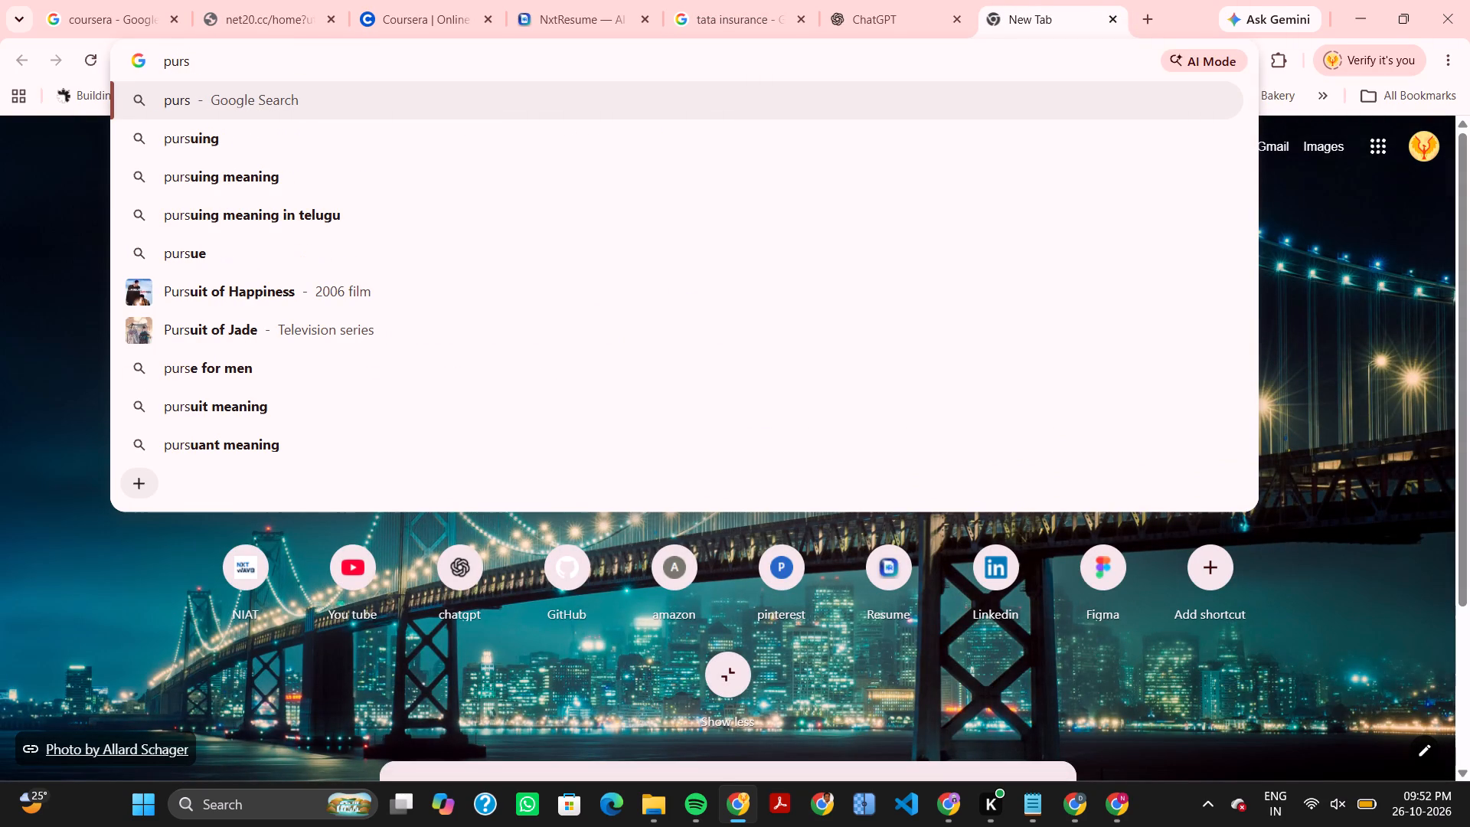
{"action": "type", "text": "shing"}
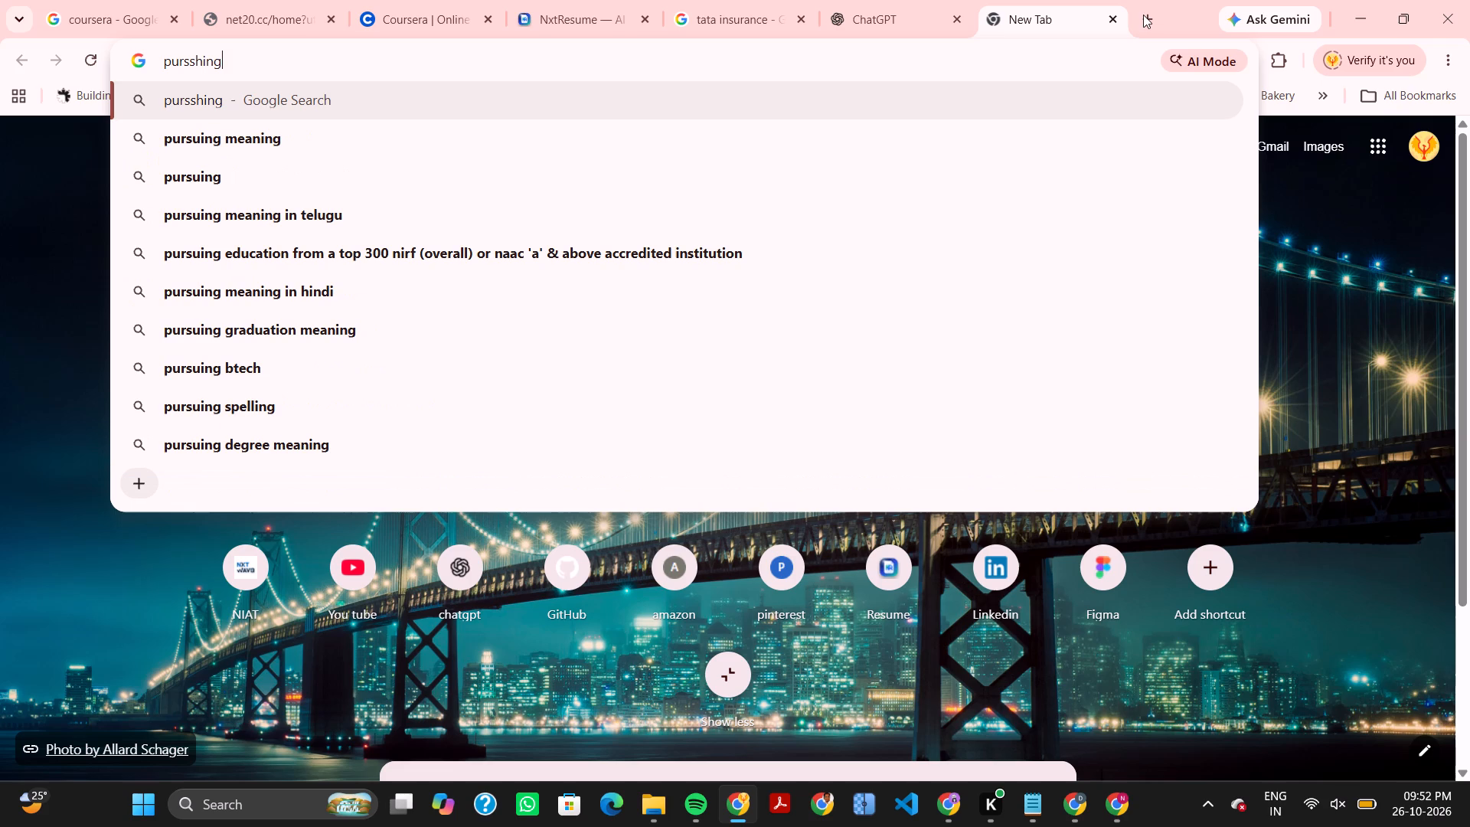
{"action": "key", "text": "space"}
{"action": "type", "text": "degr"}
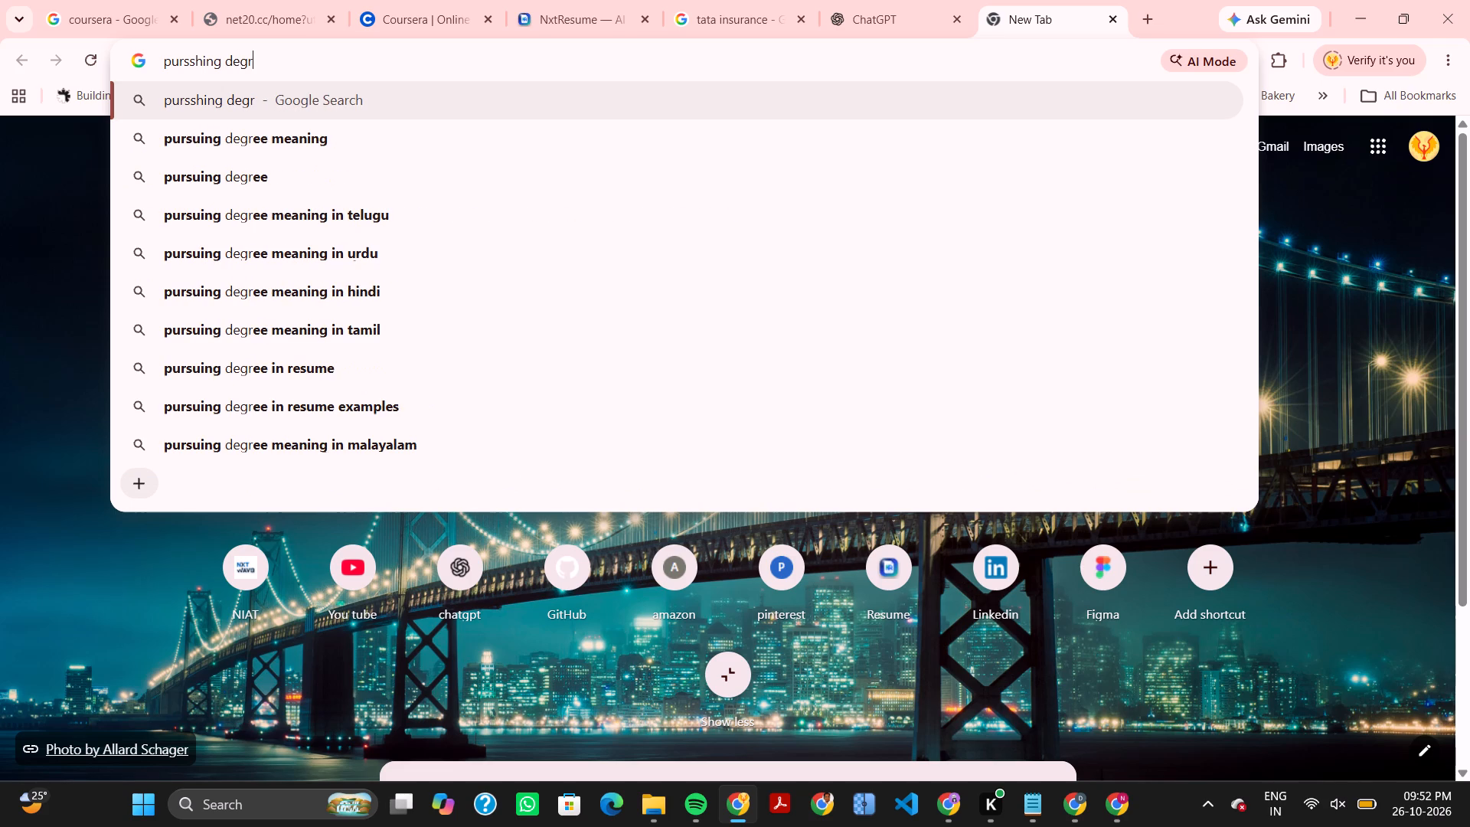
{"action": "left_click", "coordinate": [508, 127]}
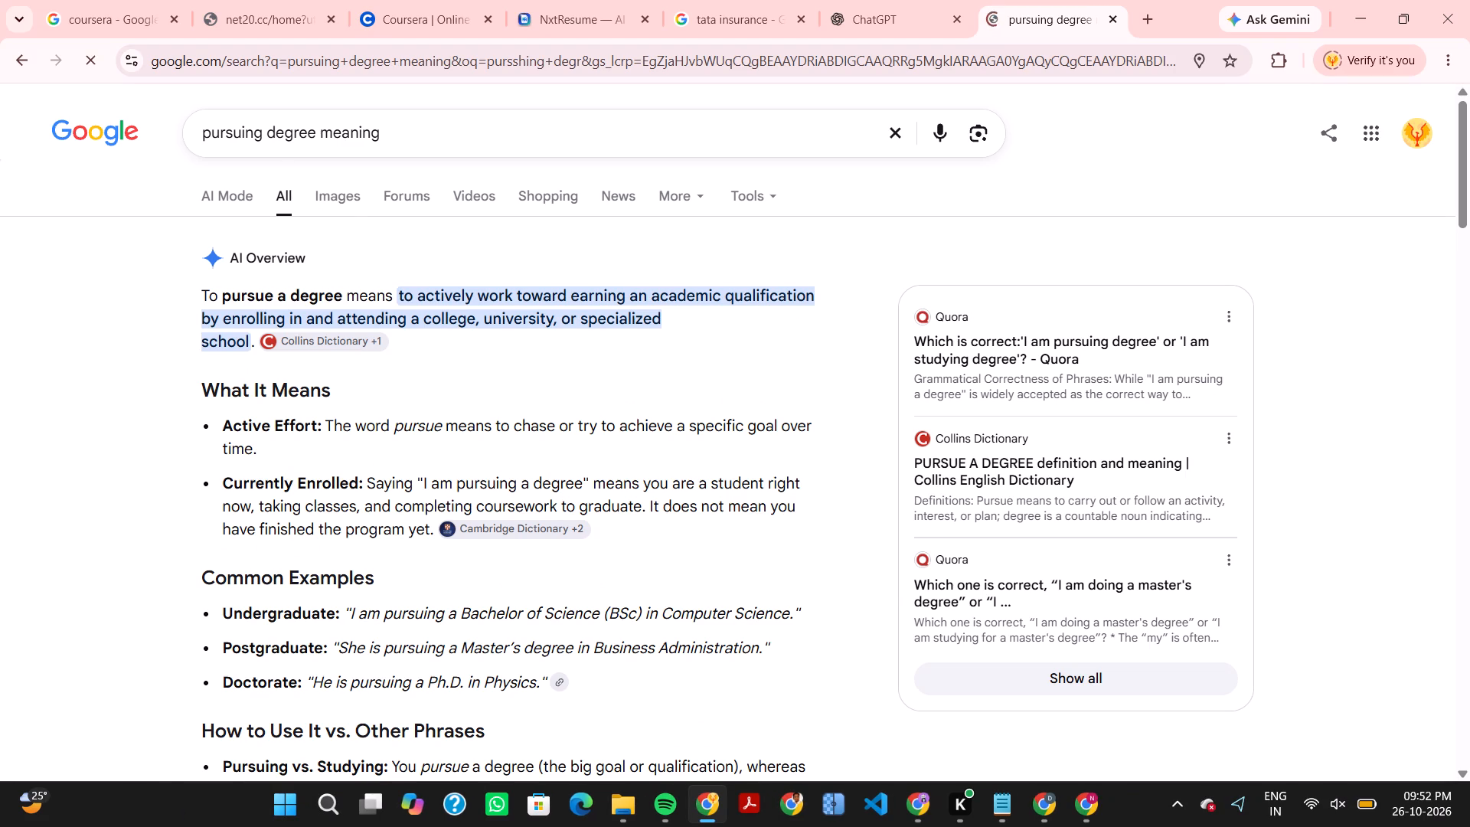
Copy "pursuing degree" from the Google search query into the Degree field of the new education entry.
{"action": "left_click_drag", "start_coordinate": [316, 129], "coordinate": [181, 132]}
{"action": "key", "text": "ctrl+c"}
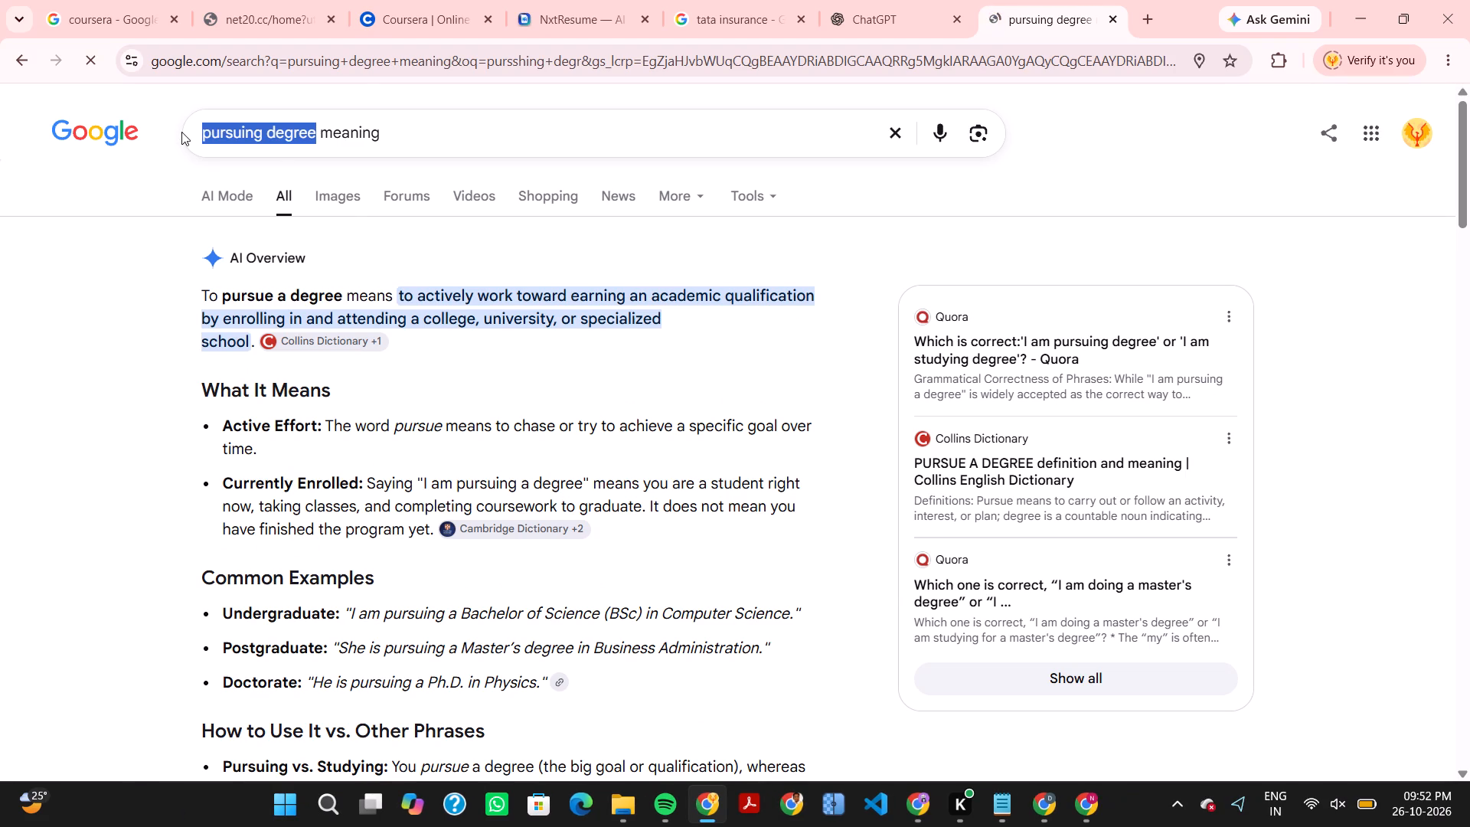
{"action": "left_click", "coordinate": [581, 0]}
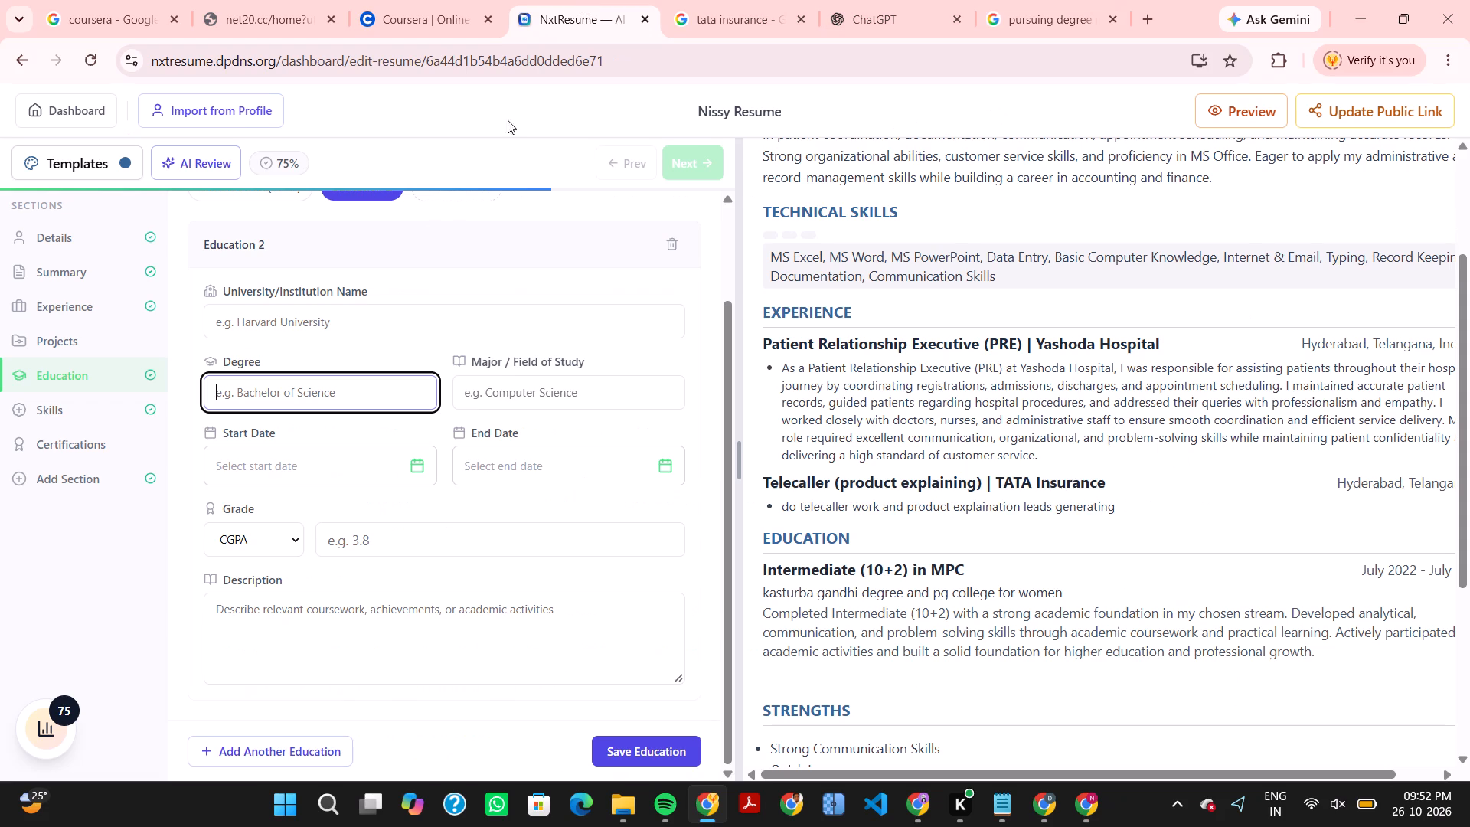
{"action": "key", "text": "ctrl+v"}
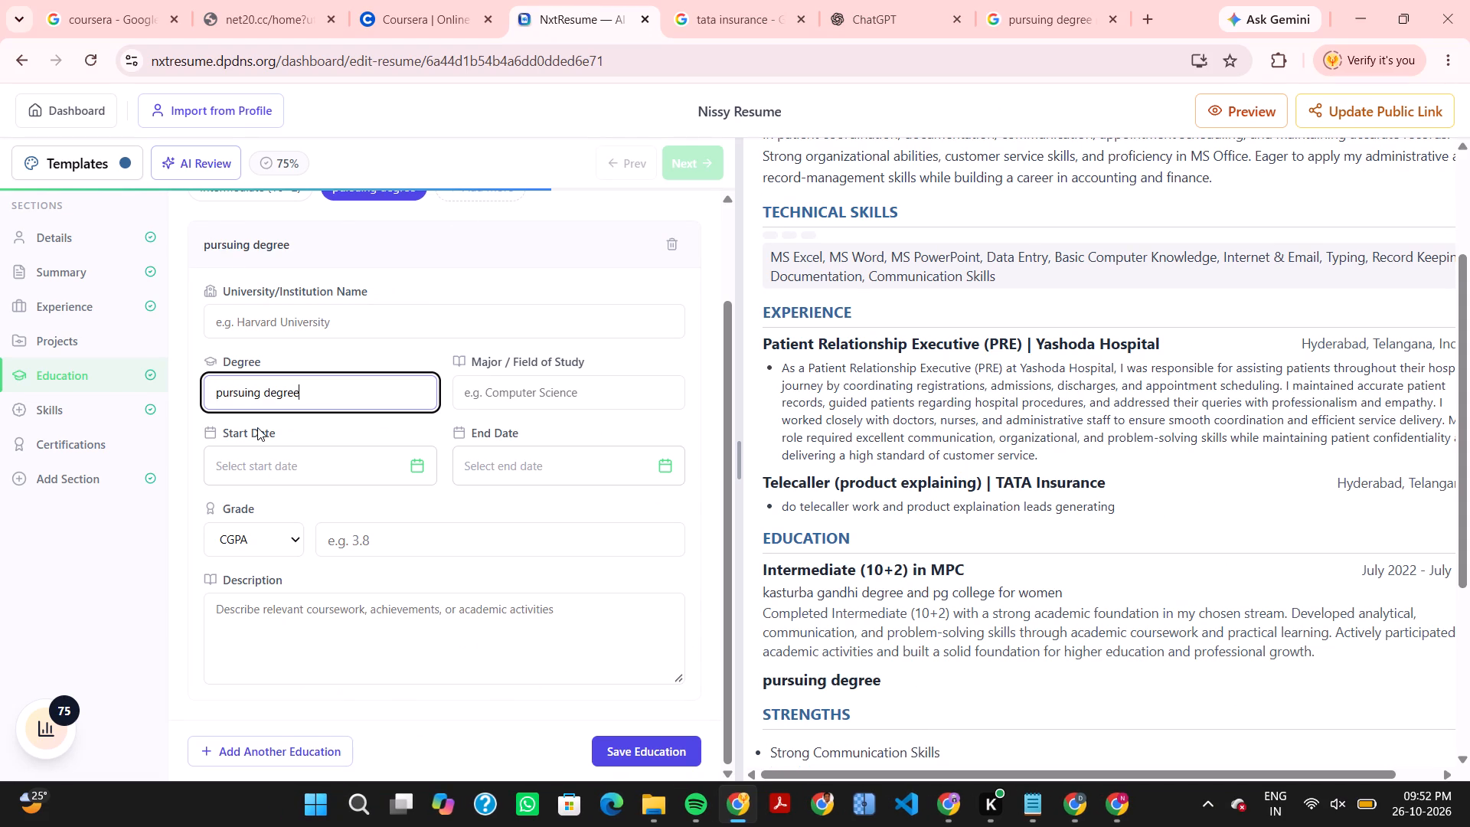
Append "Bcom" to the degree name of the new education entry.
{"action": "key", "text": "space"}
{"action": "type", "text": "BCOM"}
{"action": "key", "text": "BackSpace"}
{"action": "key", "text": "BackSpace"}
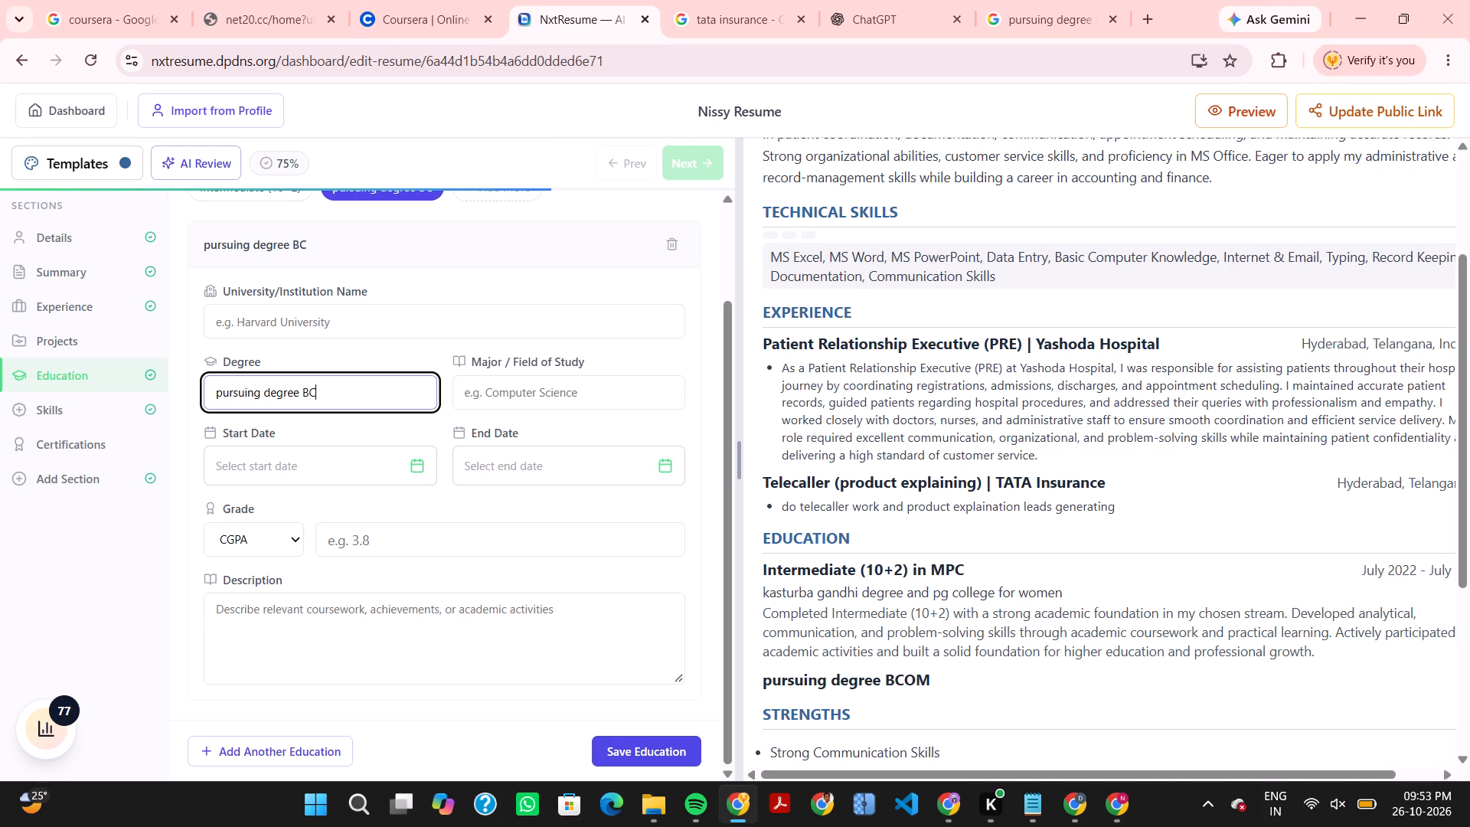
{"action": "key", "text": "BackSpace"}
{"action": "type", "text": "om"}
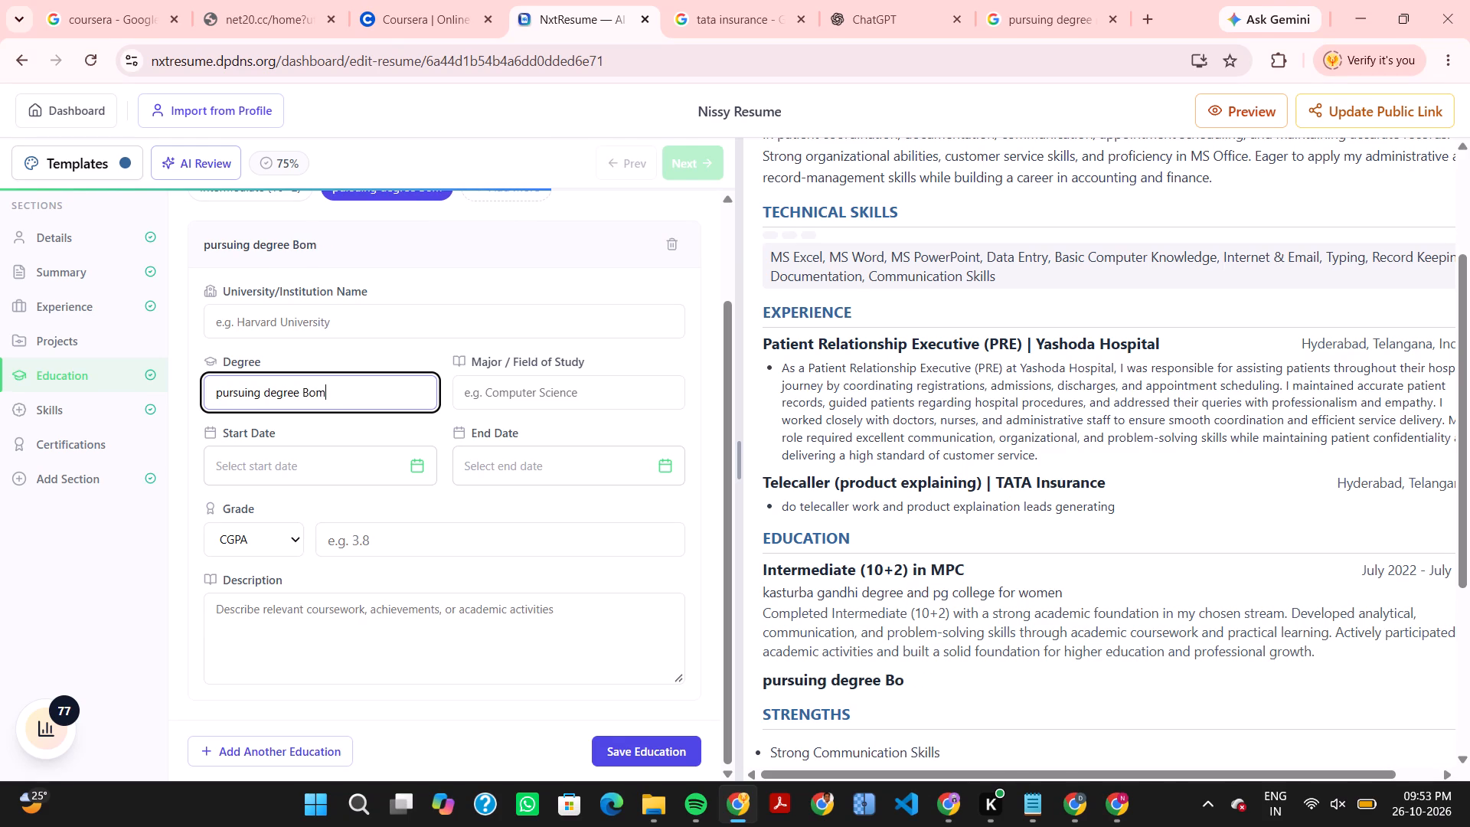
{"action": "key", "text": "BackSpace"}
{"action": "key", "text": "BackSpace"}
{"action": "type", "text": "com"}
Move "Bcom" from the new entry's degree name to its Major / Field of Study.
{"action": "left_click", "coordinate": [511, 401]}
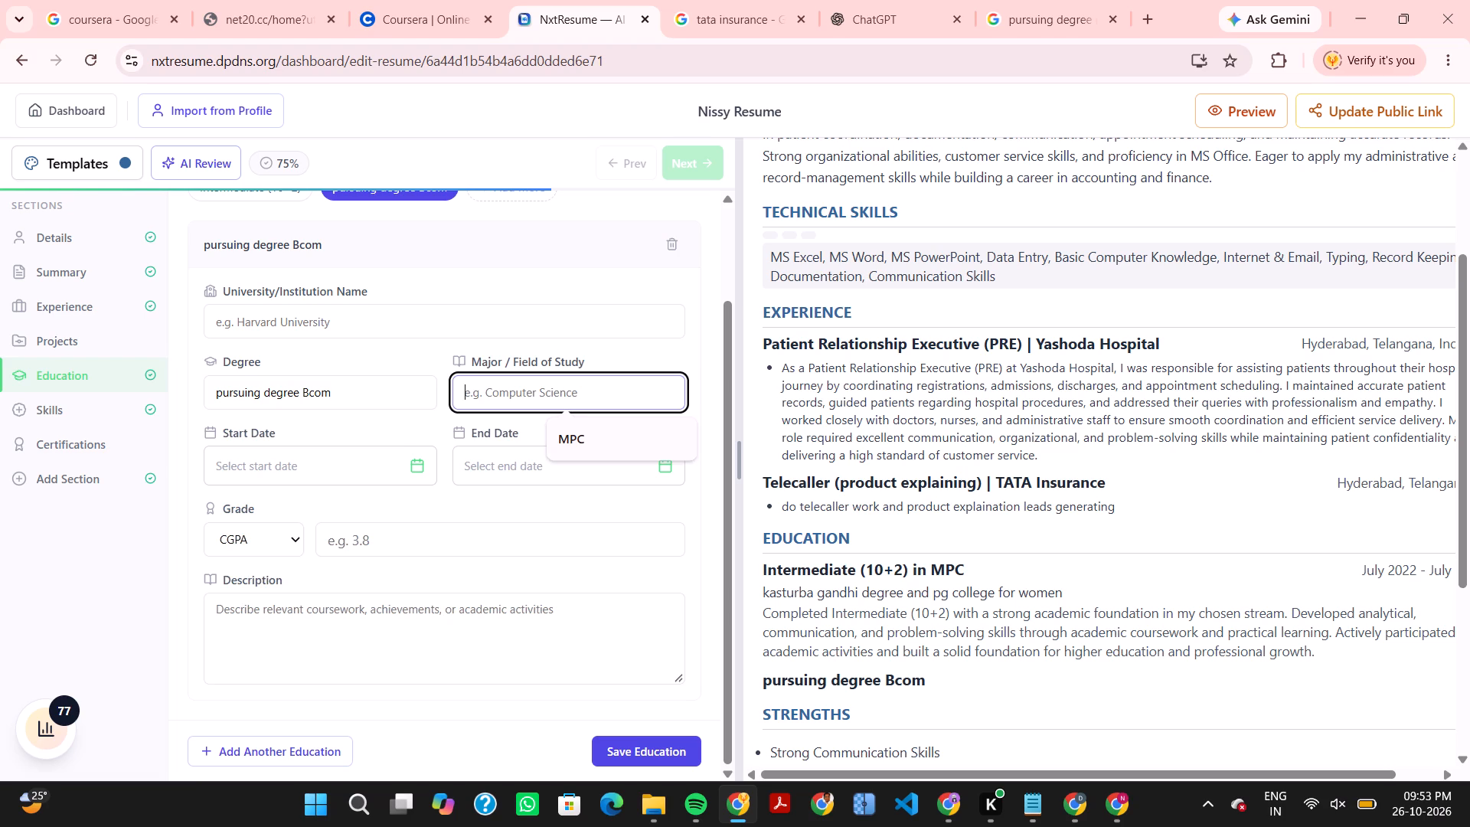
{"action": "left_click_drag", "start_coordinate": [348, 396], "coordinate": [301, 393]}
{"action": "key", "text": "ctrl+x"}
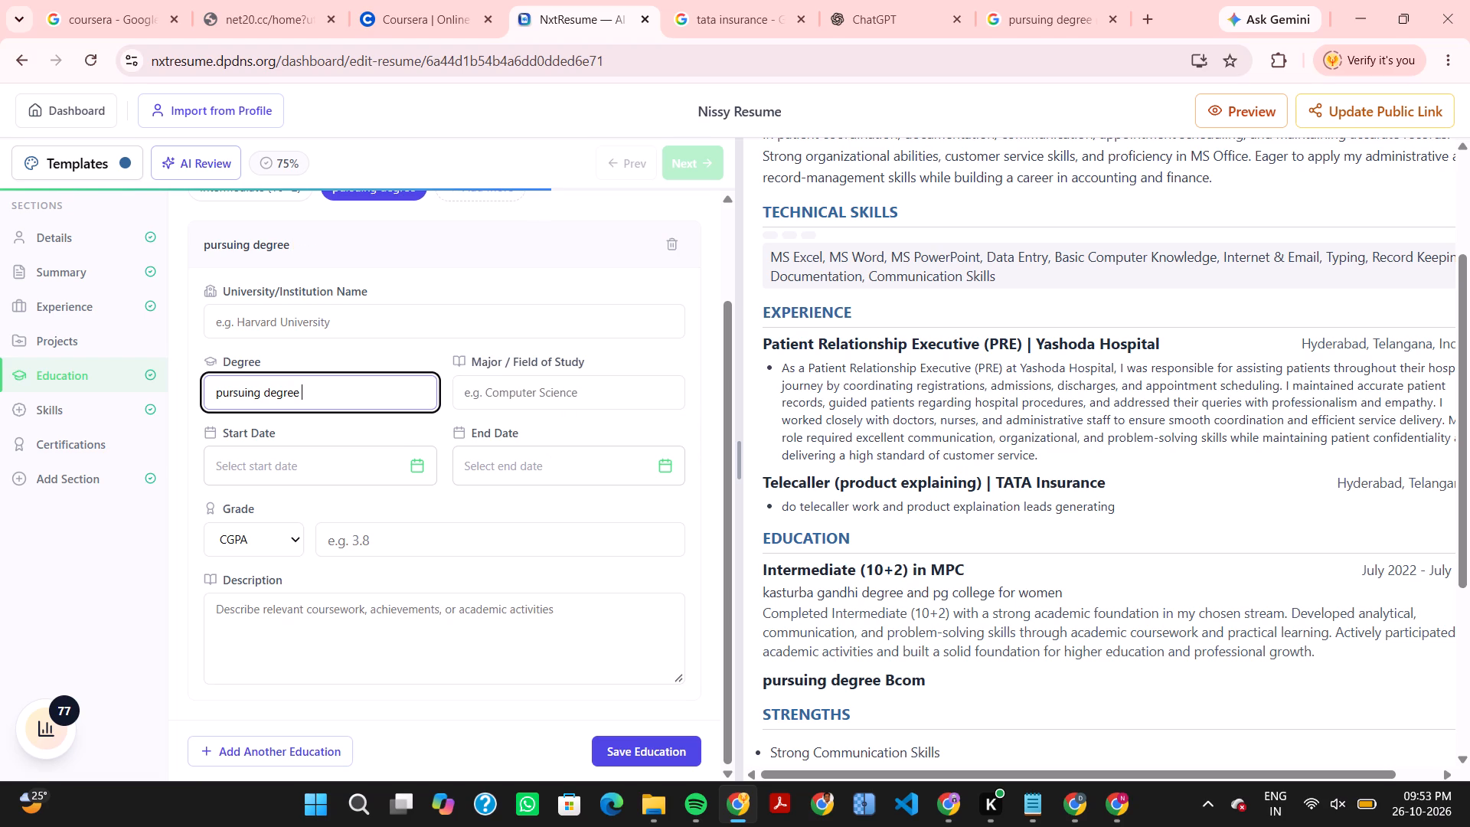
{"action": "left_click", "coordinate": [508, 387]}
{"action": "key", "text": "ctrl+v"}
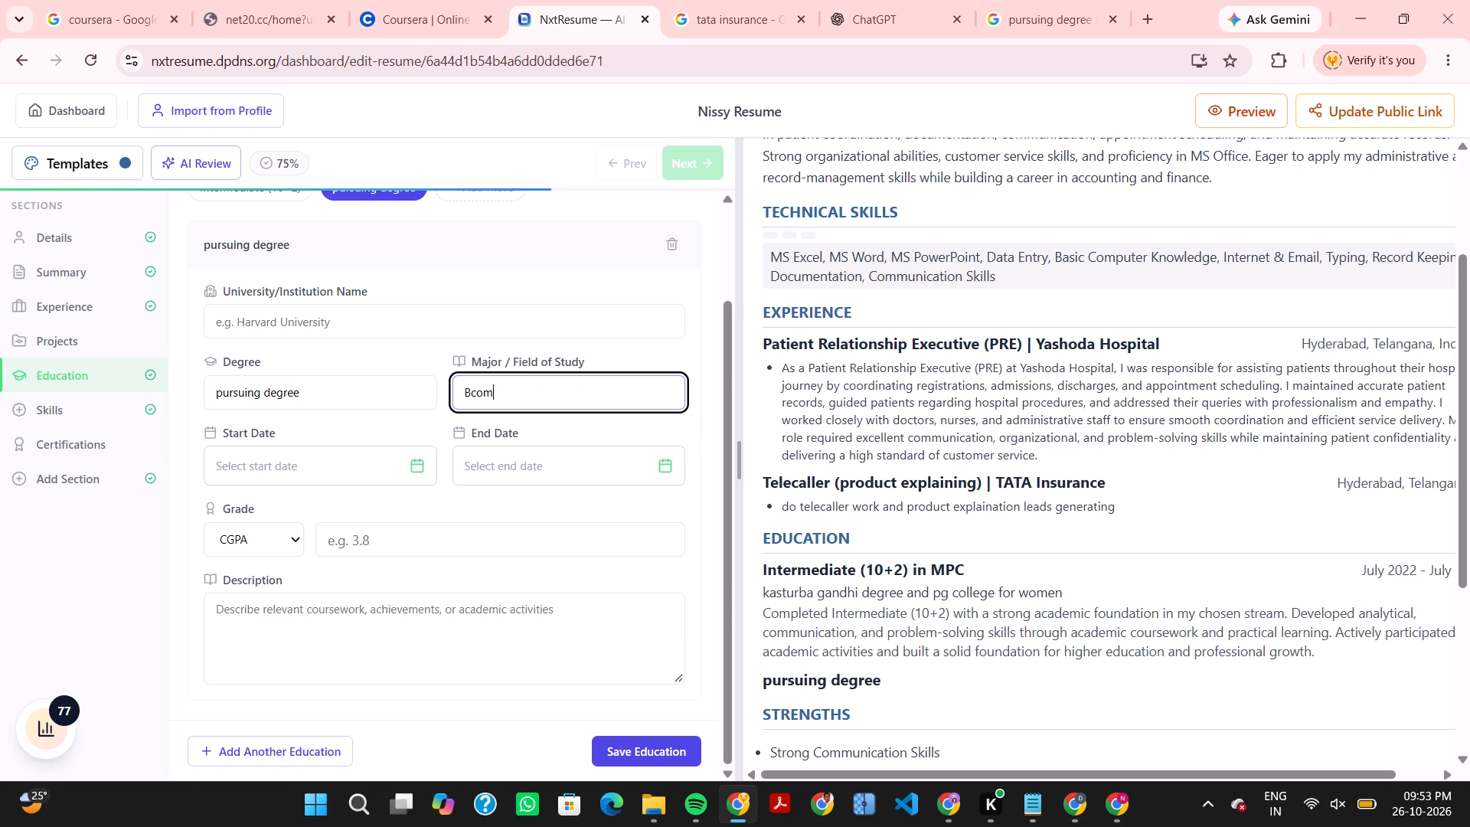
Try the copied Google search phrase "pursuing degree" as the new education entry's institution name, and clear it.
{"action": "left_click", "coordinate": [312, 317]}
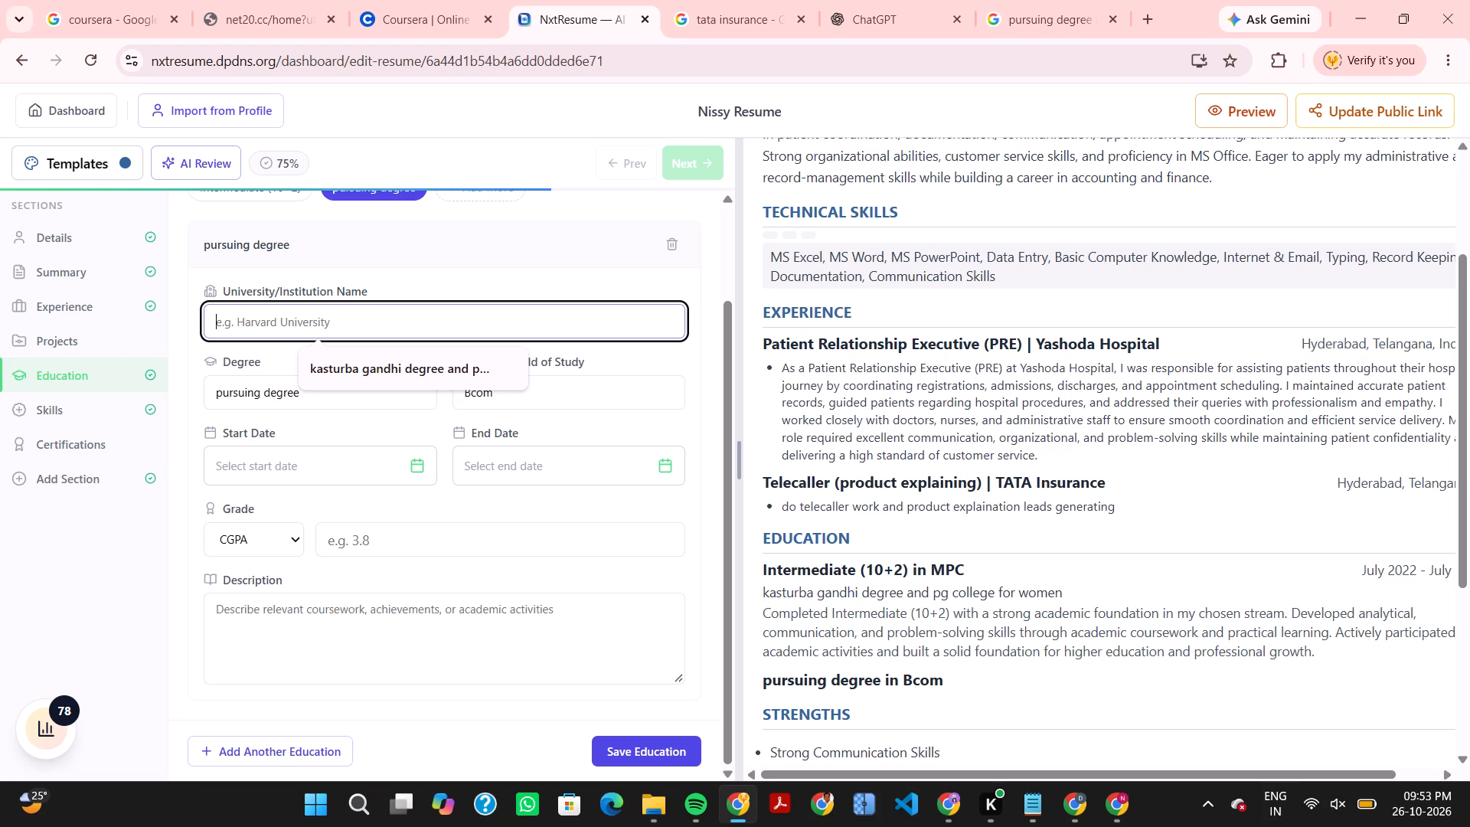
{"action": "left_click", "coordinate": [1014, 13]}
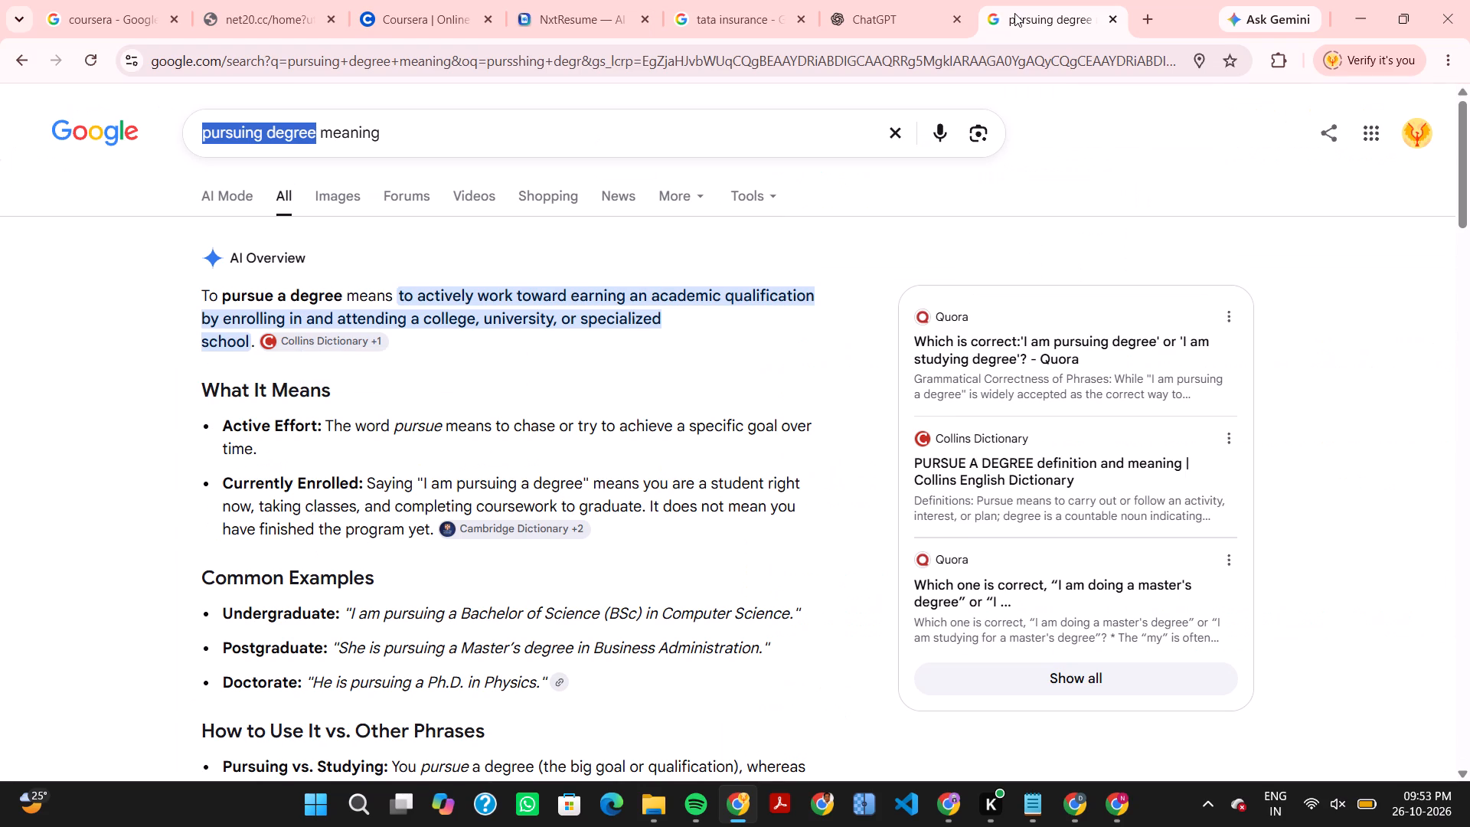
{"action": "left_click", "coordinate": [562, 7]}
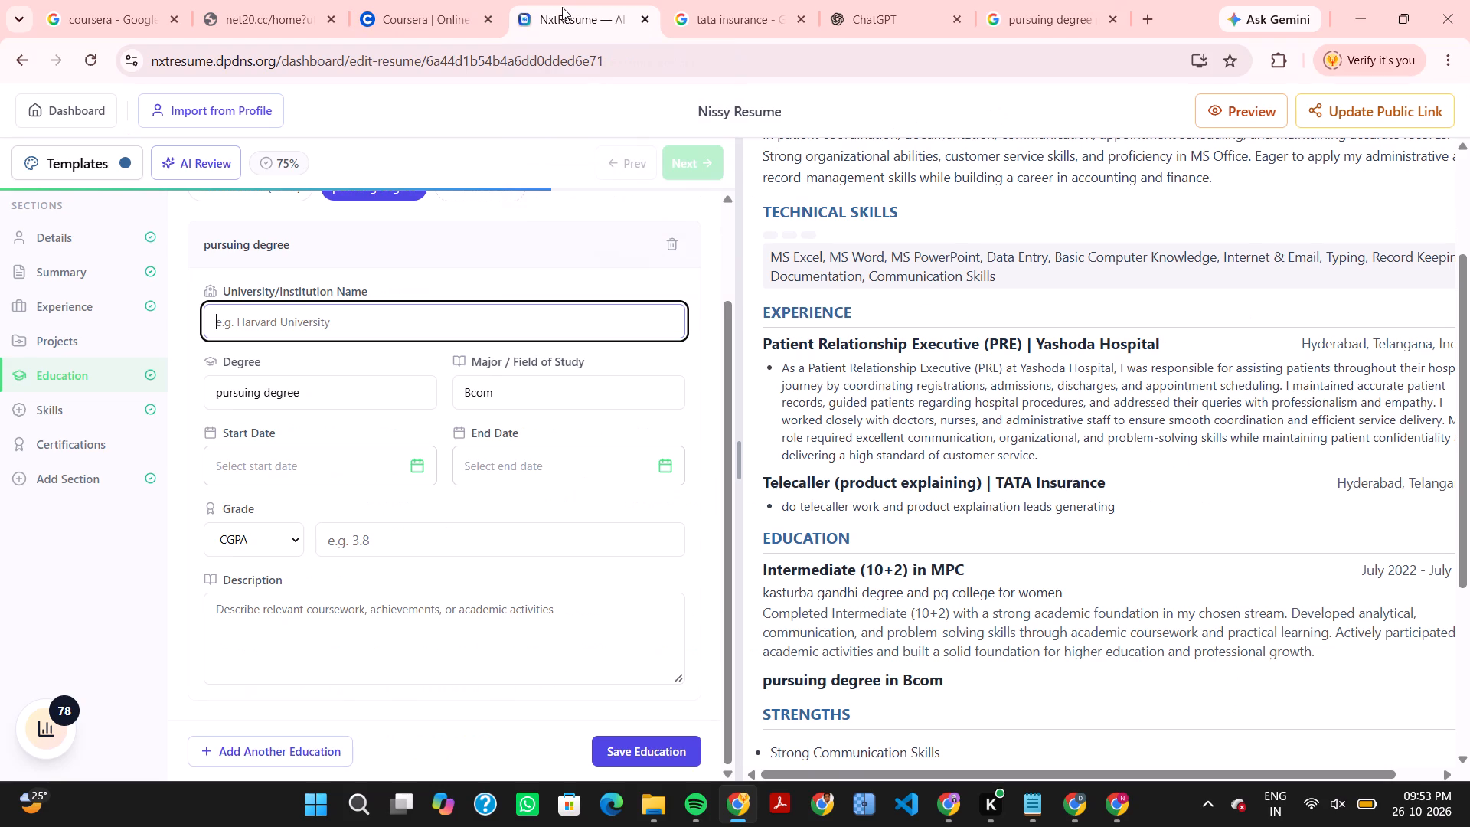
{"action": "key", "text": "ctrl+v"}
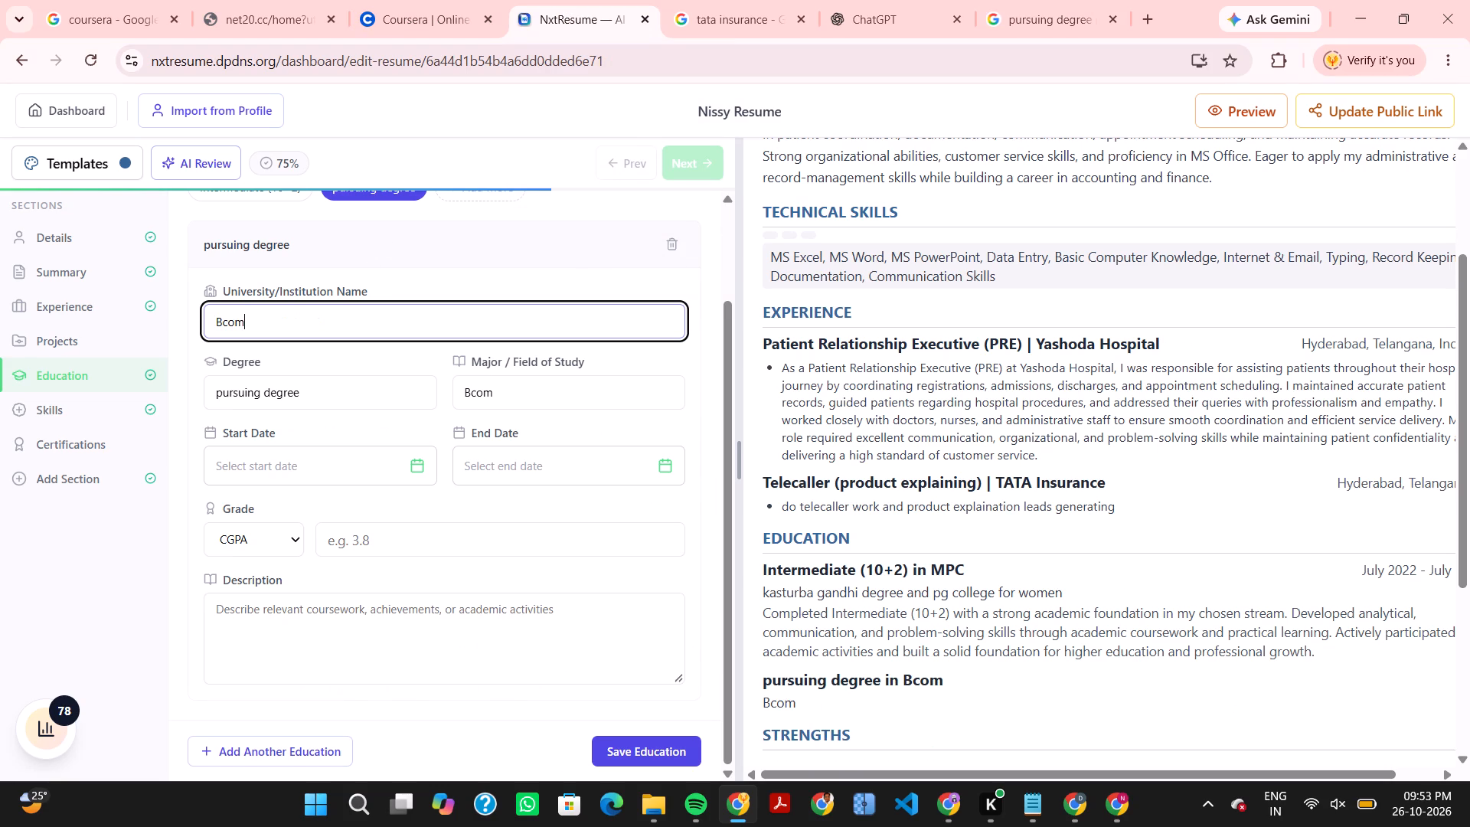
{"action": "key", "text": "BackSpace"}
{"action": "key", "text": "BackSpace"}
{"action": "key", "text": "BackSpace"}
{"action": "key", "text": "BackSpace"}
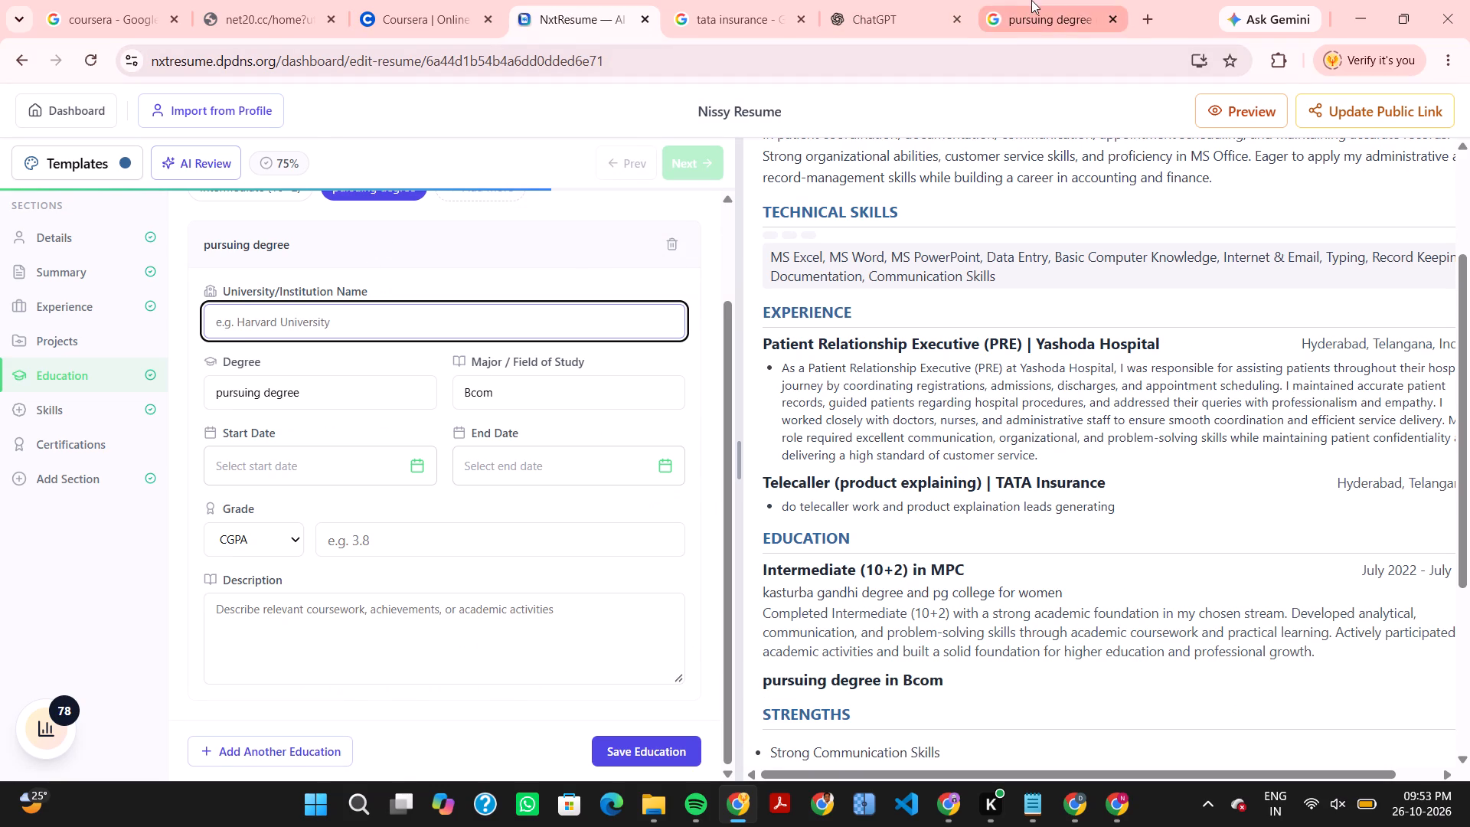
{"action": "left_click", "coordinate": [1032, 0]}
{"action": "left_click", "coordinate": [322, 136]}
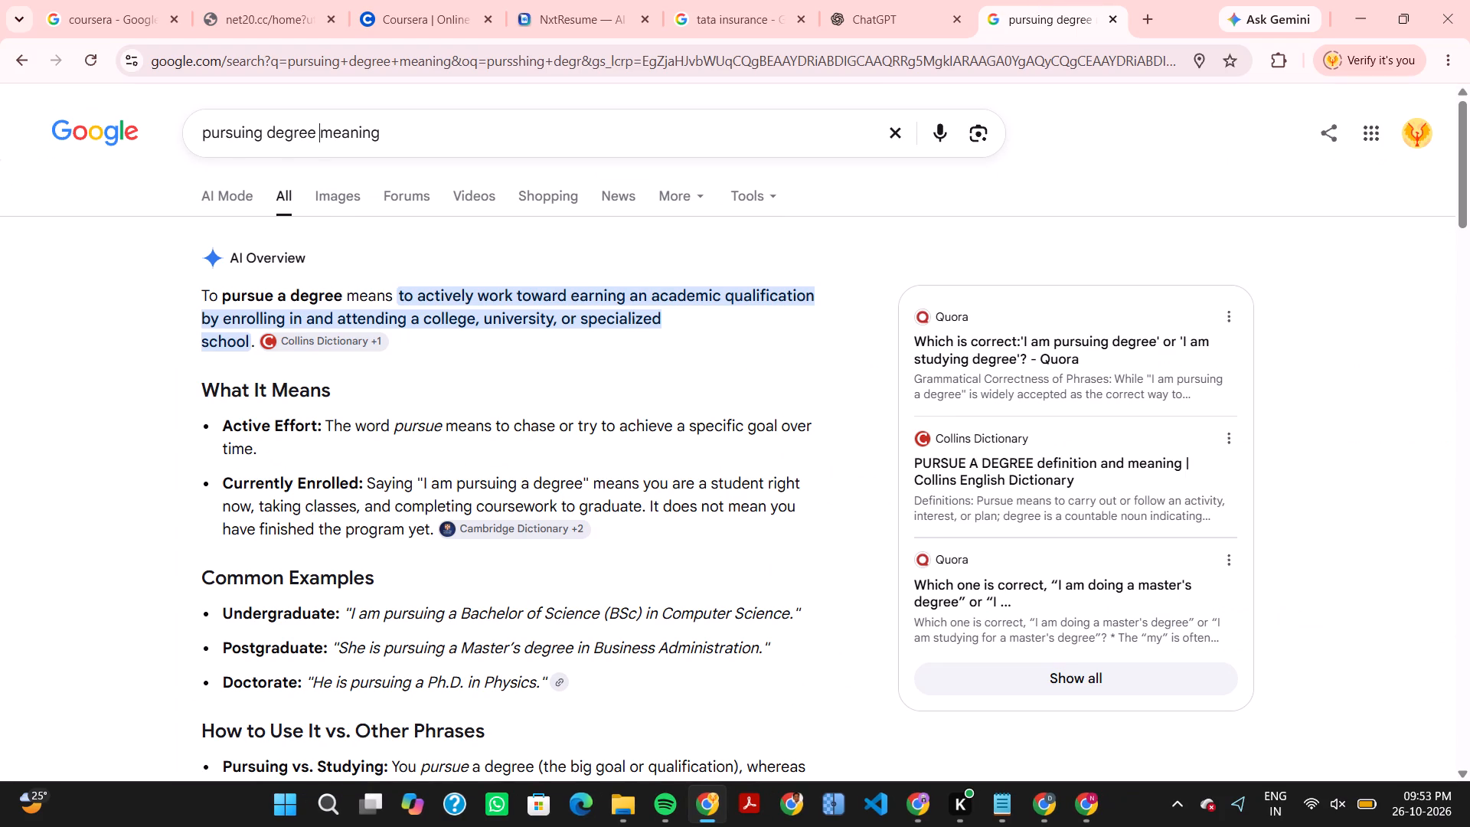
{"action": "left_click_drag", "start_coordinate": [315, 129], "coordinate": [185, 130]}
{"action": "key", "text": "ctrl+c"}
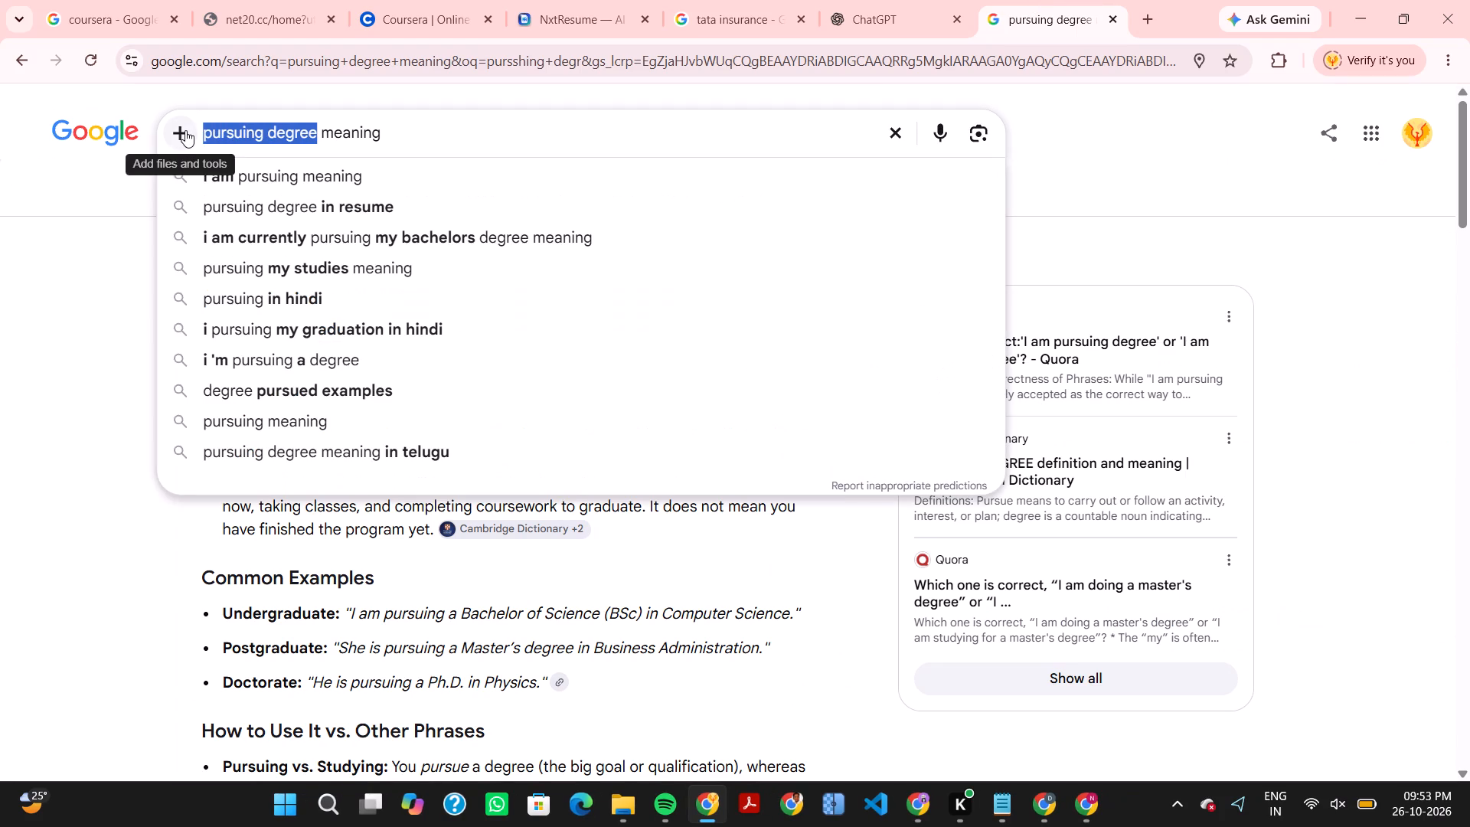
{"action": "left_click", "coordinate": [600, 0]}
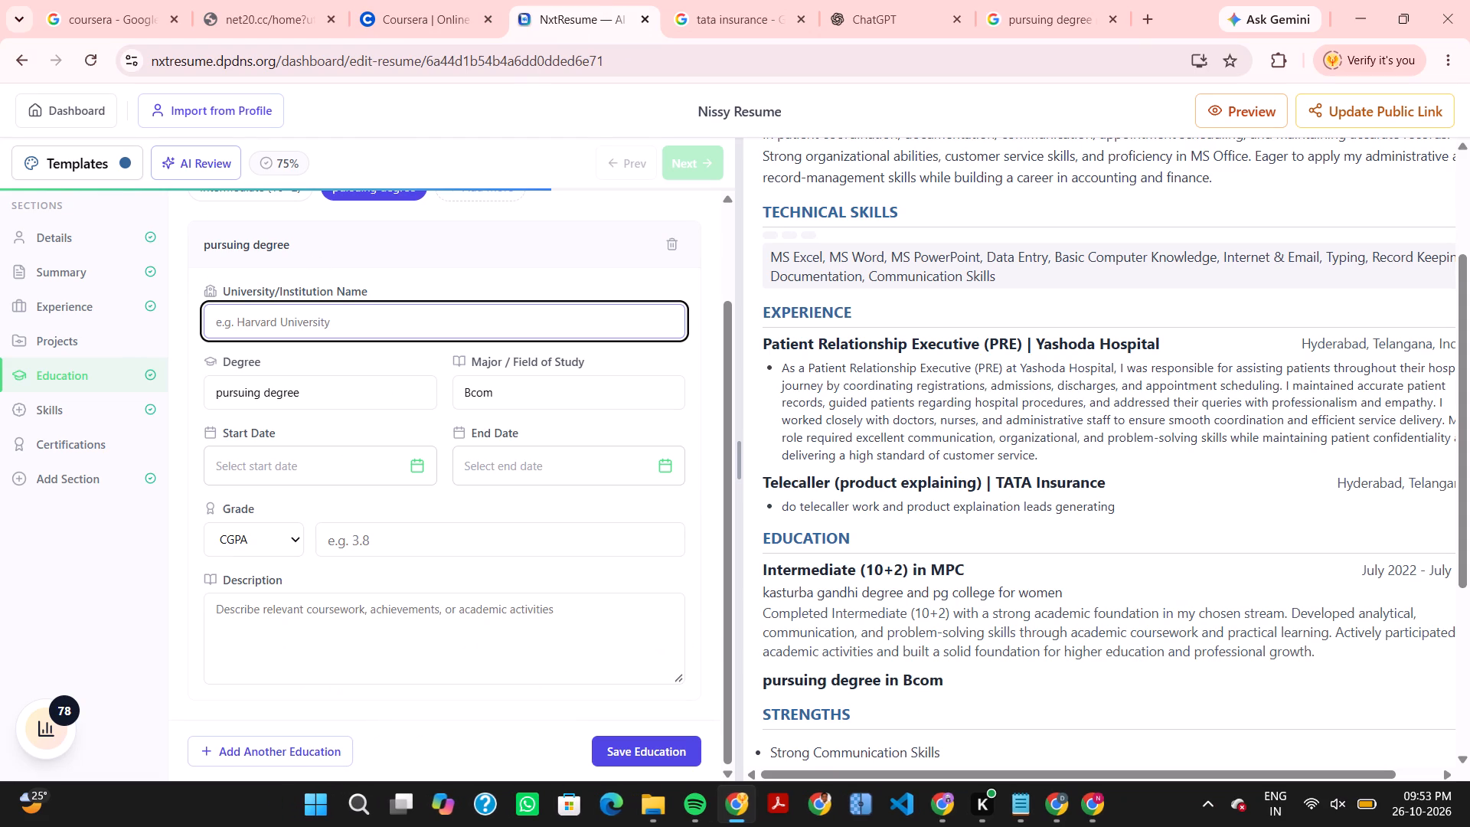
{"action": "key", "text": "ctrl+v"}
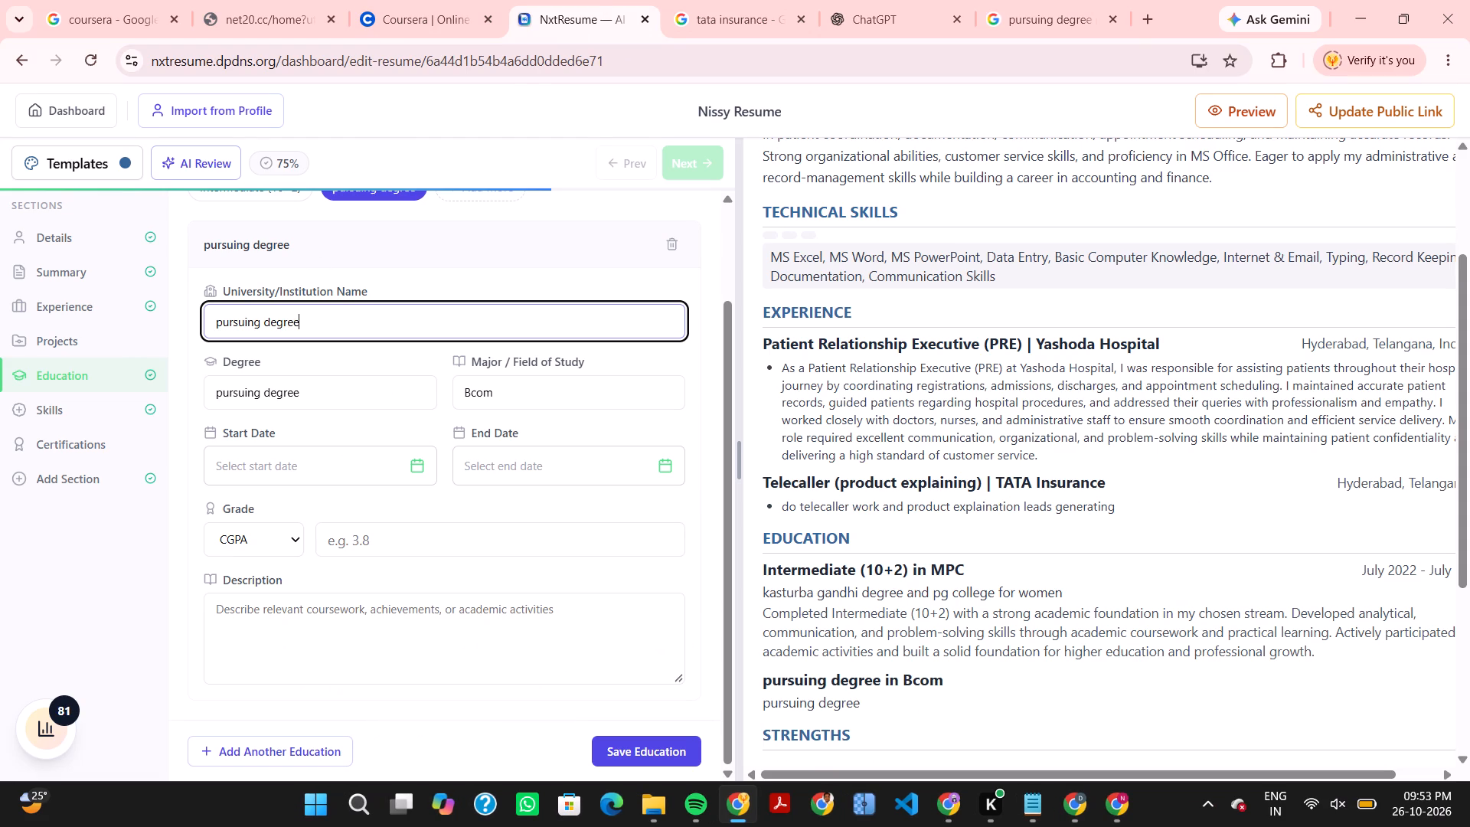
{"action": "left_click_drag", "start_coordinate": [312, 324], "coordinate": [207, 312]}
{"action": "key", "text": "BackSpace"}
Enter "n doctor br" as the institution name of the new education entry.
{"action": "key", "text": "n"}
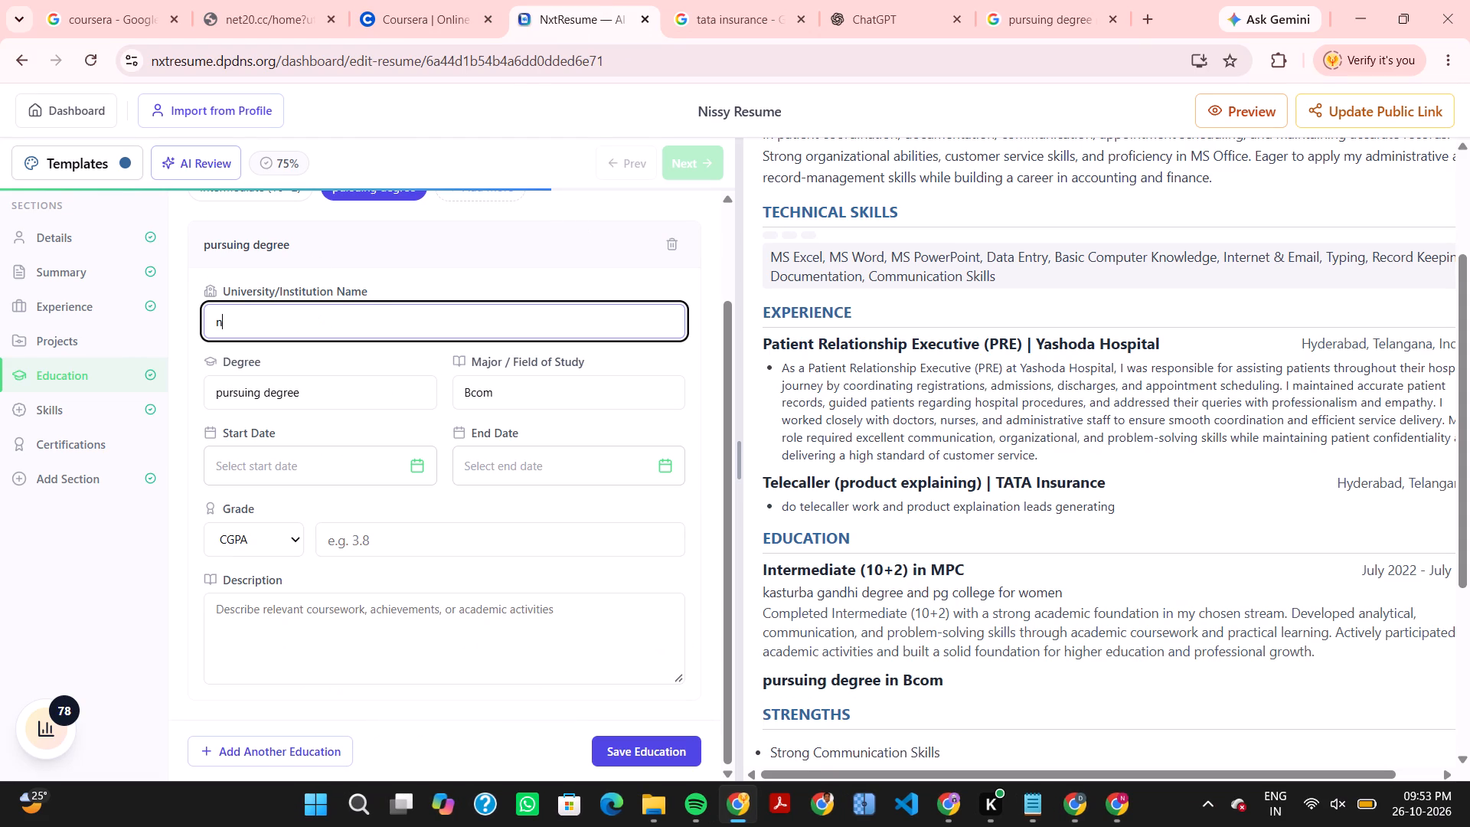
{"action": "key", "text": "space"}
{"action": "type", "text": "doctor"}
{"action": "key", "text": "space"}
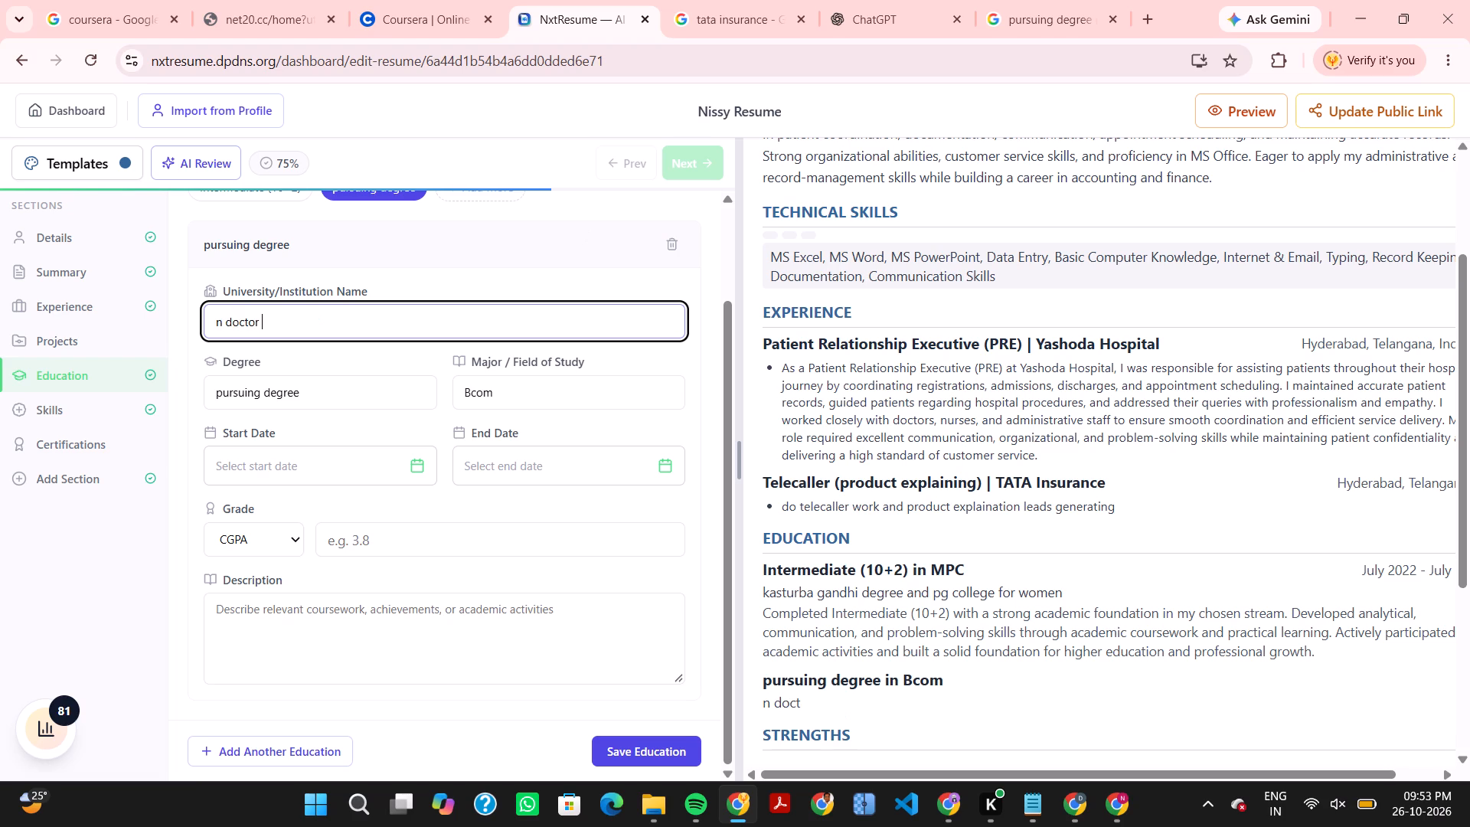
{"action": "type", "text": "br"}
Copy the partial institution name into a new browser tab and search Google for "n doctor br ambedkar open university".
{"action": "left_click_drag", "start_coordinate": [315, 314], "coordinate": [197, 327]}
{"action": "key", "text": "ctrl+c"}
{"action": "left_click", "coordinate": [1145, 5]}
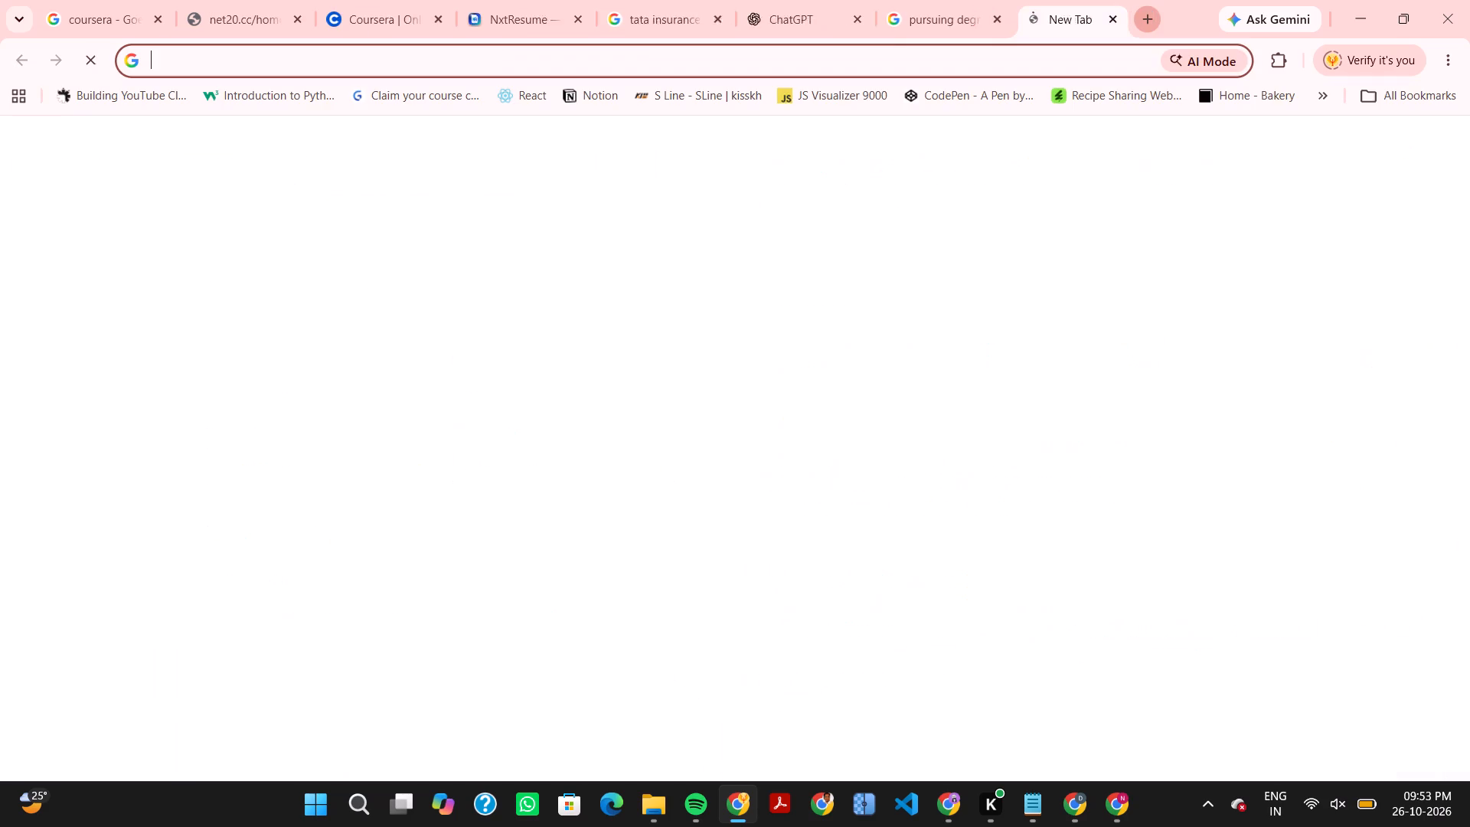
{"action": "key", "text": "ctrl+v"}
{"action": "key", "text": "ctrl+space"}
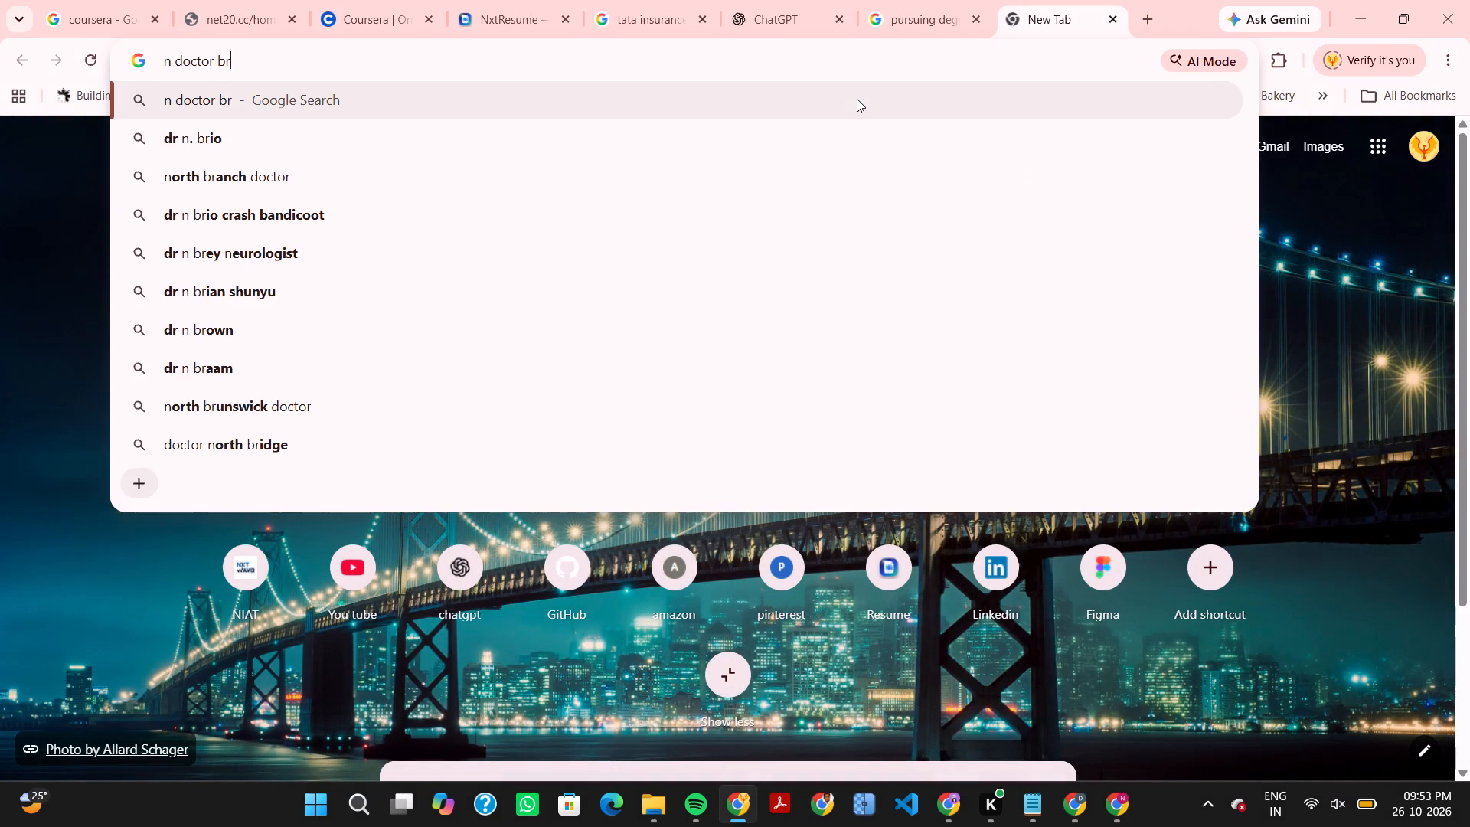
{"action": "key", "text": "space"}
{"action": "key", "text": "a"}
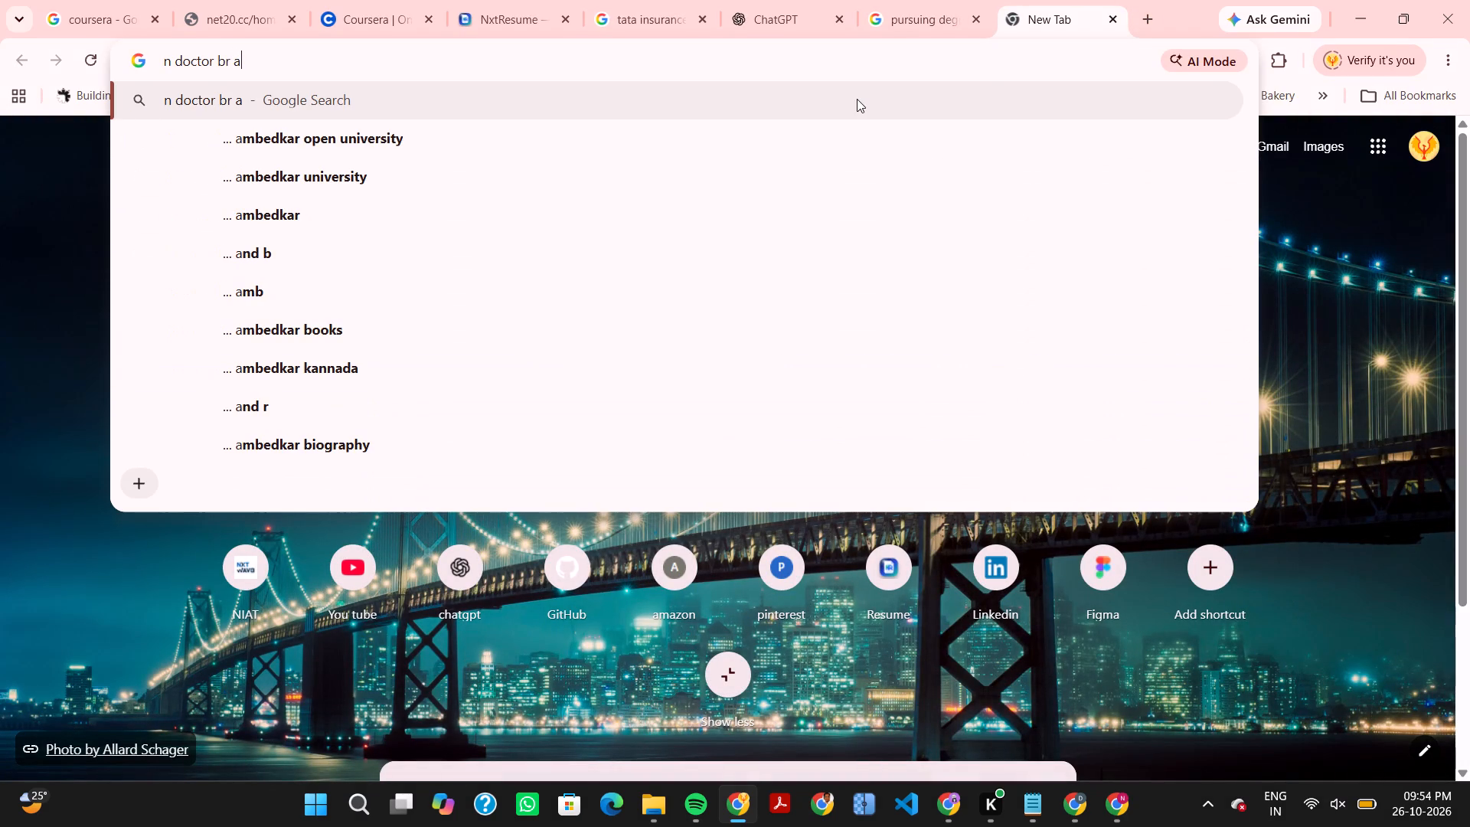
{"action": "left_click", "coordinate": [671, 129]}
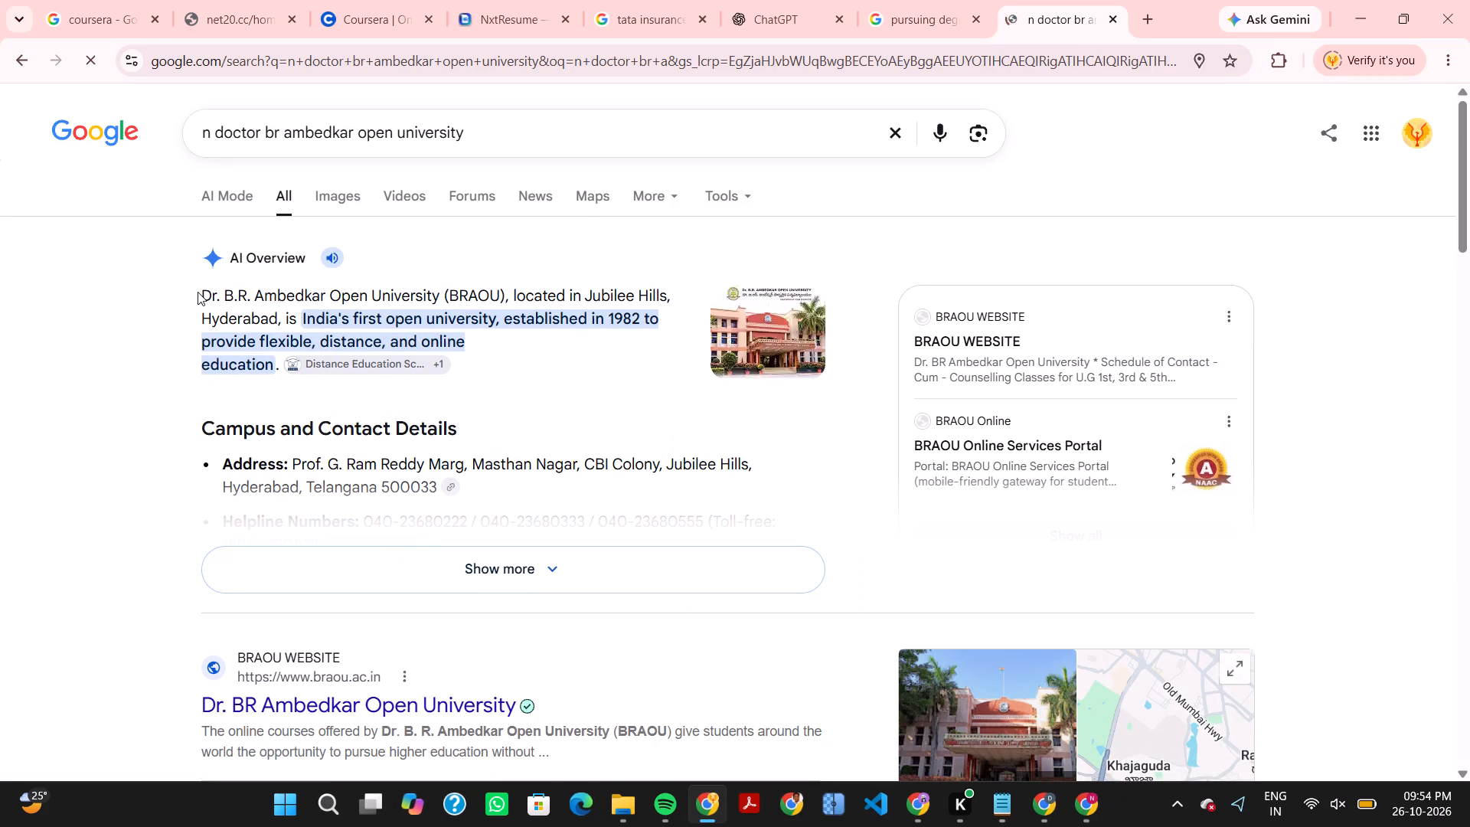
Replace the new education entry's institution name with "Dr. B.R. Ambedkar Open University (BRAOU)" copied from the Google AI Overview.
{"action": "left_click_drag", "start_coordinate": [201, 291], "coordinate": [505, 302]}
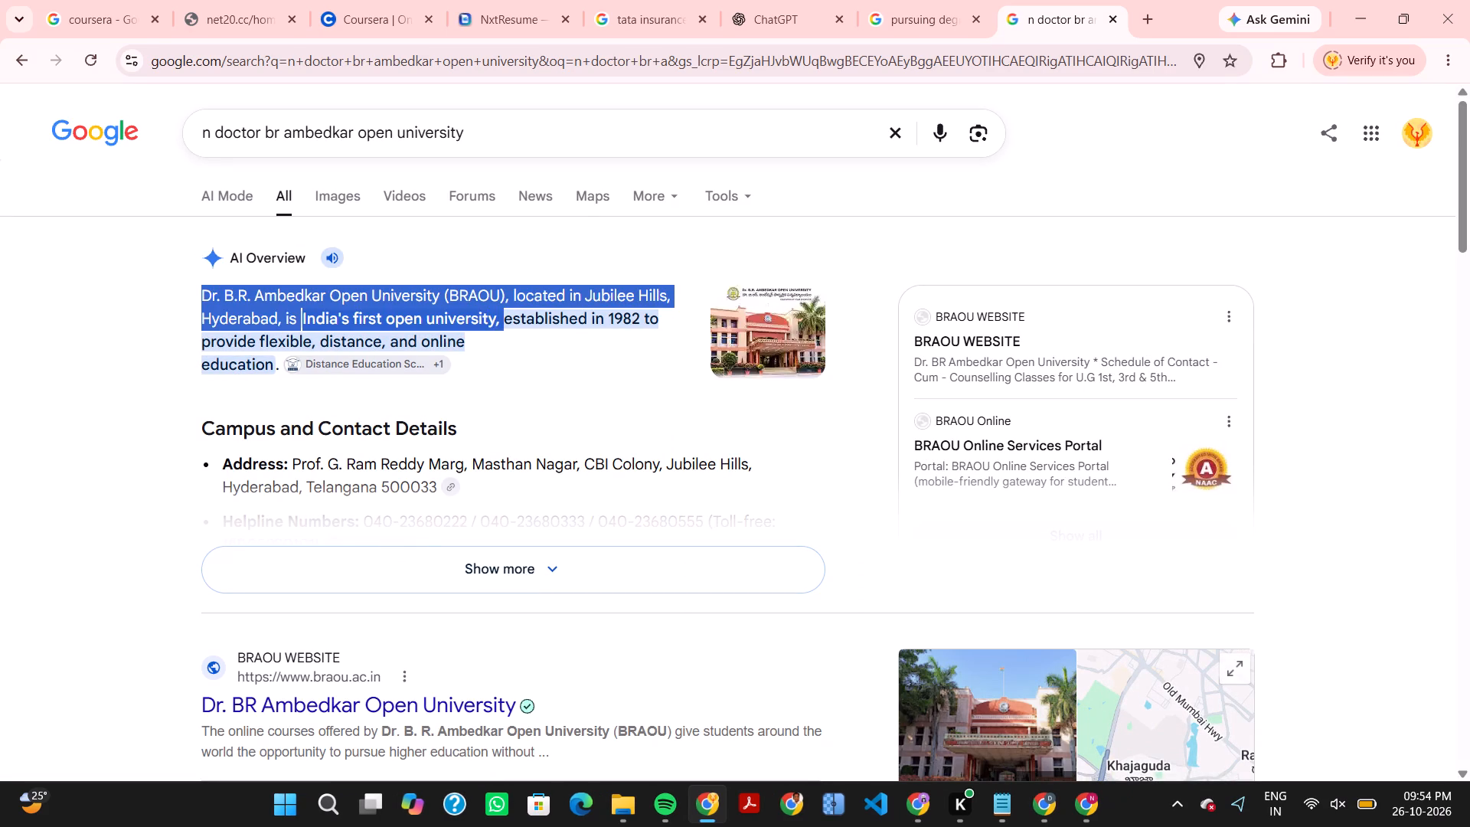
{"action": "left_click_drag", "start_coordinate": [505, 302], "coordinate": [506, 297]}
{"action": "key", "text": "ctrl+c"}
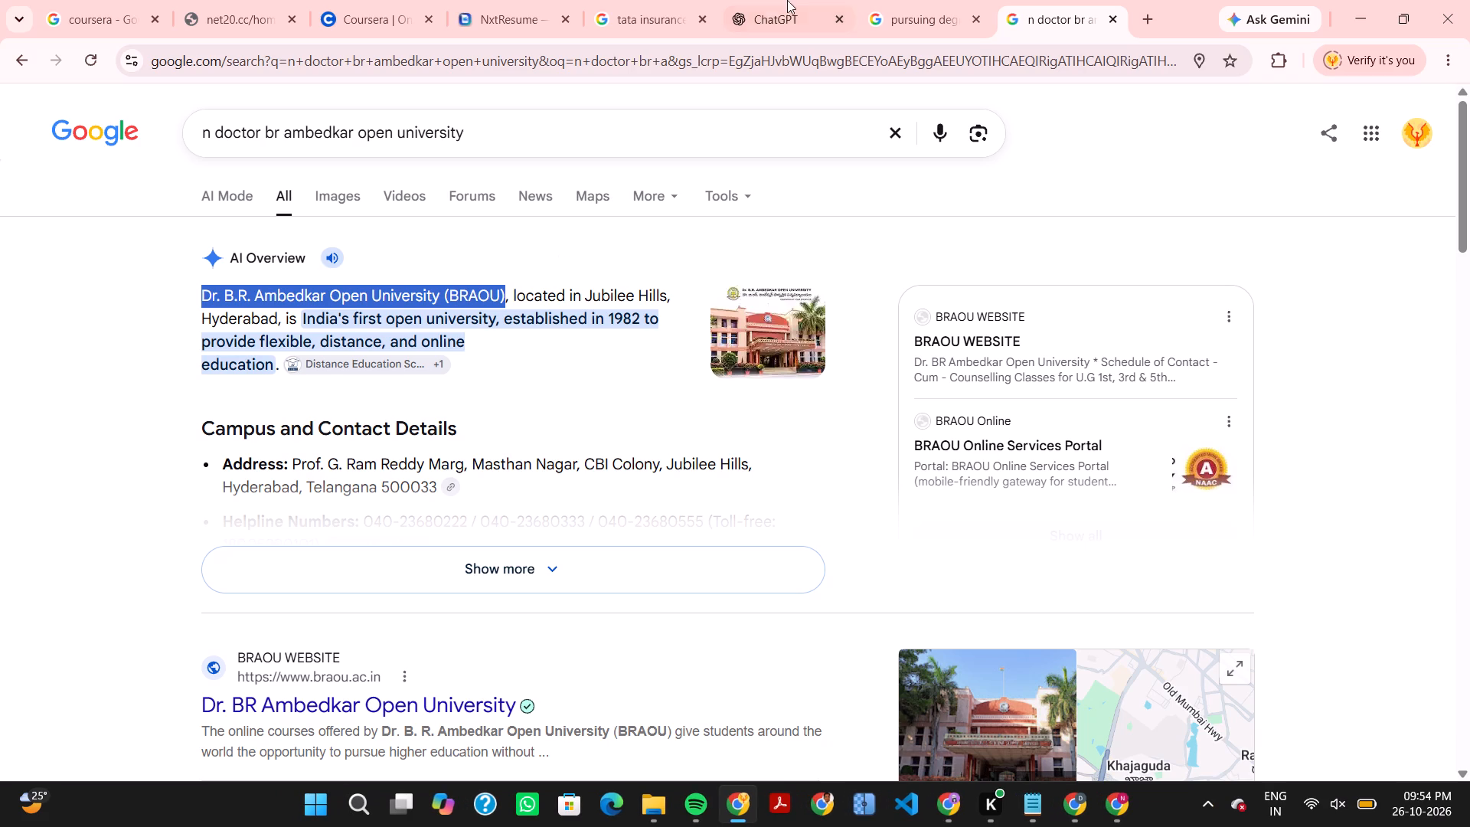
{"action": "left_click", "coordinate": [521, 0]}
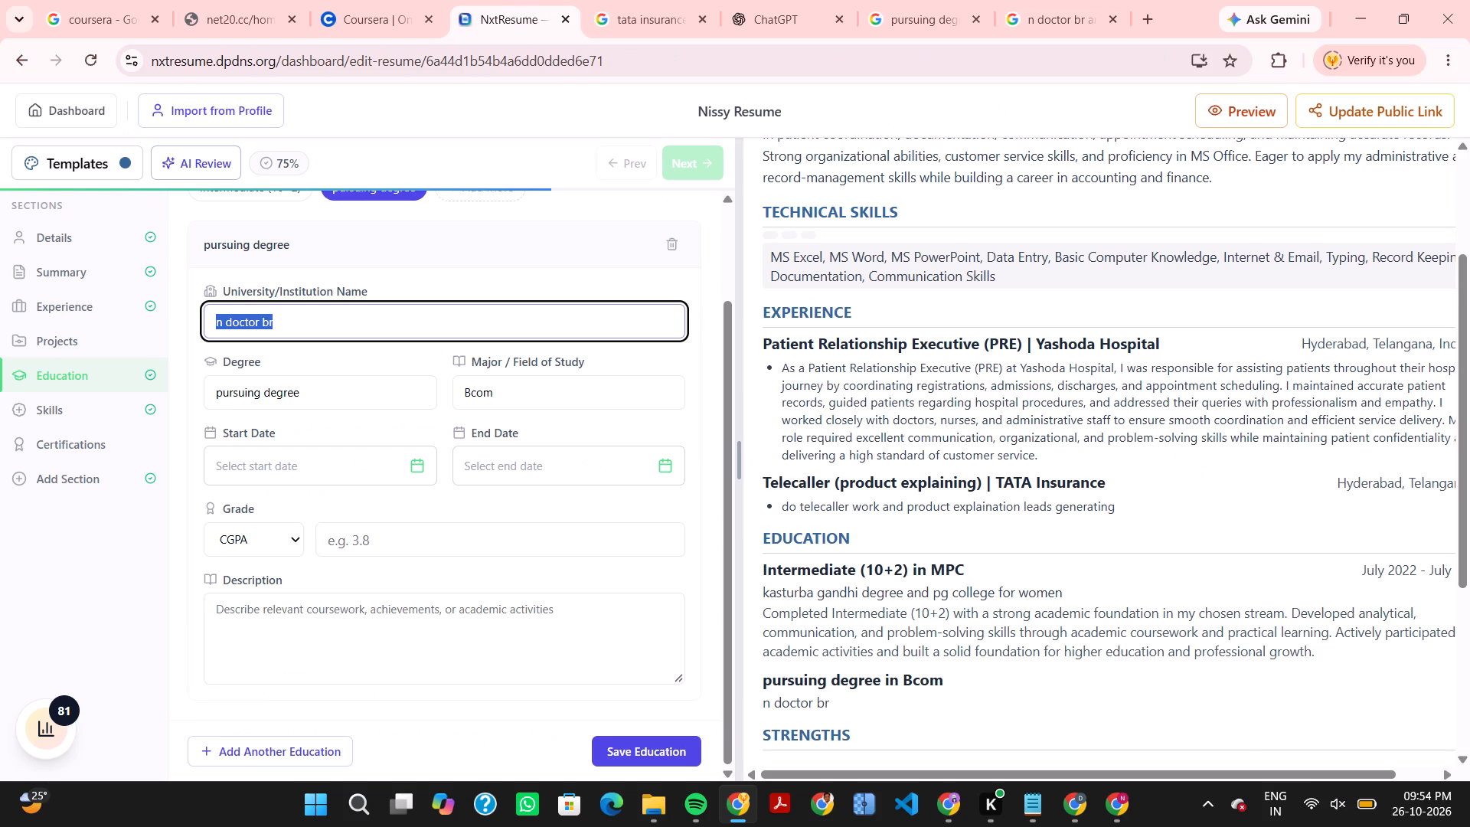
{"action": "key", "text": "ctrl+v"}
Look over the fields of the new pursuing degree education entry.
{"action": "scroll", "coordinate": [313, 386], "scroll_direction": "down", "scroll_amount": 1}
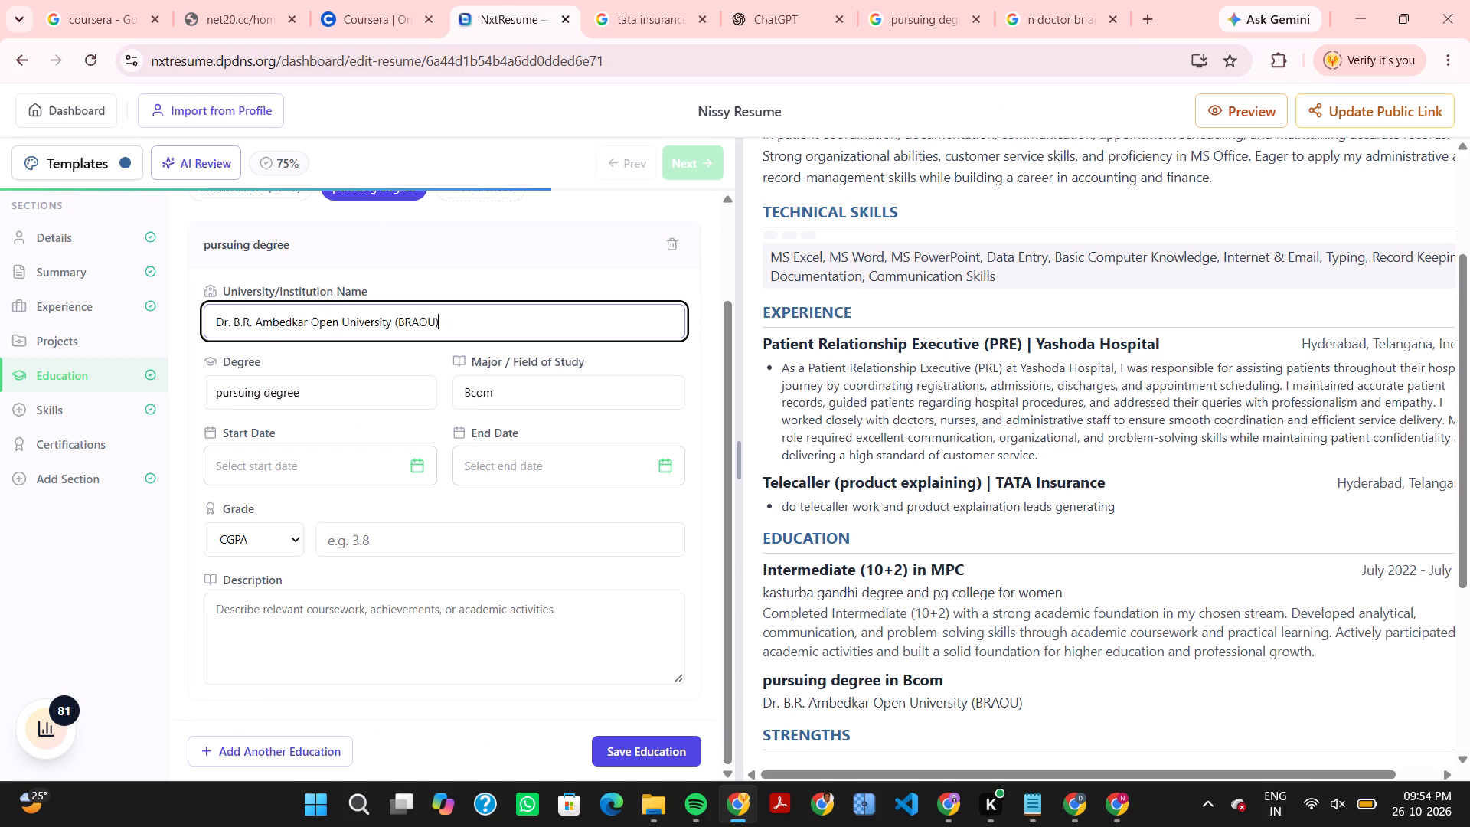
{"action": "scroll", "coordinate": [313, 386], "scroll_direction": "down", "scroll_amount": 2}
{"action": "left_click", "coordinate": [348, 421]}
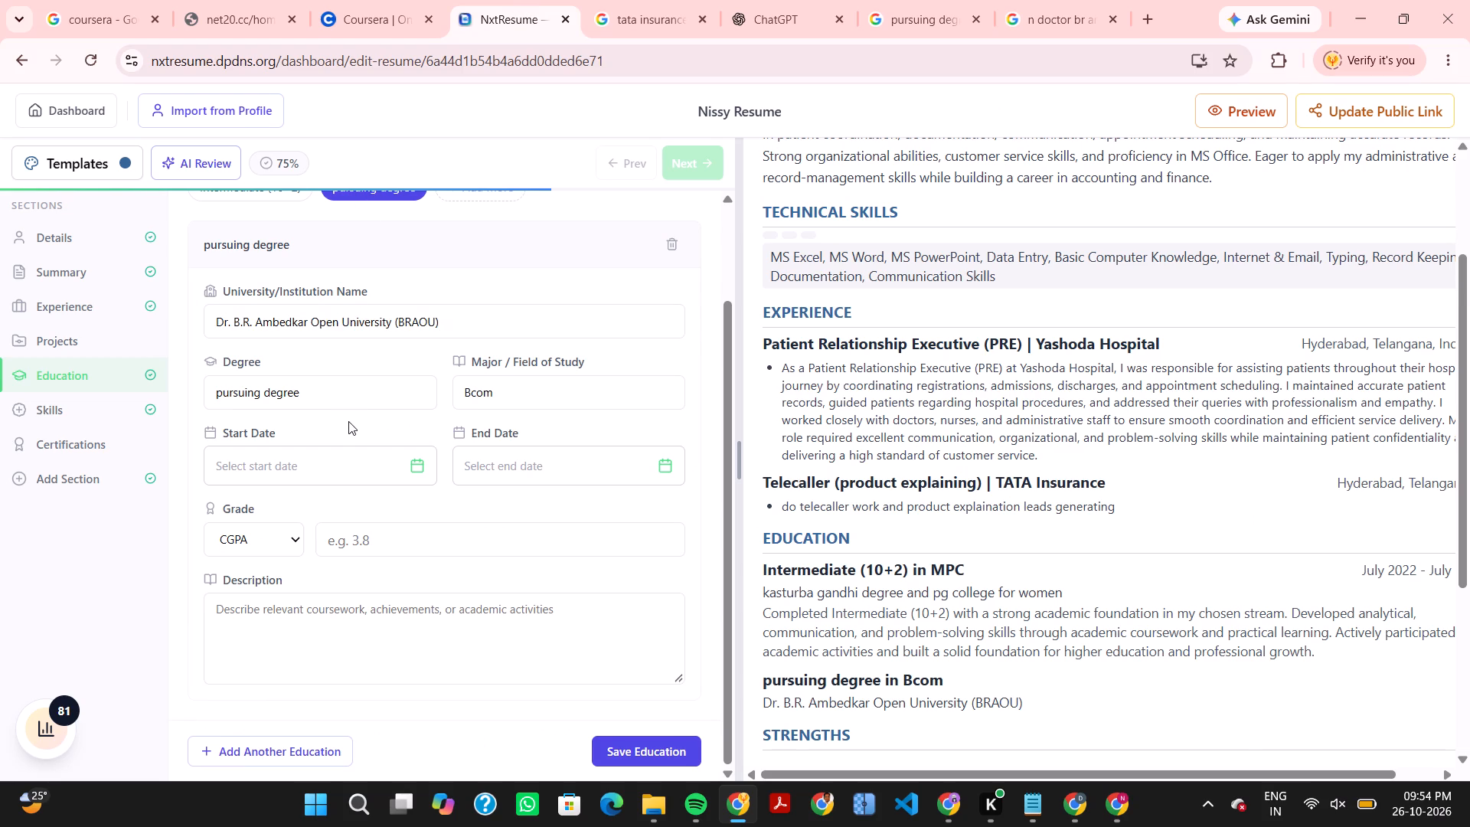
{"action": "scroll", "coordinate": [348, 421], "scroll_direction": "down", "scroll_amount": 2}
{"action": "scroll", "coordinate": [348, 421], "scroll_direction": "right", "scroll_amount": 2}
{"action": "scroll", "coordinate": [410, 574], "scroll_direction": "down", "scroll_amount": 4}
{"action": "scroll", "coordinate": [410, 574], "scroll_direction": "right", "scroll_amount": 2}
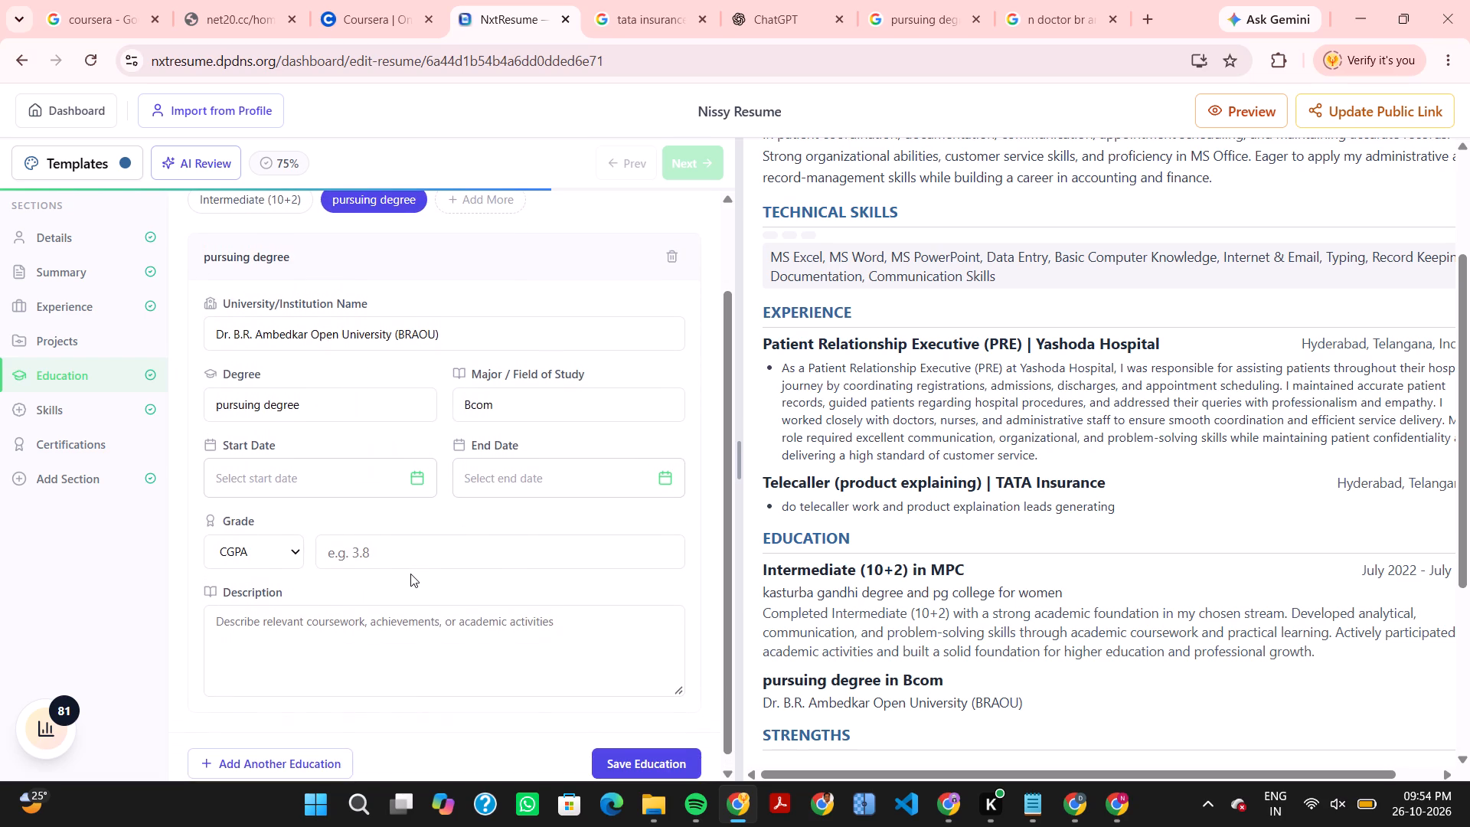
{"action": "scroll", "coordinate": [410, 574], "scroll_direction": "up", "scroll_amount": 2}
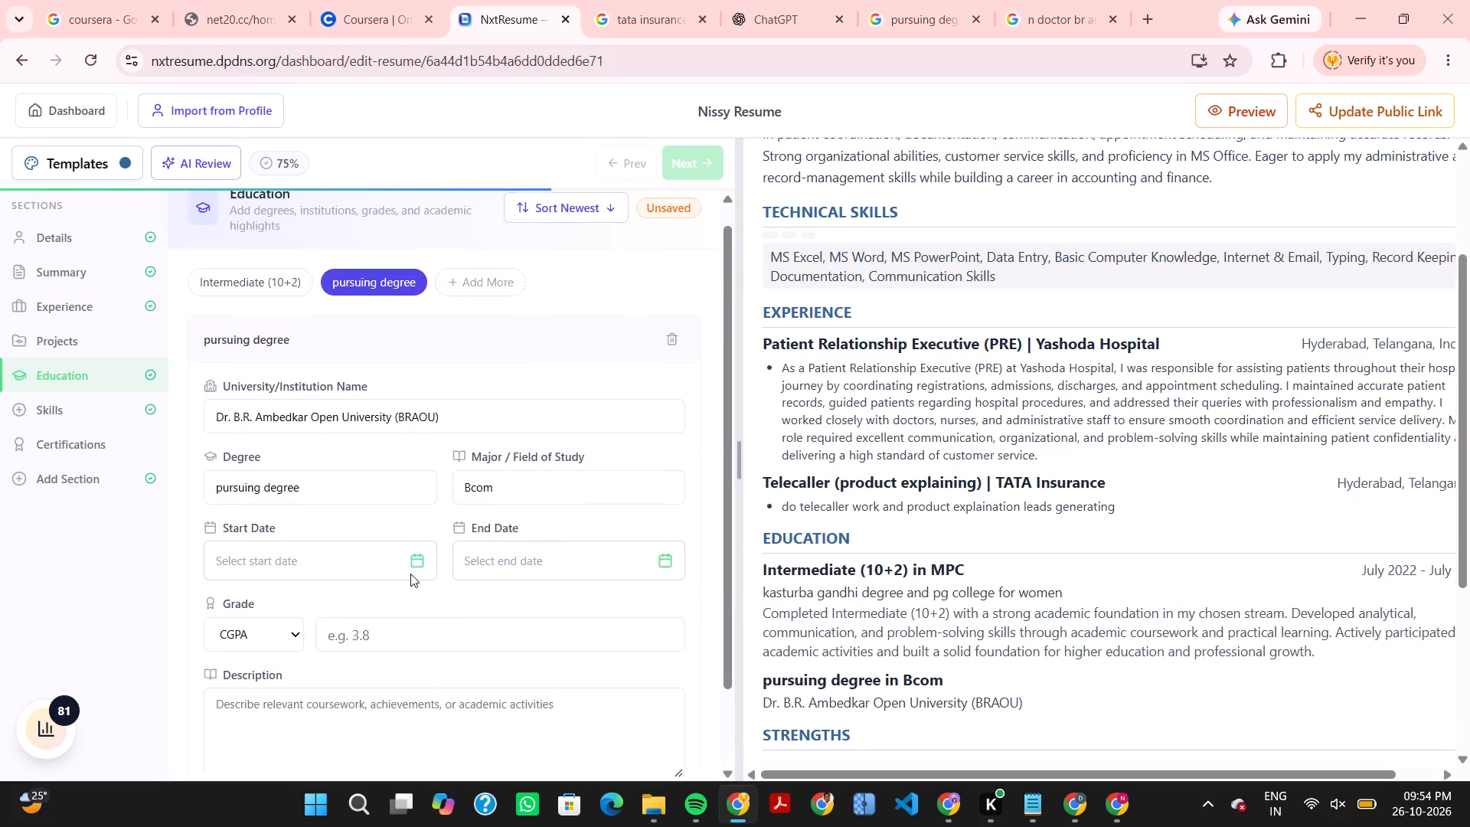
{"action": "scroll", "coordinate": [410, 574], "scroll_direction": "up", "scroll_amount": 1}
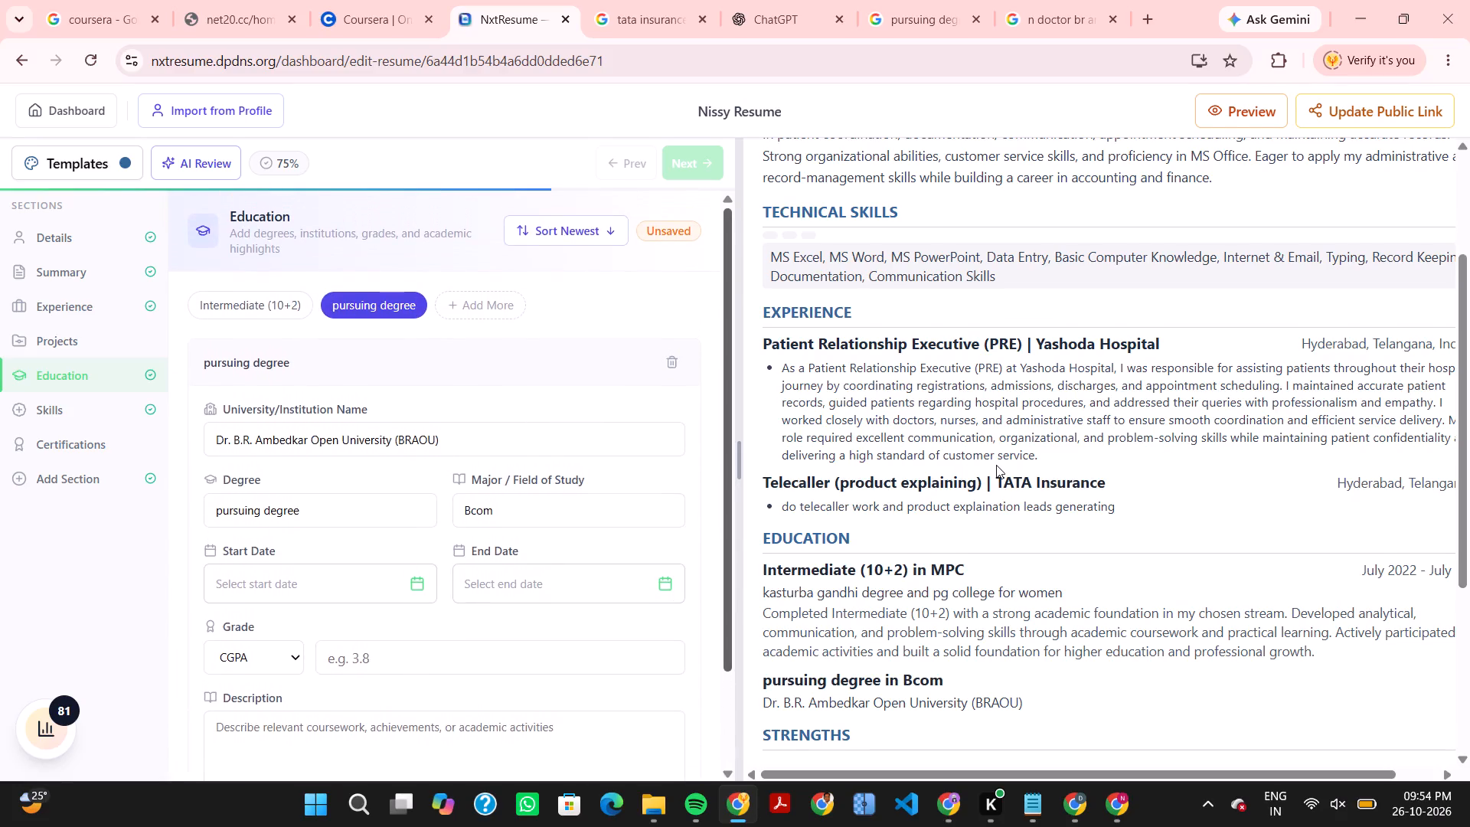
Review the resume preview from the header and summary through the experience, education and strengths sections.
{"action": "scroll", "coordinate": [996, 465], "scroll_direction": "up", "scroll_amount": 4}
{"action": "scroll", "coordinate": [996, 465], "scroll_direction": "down", "scroll_amount": 1}
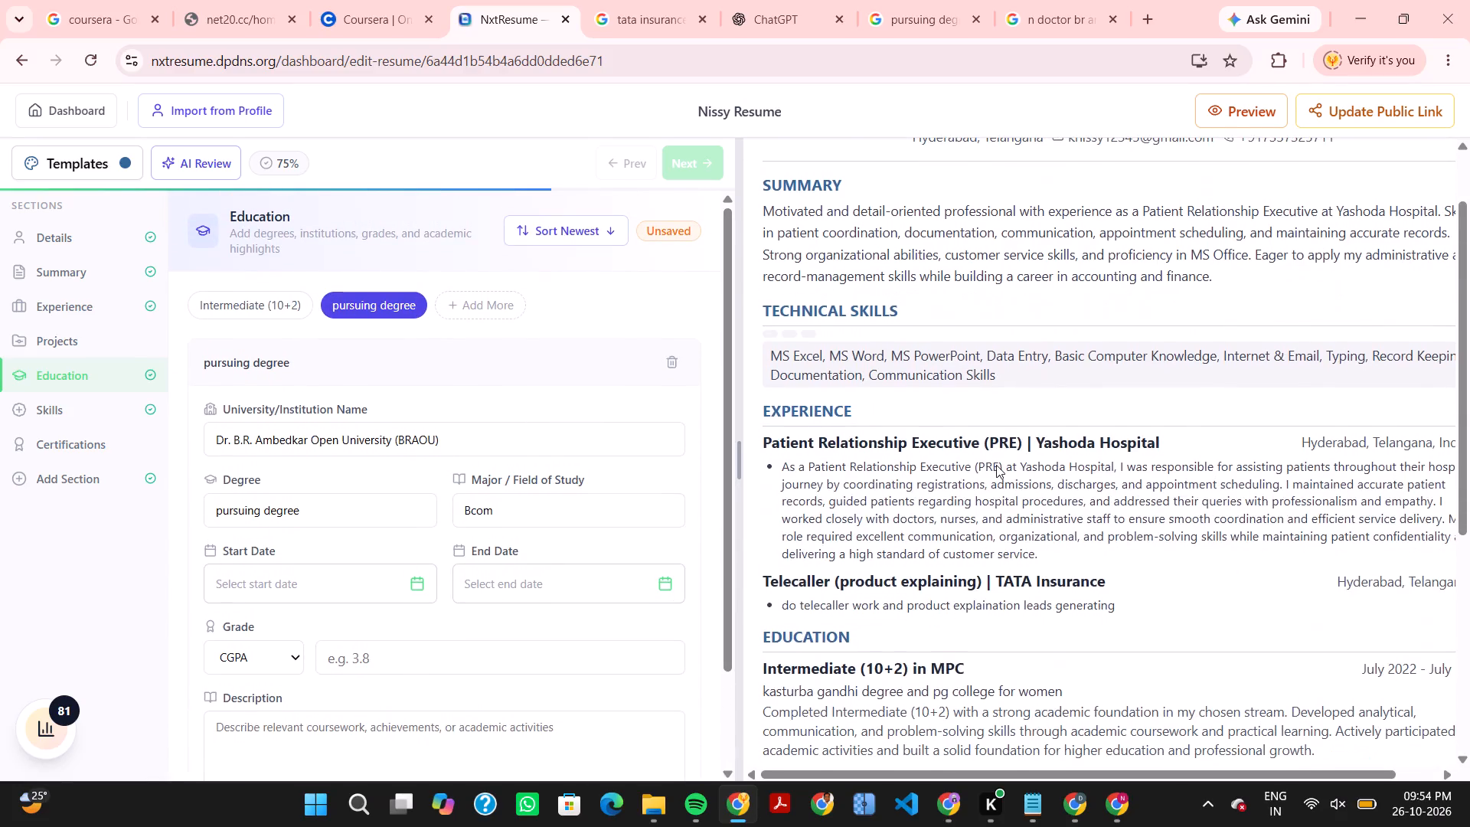
{"action": "scroll", "coordinate": [996, 465], "scroll_direction": "down", "scroll_amount": 2}
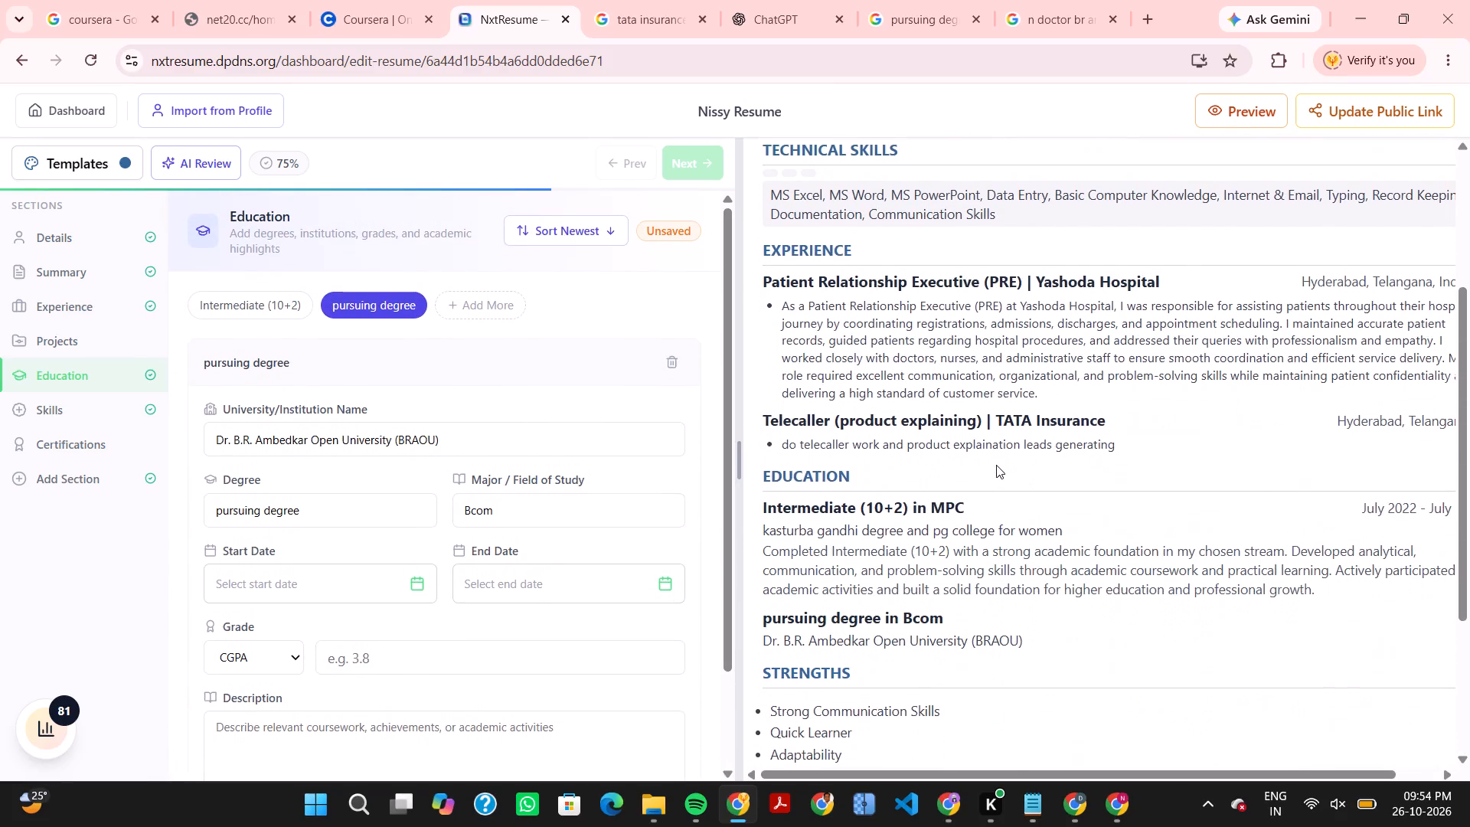
{"action": "scroll", "coordinate": [996, 465], "scroll_direction": "down", "scroll_amount": 1}
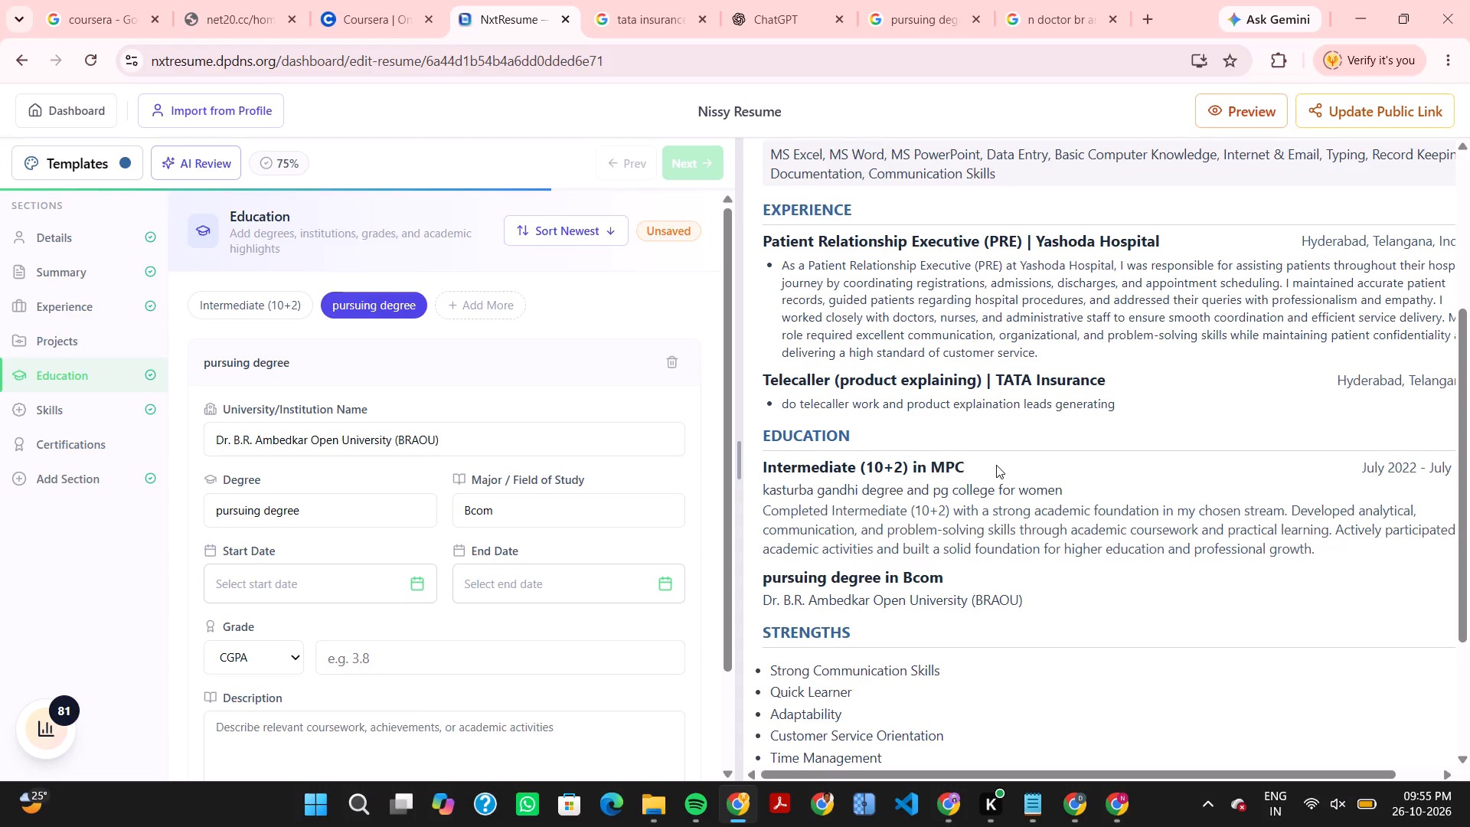
{"action": "scroll", "coordinate": [969, 395], "scroll_direction": "right", "scroll_amount": 1}
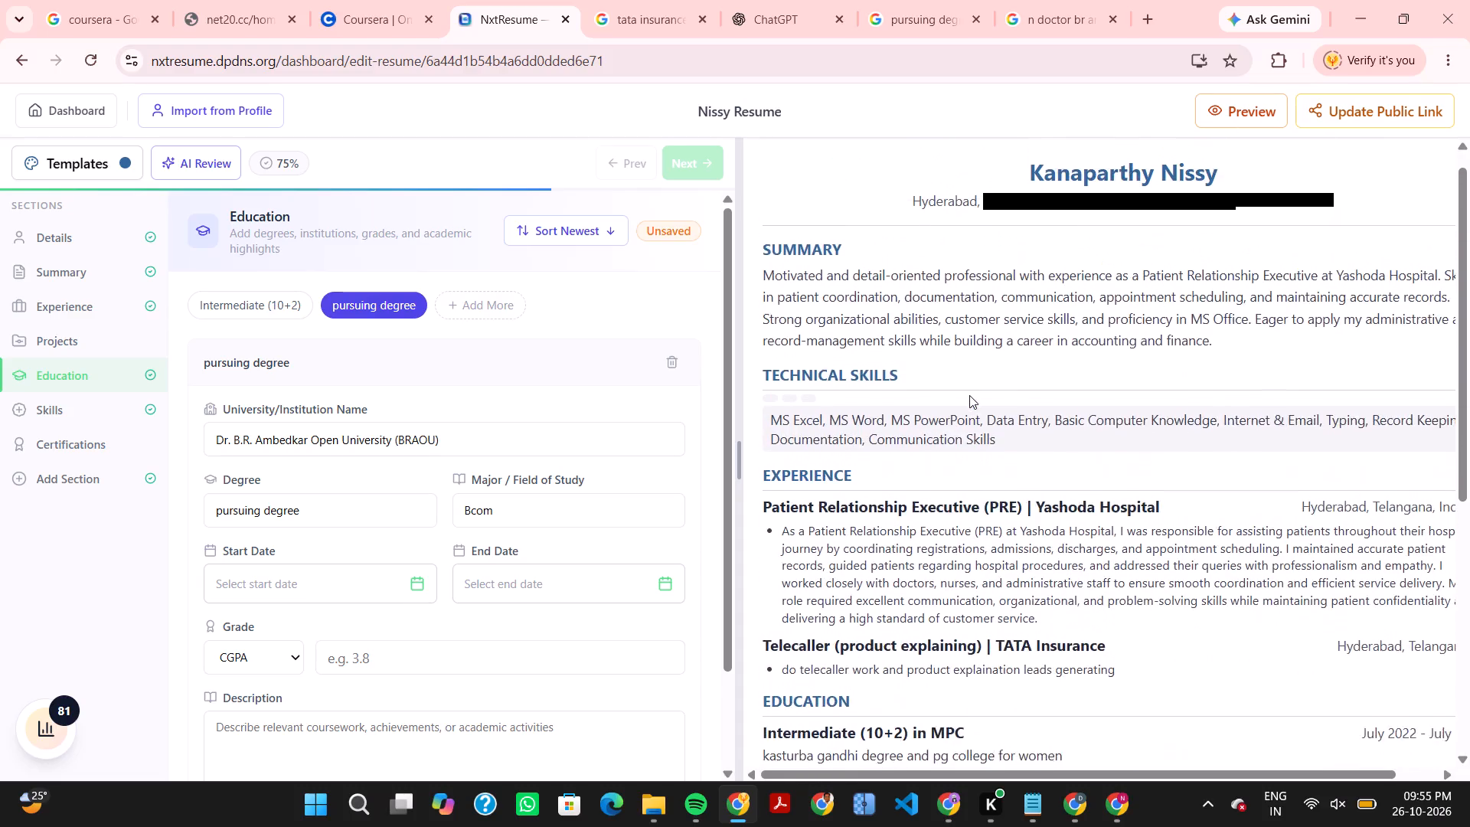
{"action": "scroll", "coordinate": [969, 395], "scroll_direction": "right", "scroll_amount": 2}
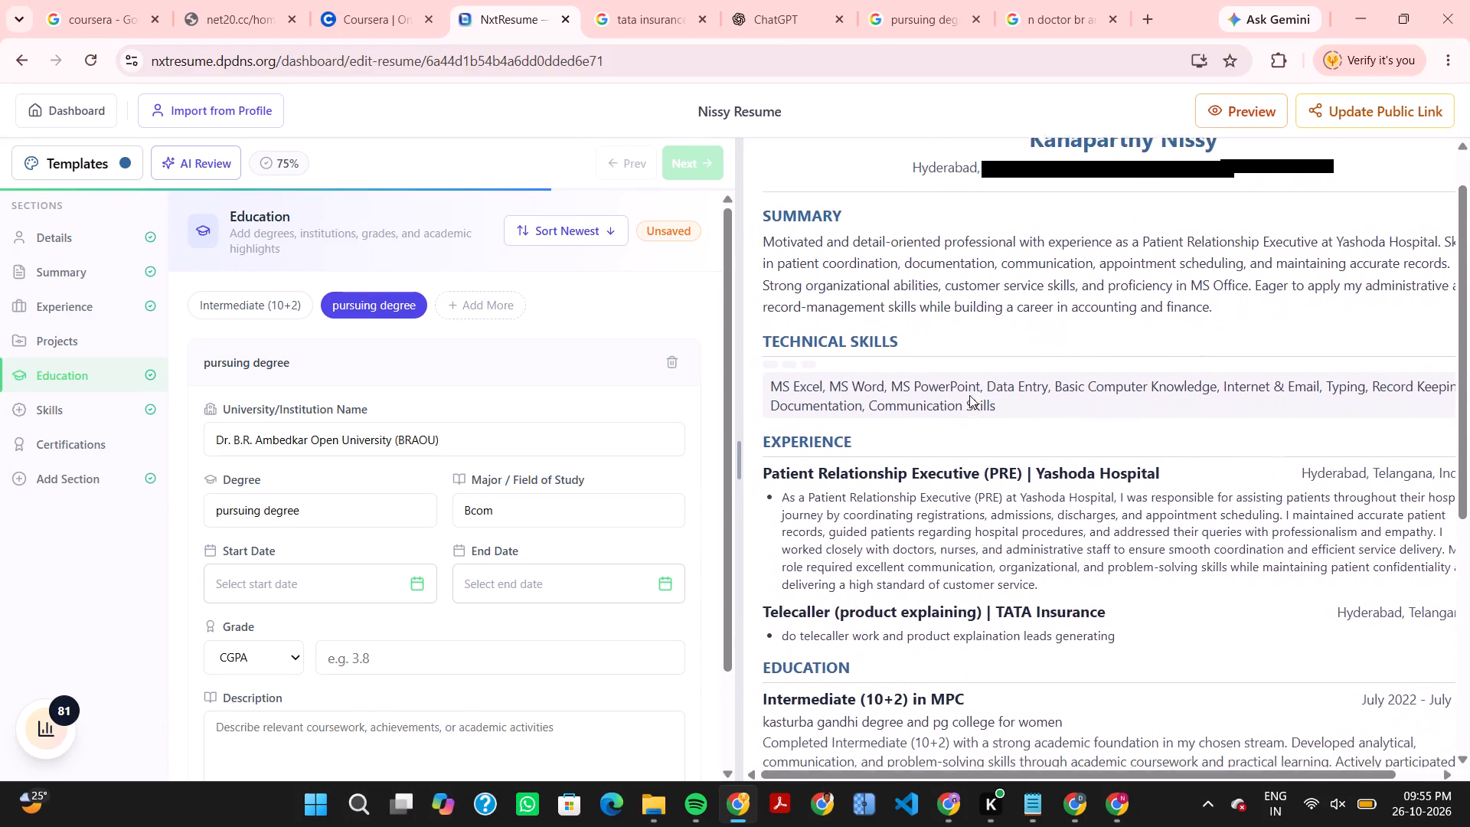
{"action": "scroll", "coordinate": [969, 395], "scroll_direction": "right", "scroll_amount": 1}
{"action": "scroll", "coordinate": [1024, 410], "scroll_direction": "down", "scroll_amount": 1}
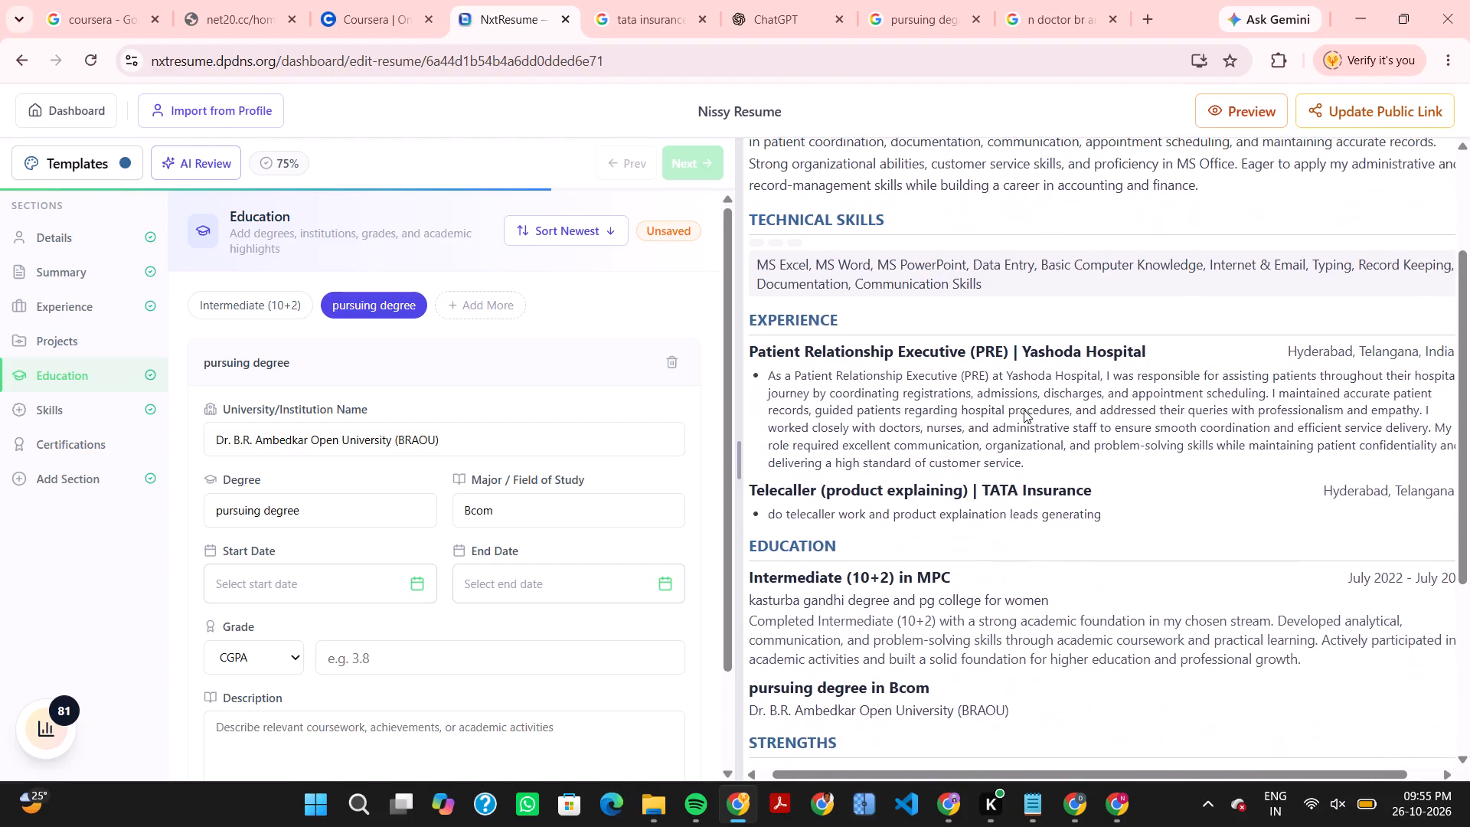
{"action": "scroll", "coordinate": [1024, 410], "scroll_direction": "down", "scroll_amount": 1}
{"action": "scroll", "coordinate": [1013, 393], "scroll_direction": "right", "scroll_amount": 1}
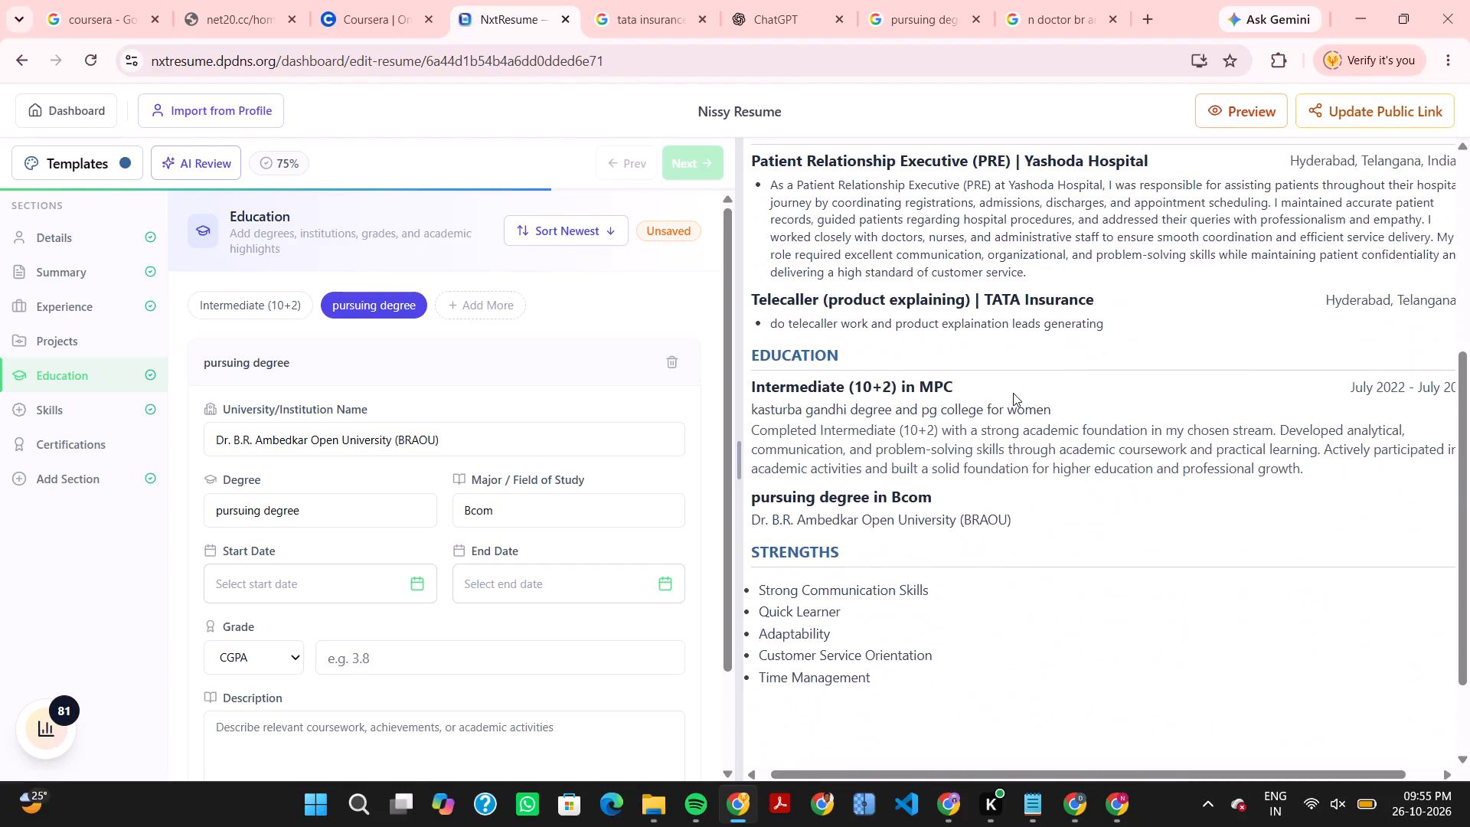
{"action": "scroll", "coordinate": [1013, 393], "scroll_direction": "right", "scroll_amount": 2}
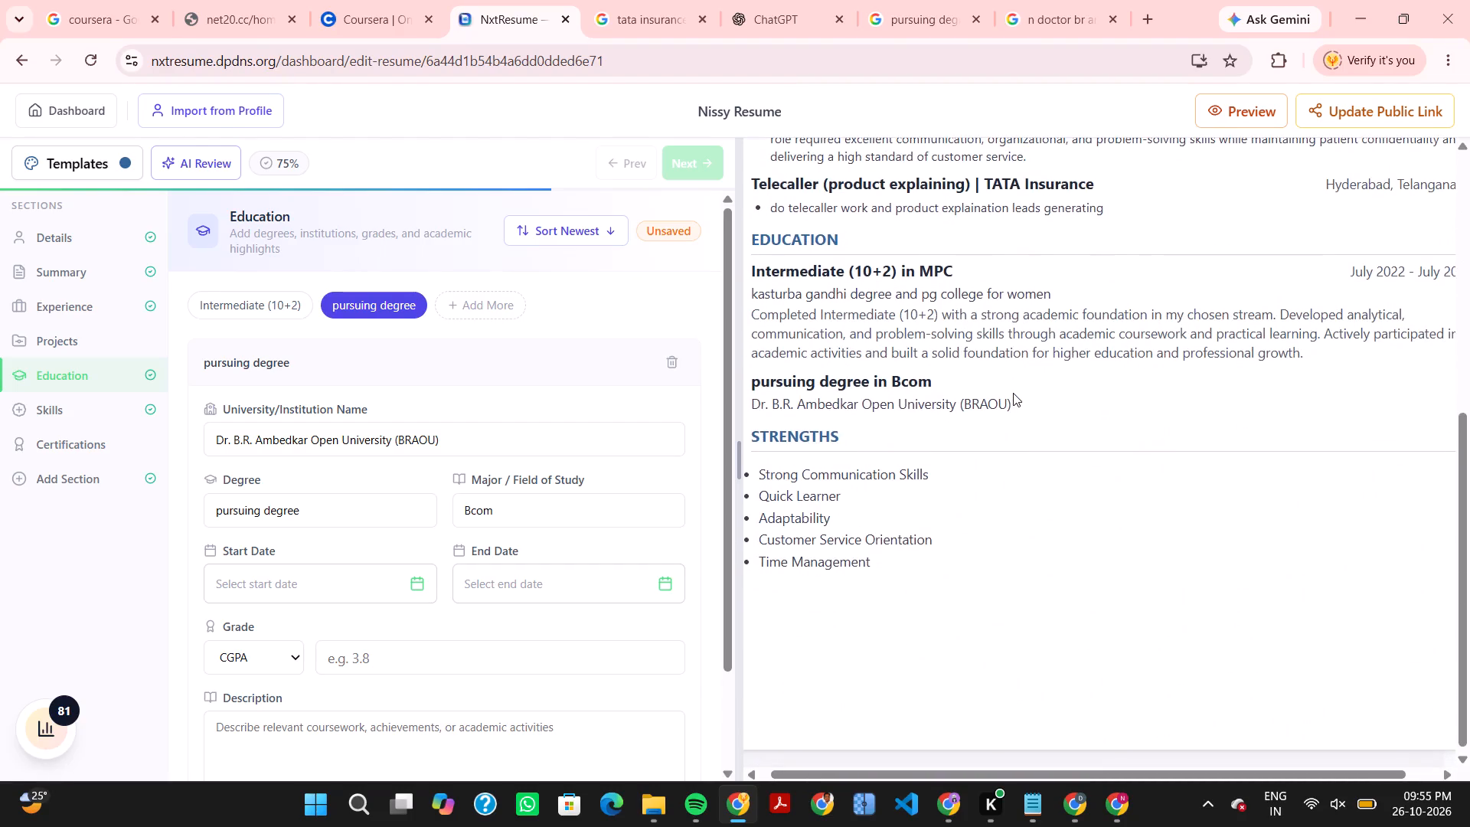
{"action": "scroll", "coordinate": [1013, 393], "scroll_direction": "right", "scroll_amount": 1}
{"action": "scroll", "coordinate": [1013, 393], "scroll_direction": "up", "scroll_amount": 1}
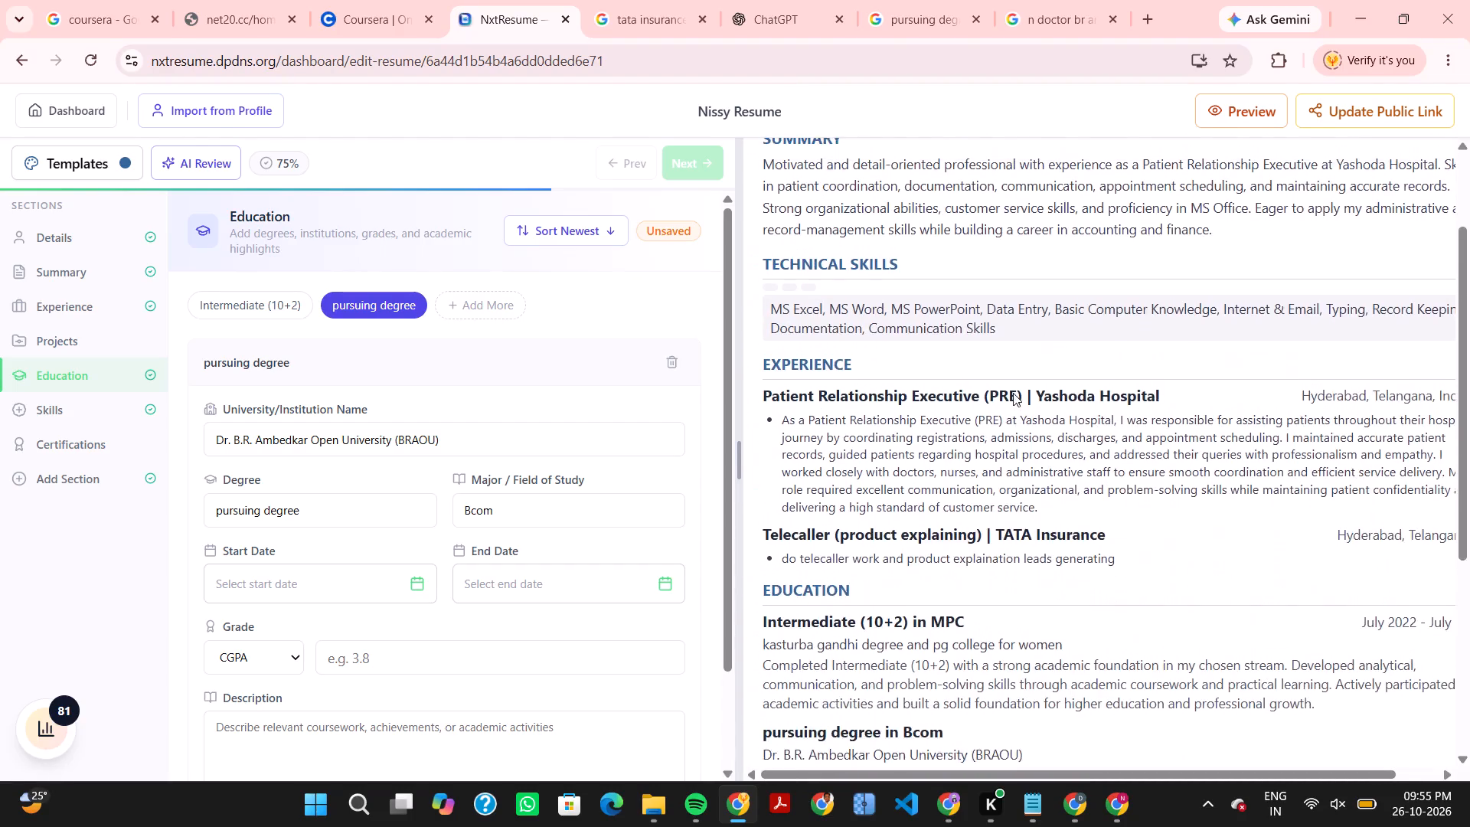
{"action": "scroll", "coordinate": [1013, 393], "scroll_direction": "up", "scroll_amount": 2}
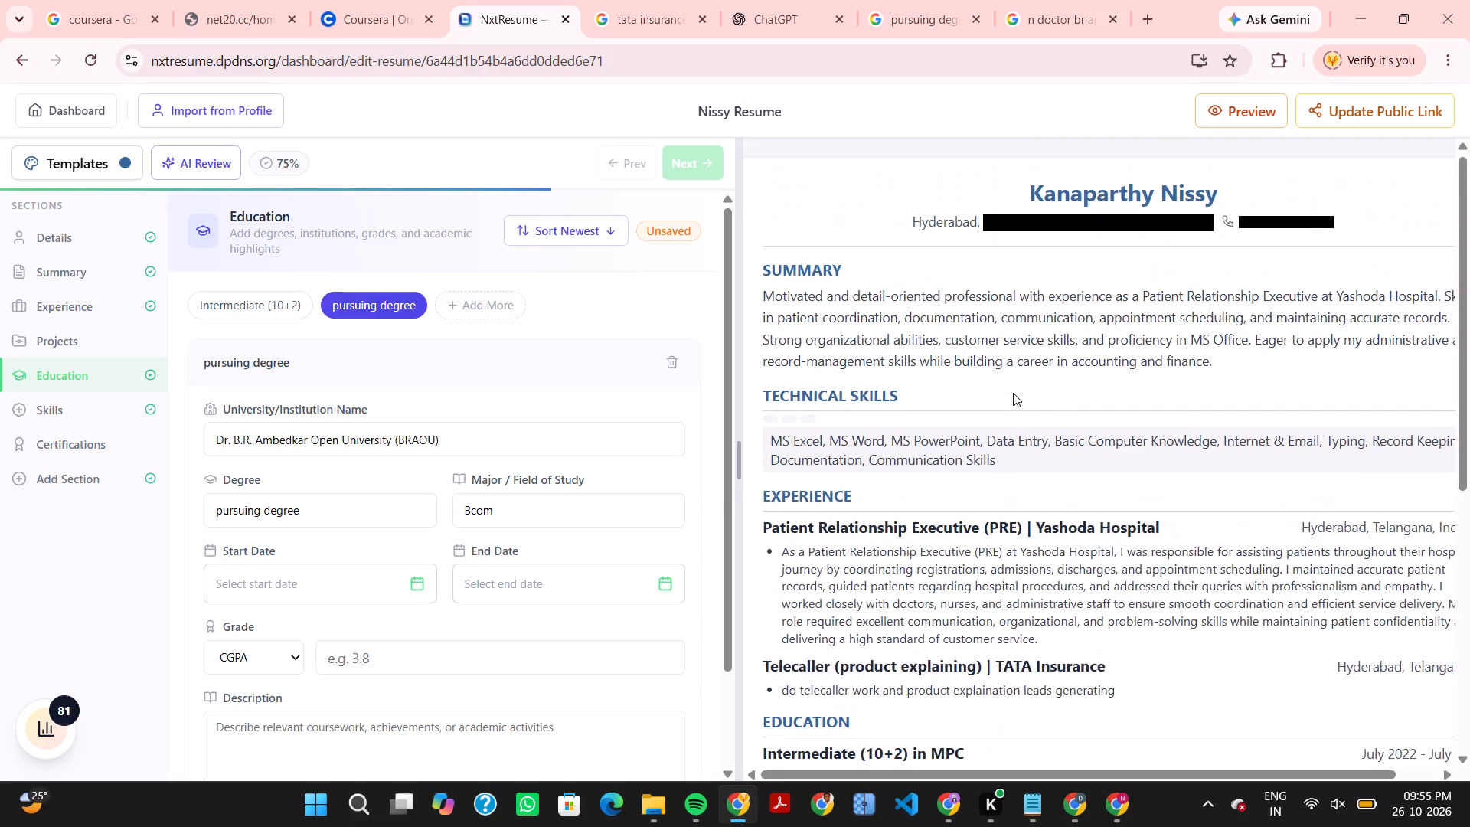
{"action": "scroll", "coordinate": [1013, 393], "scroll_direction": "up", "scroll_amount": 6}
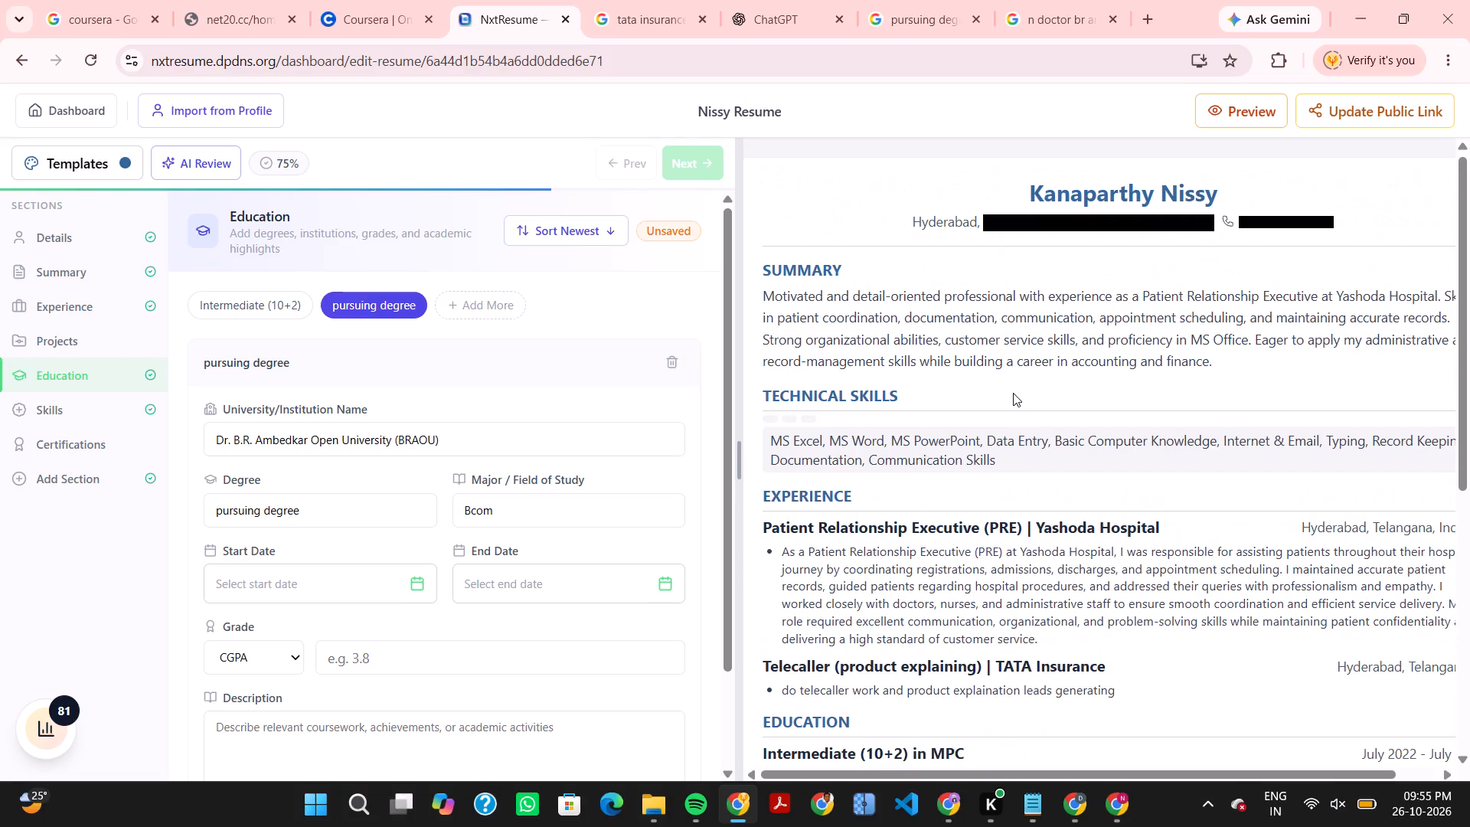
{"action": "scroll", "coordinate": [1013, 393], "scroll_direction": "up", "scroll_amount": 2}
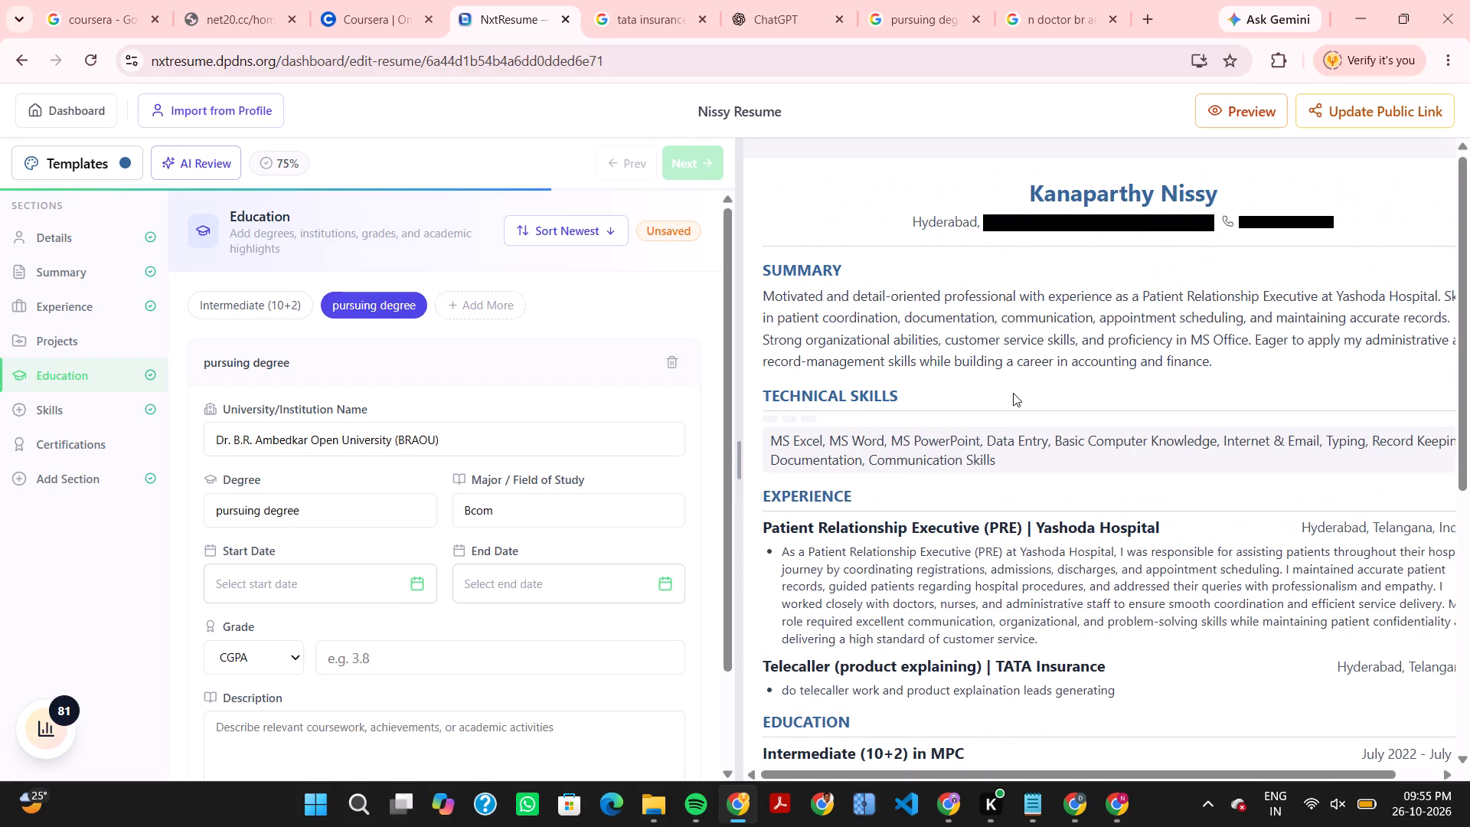
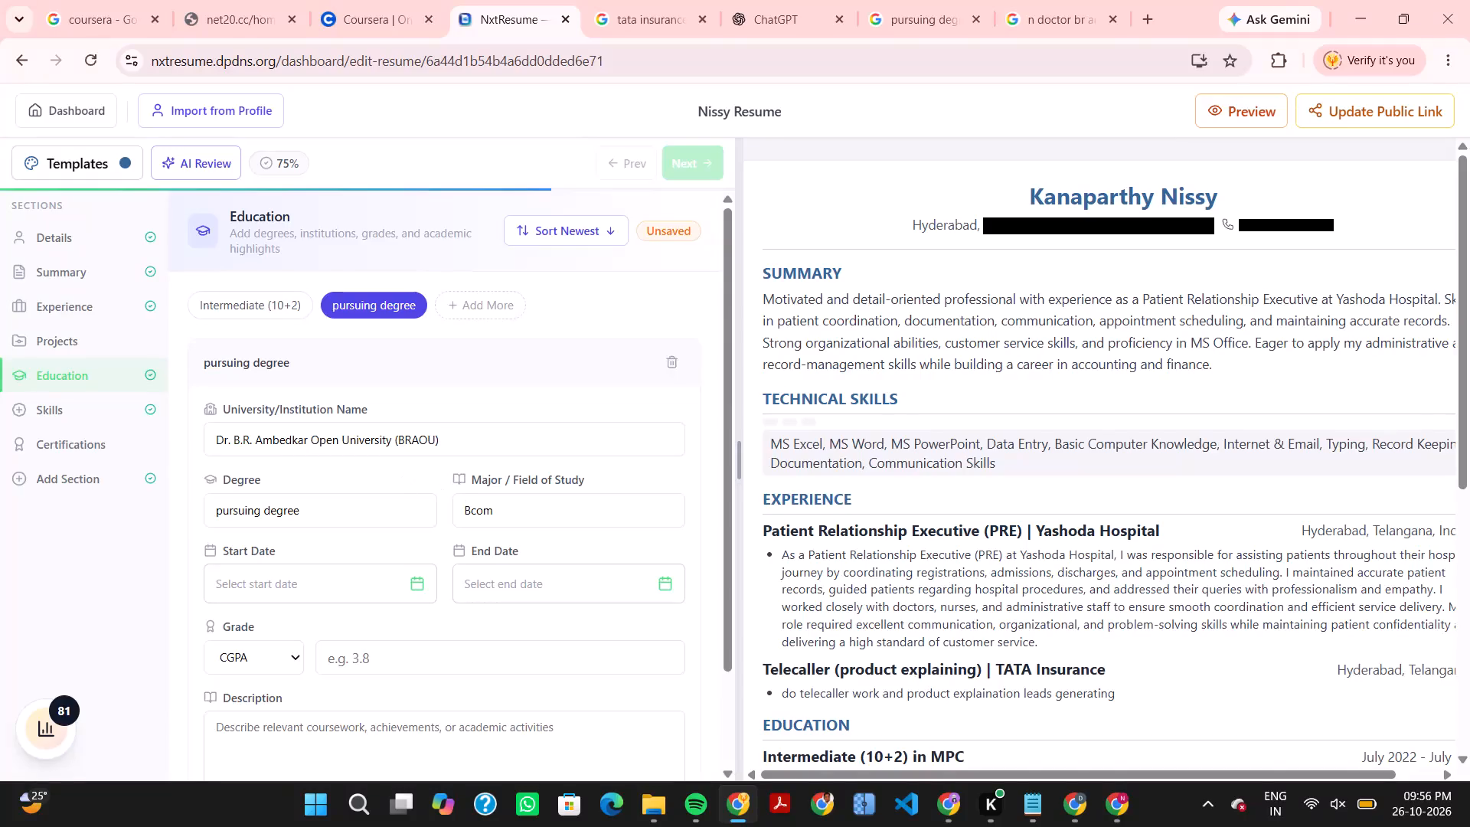
Look over the pursuing degree entry's fields and the education section in the resume preview.
{"action": "scroll", "coordinate": [578, 526], "scroll_direction": "right", "scroll_amount": 1}
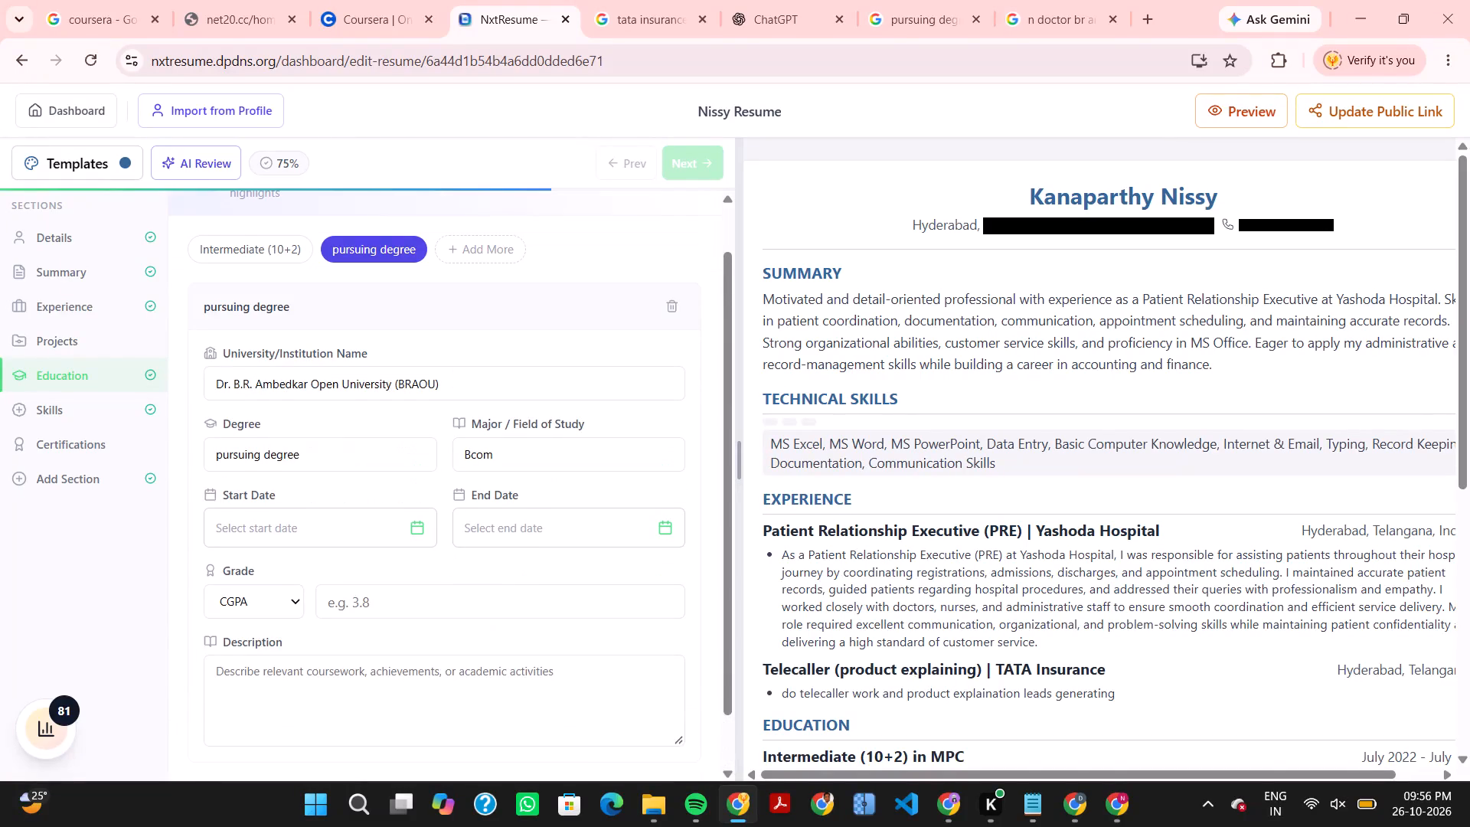
{"action": "scroll", "coordinate": [578, 526], "scroll_direction": "down", "scroll_amount": 1}
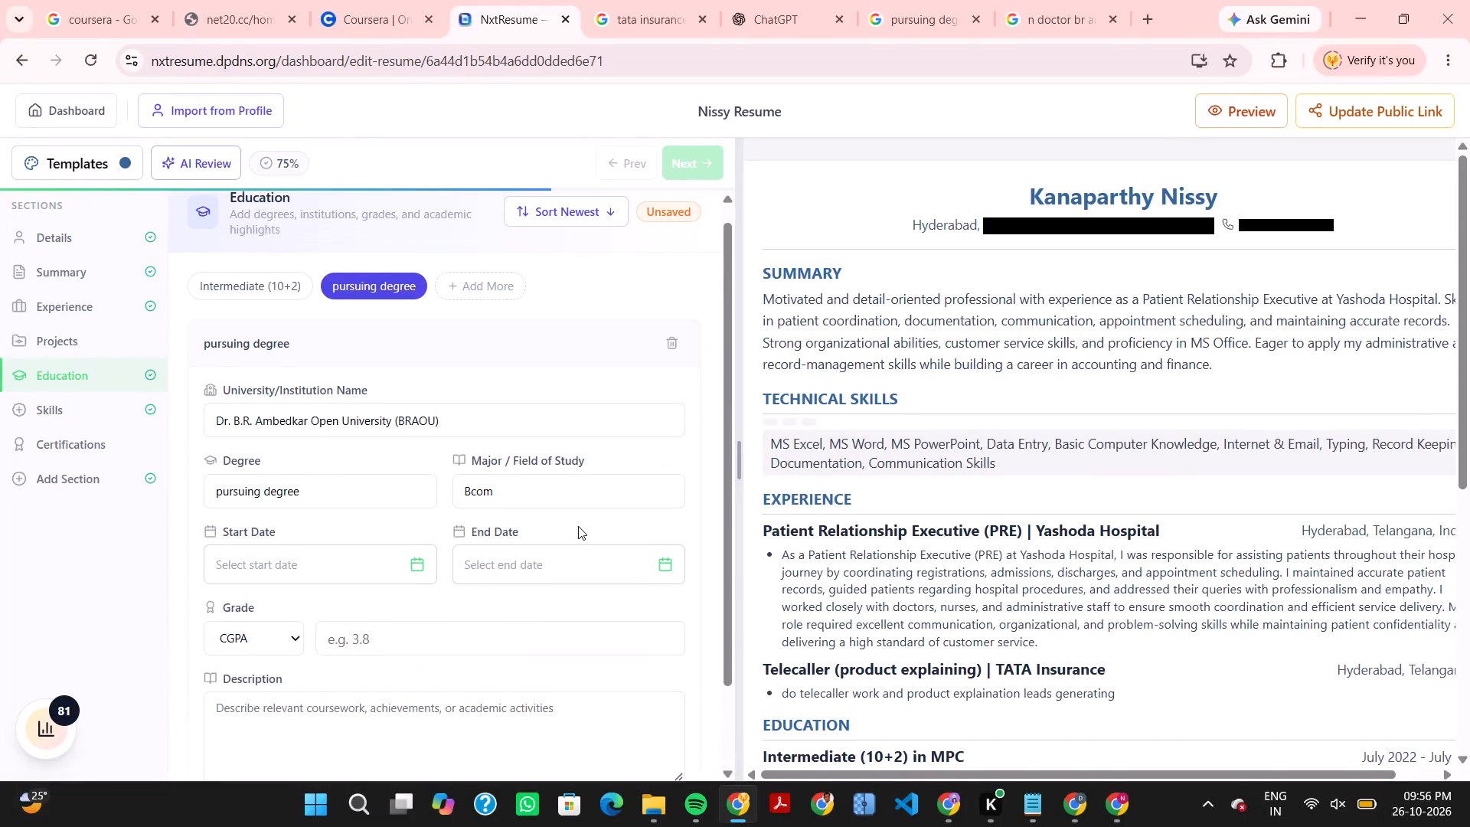
{"action": "scroll", "coordinate": [578, 526], "scroll_direction": "down", "scroll_amount": 2}
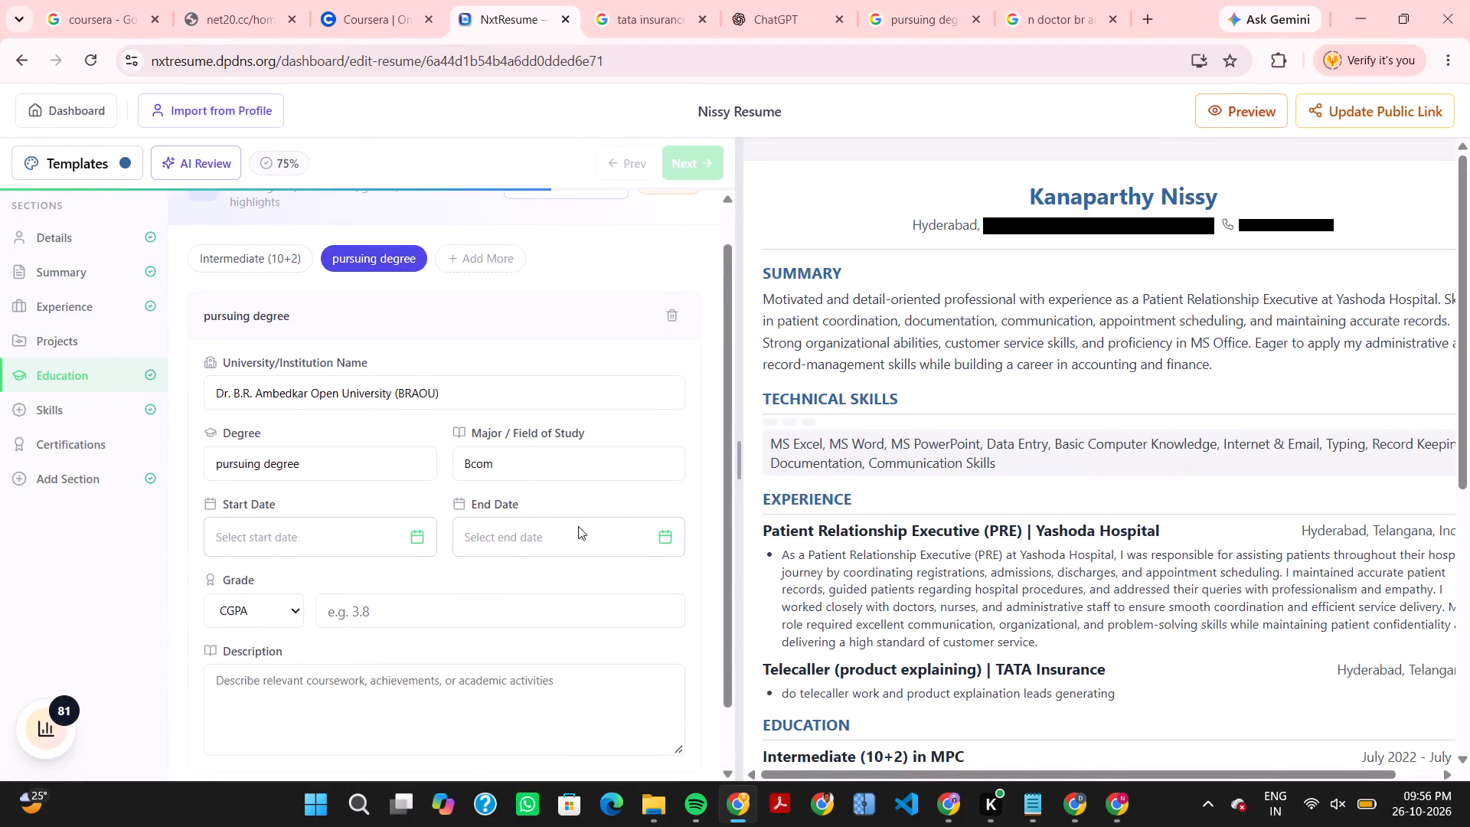
{"action": "scroll", "coordinate": [578, 526], "scroll_direction": "down", "scroll_amount": 2}
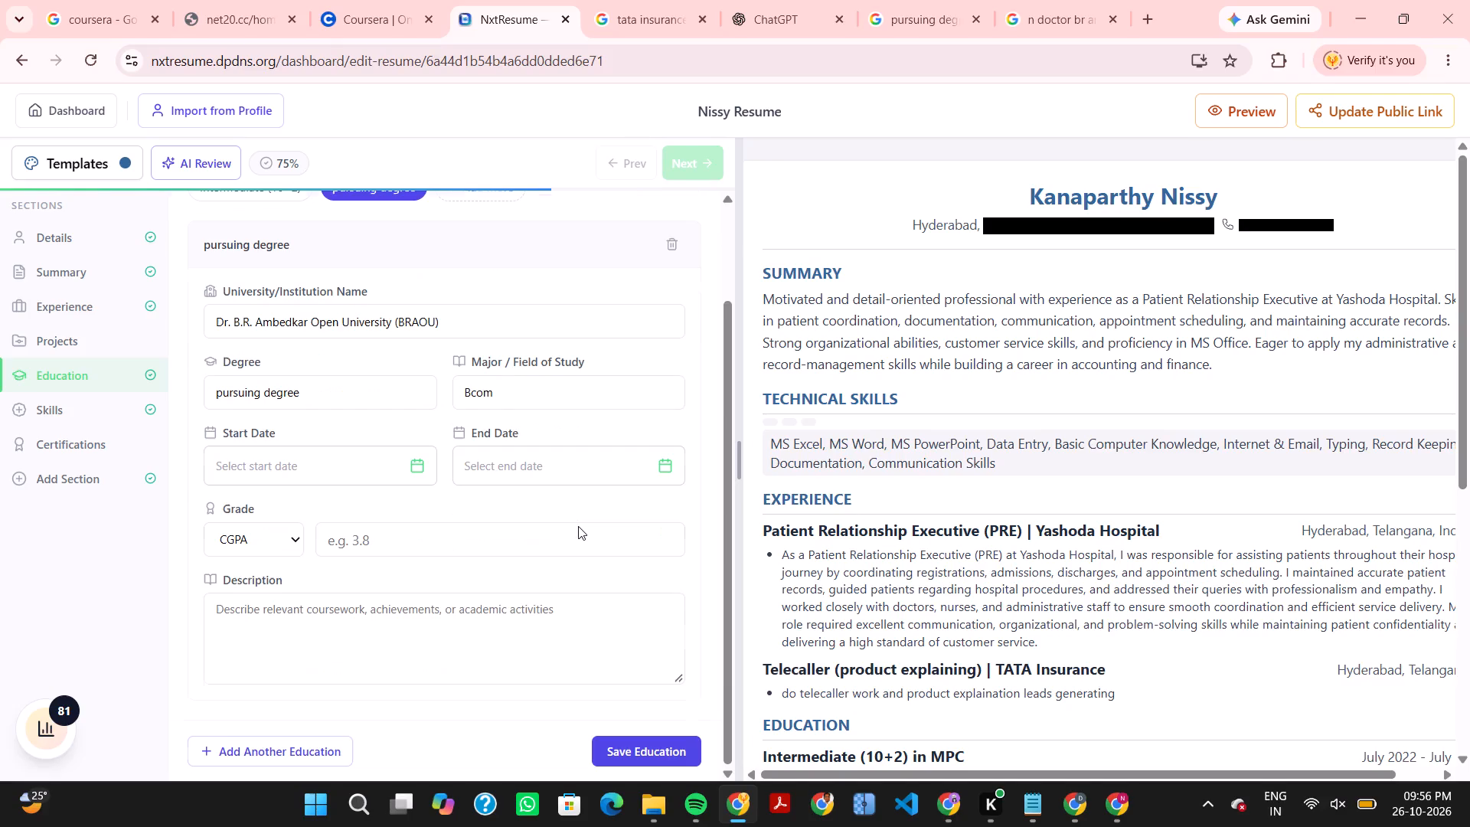
{"action": "scroll", "coordinate": [578, 526], "scroll_direction": "down", "scroll_amount": 1}
{"action": "scroll", "coordinate": [901, 660], "scroll_direction": "down", "scroll_amount": 3}
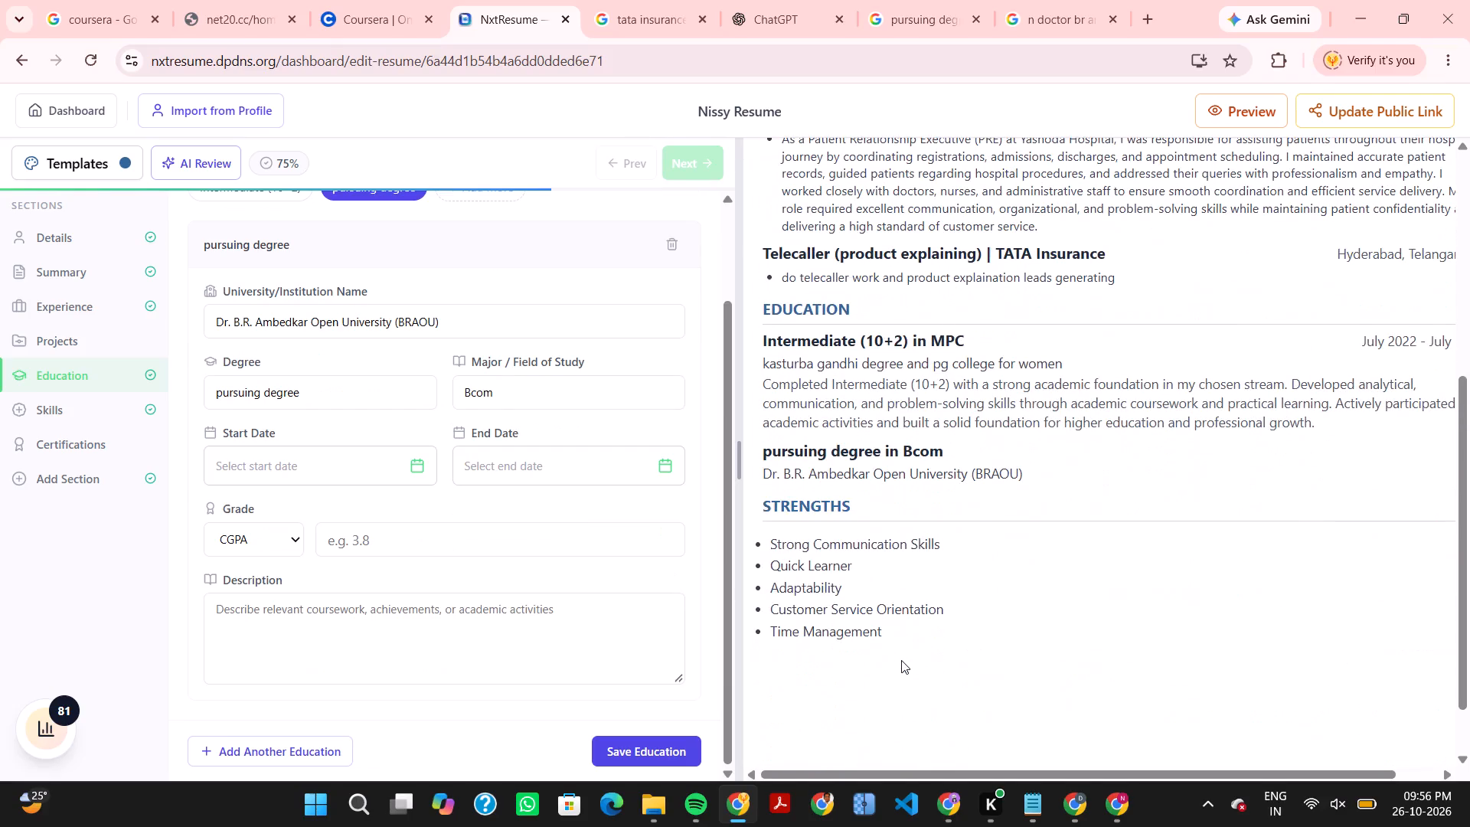
{"action": "scroll", "coordinate": [483, 374], "scroll_direction": "up", "scroll_amount": 1}
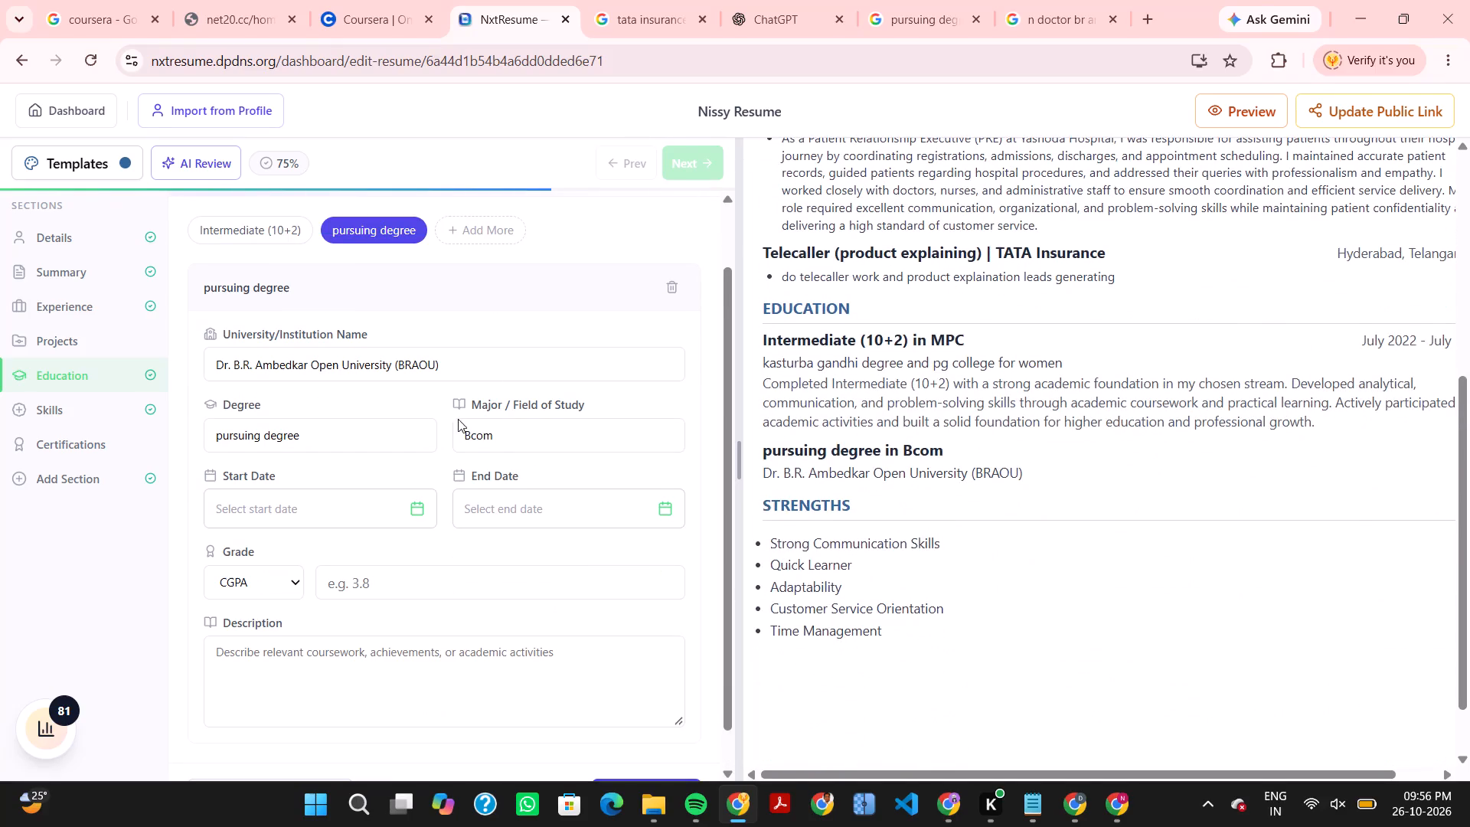
{"action": "left_click", "coordinate": [224, 510]}
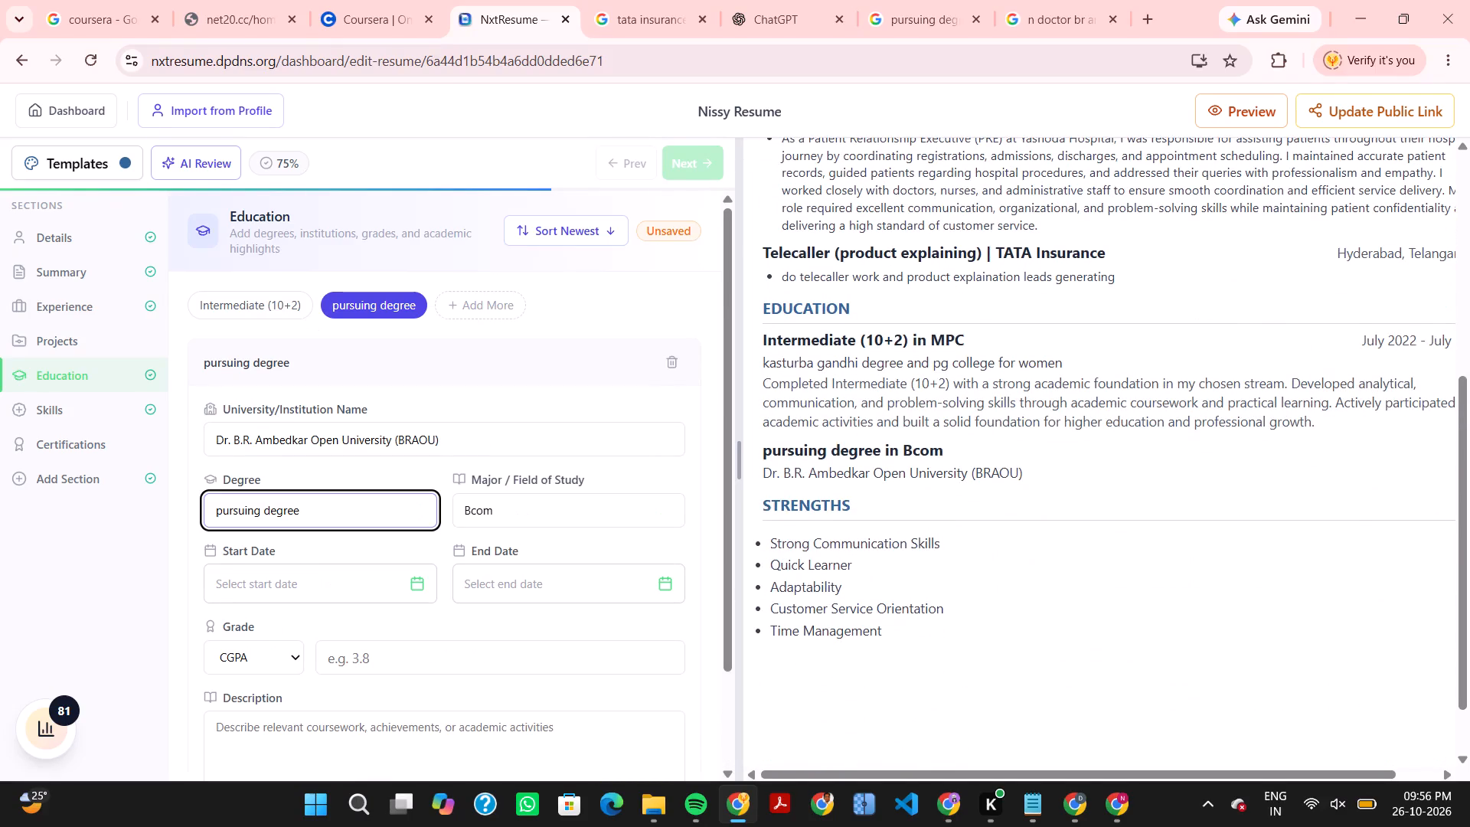
{"action": "key", "text": "BackSpace"}
{"action": "key", "text": "shift+p"}
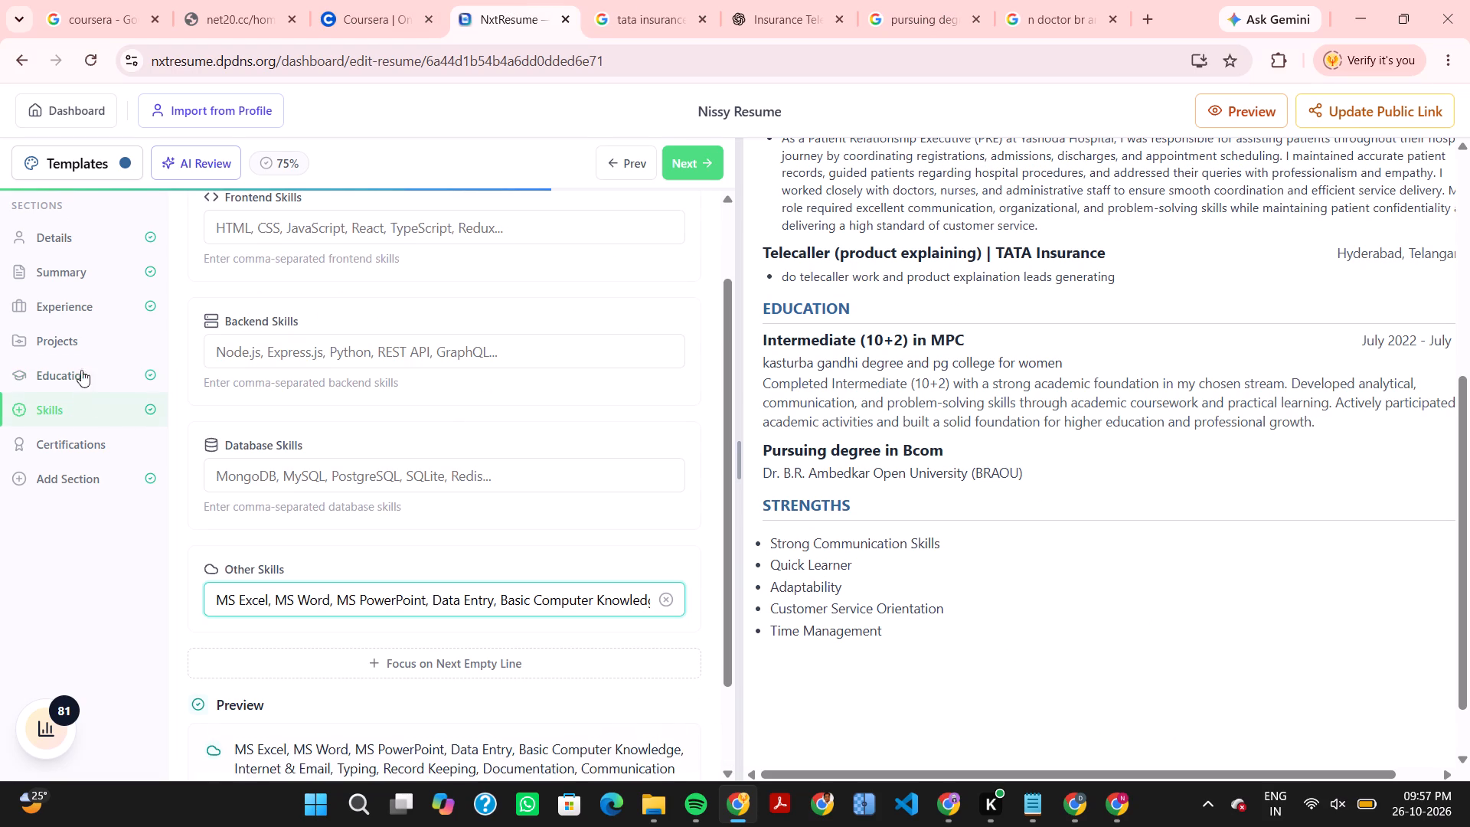
{"action": "left_click", "coordinate": [57, 307]}
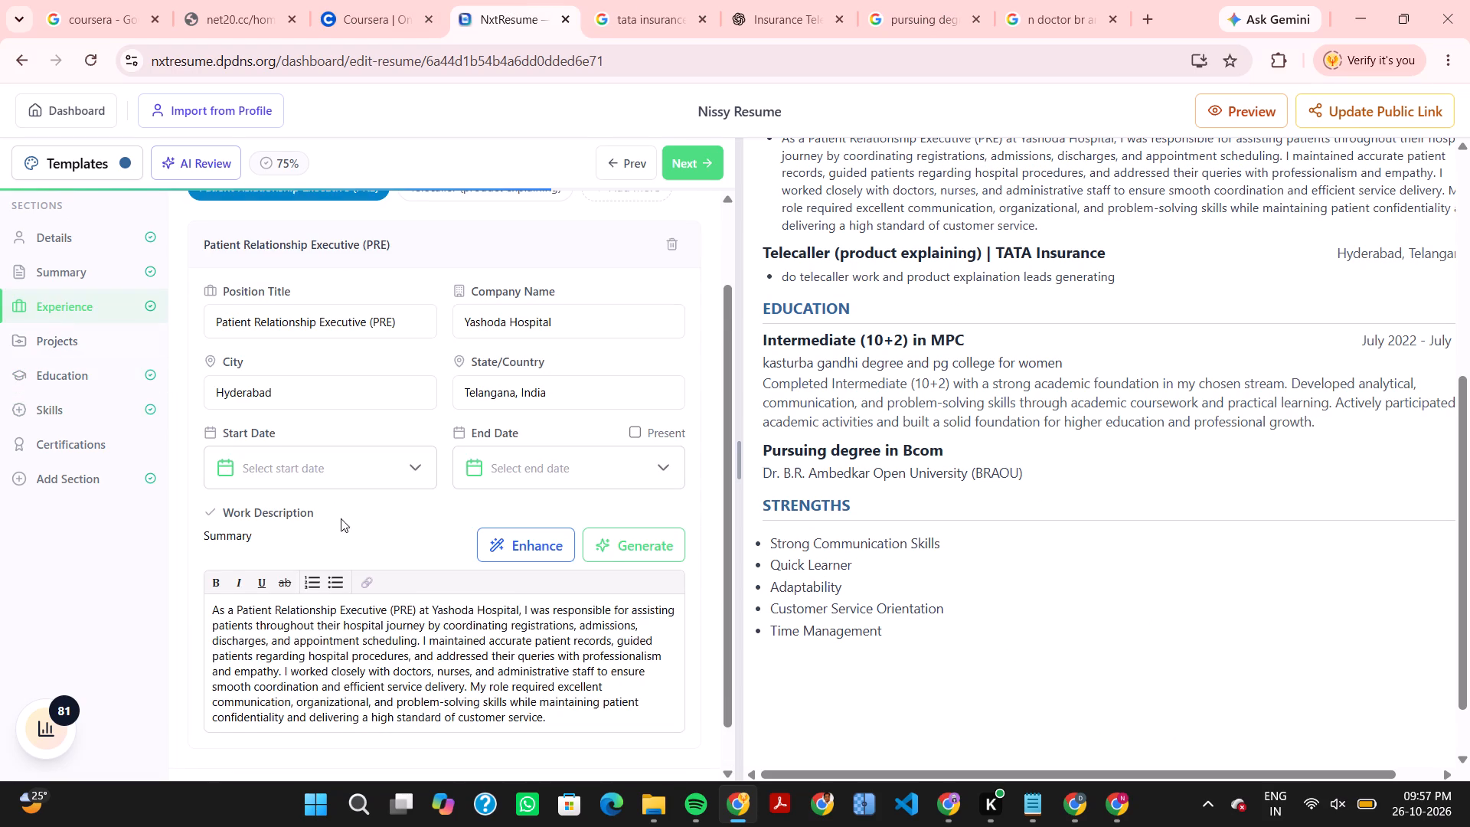
{"action": "scroll", "coordinate": [359, 556], "scroll_direction": "right", "scroll_amount": 1}
{"action": "left_click", "coordinate": [428, 296]}
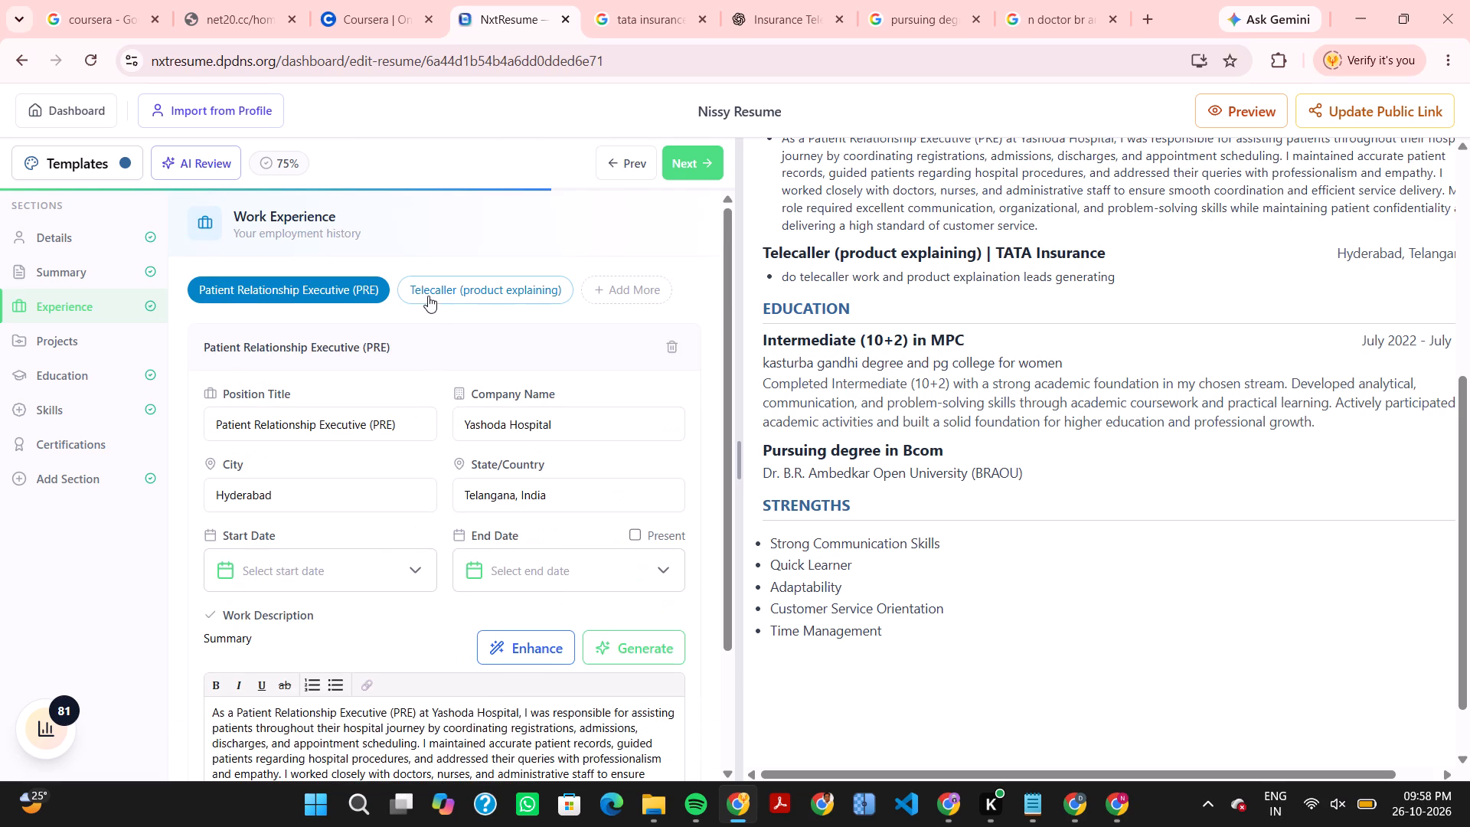
{"action": "scroll", "coordinate": [433, 520], "scroll_direction": "down", "scroll_amount": 3}
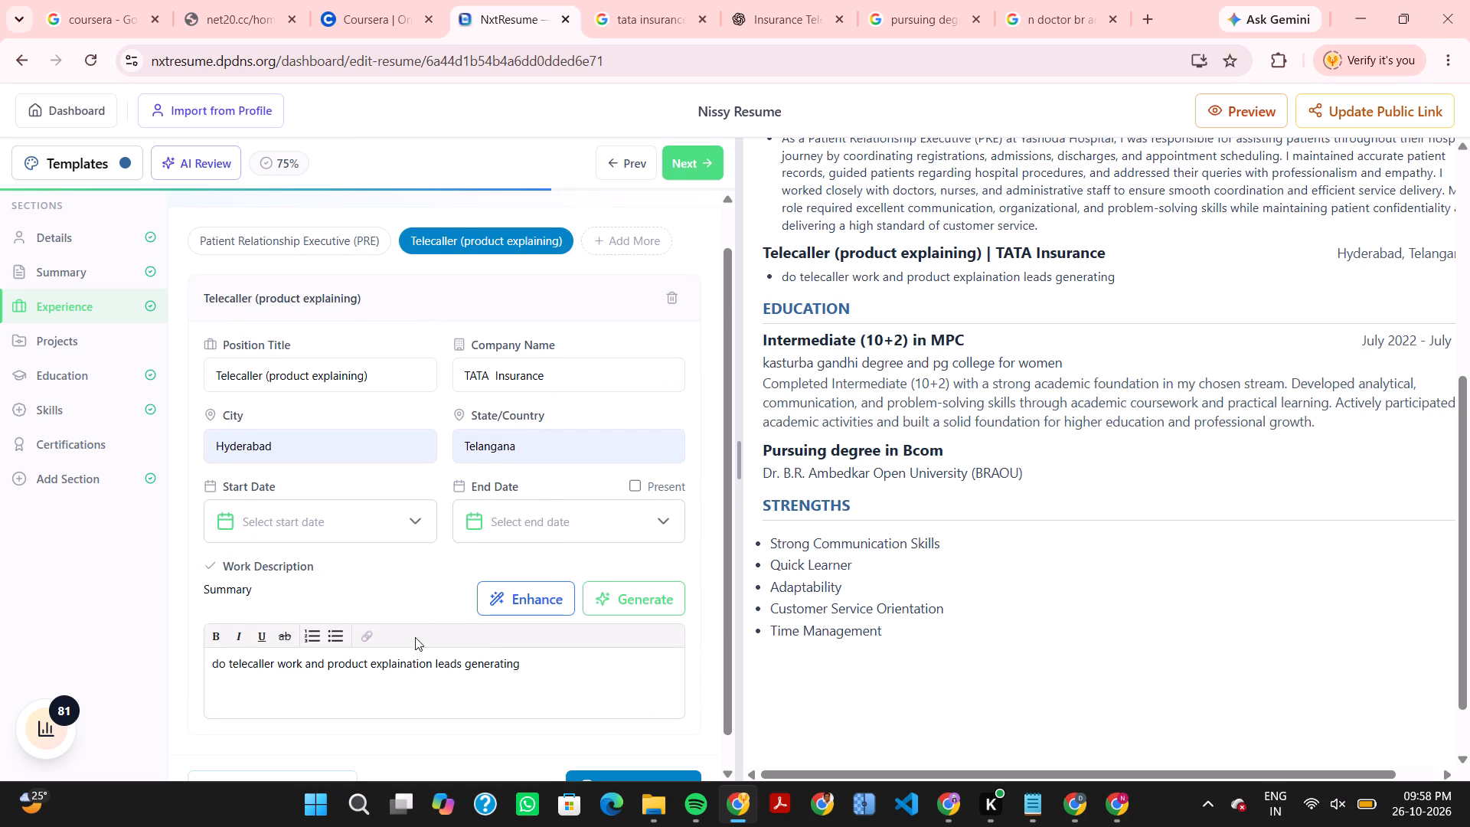
{"action": "left_click_drag", "start_coordinate": [540, 624], "coordinate": [168, 598]}
{"action": "key", "text": "ctrl+v"}
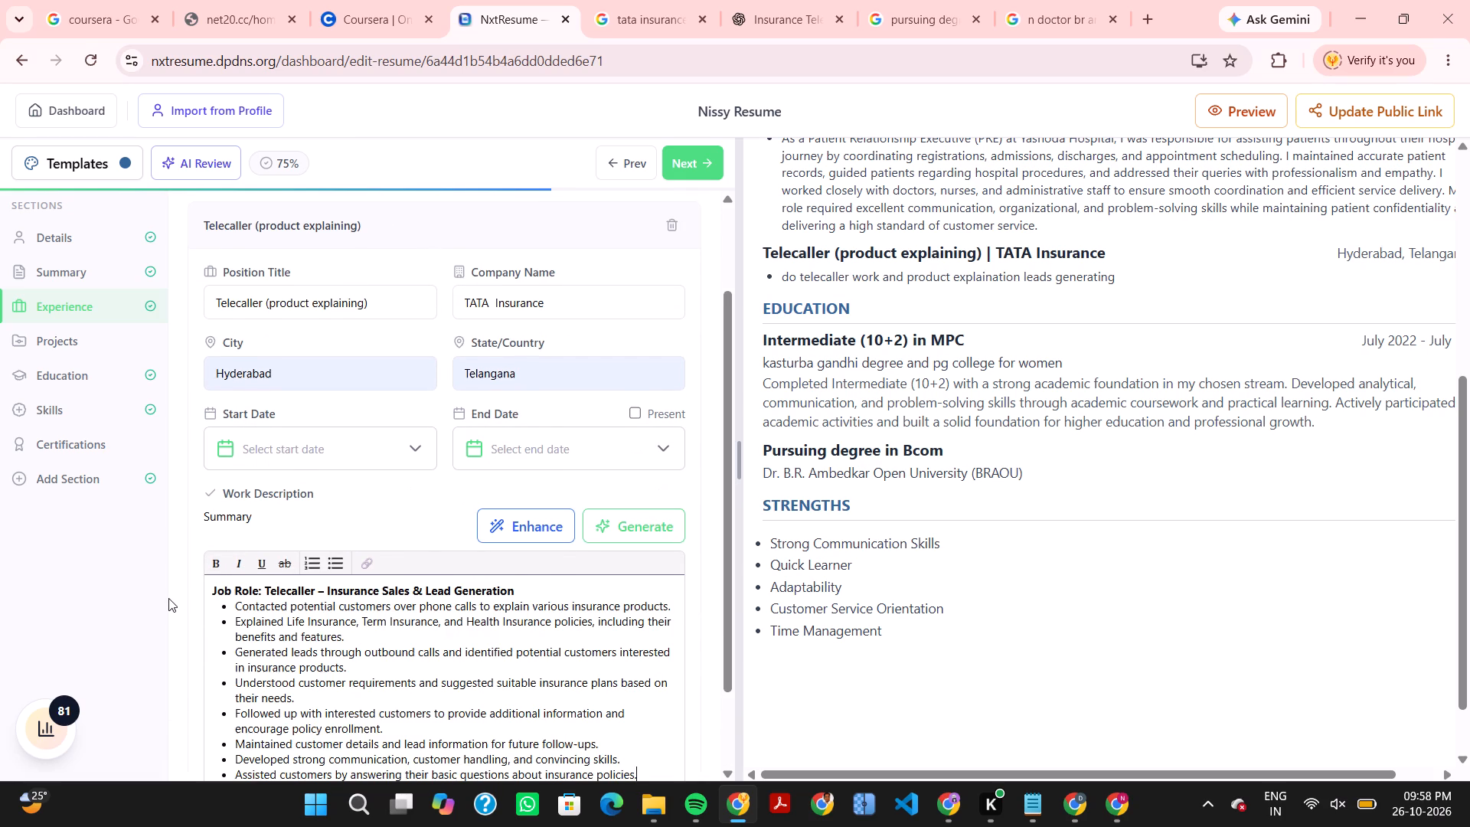
Review the pasted Telecaller description and the layout of the skills, experience and education sections in the resume preview.
{"action": "scroll", "coordinate": [423, 690], "scroll_direction": "down", "scroll_amount": 5}
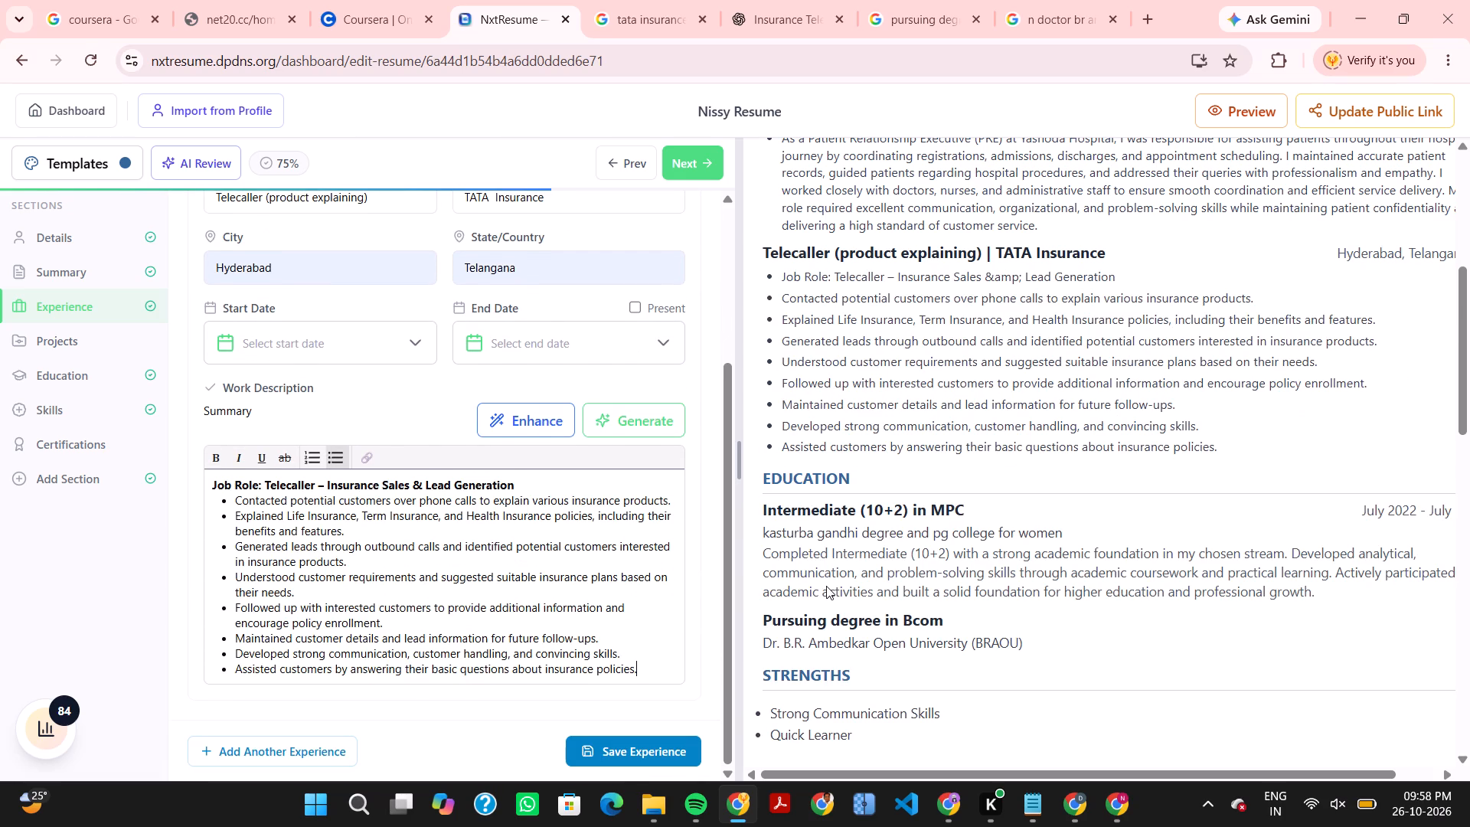
{"action": "scroll", "coordinate": [826, 586], "scroll_direction": "up", "scroll_amount": 3}
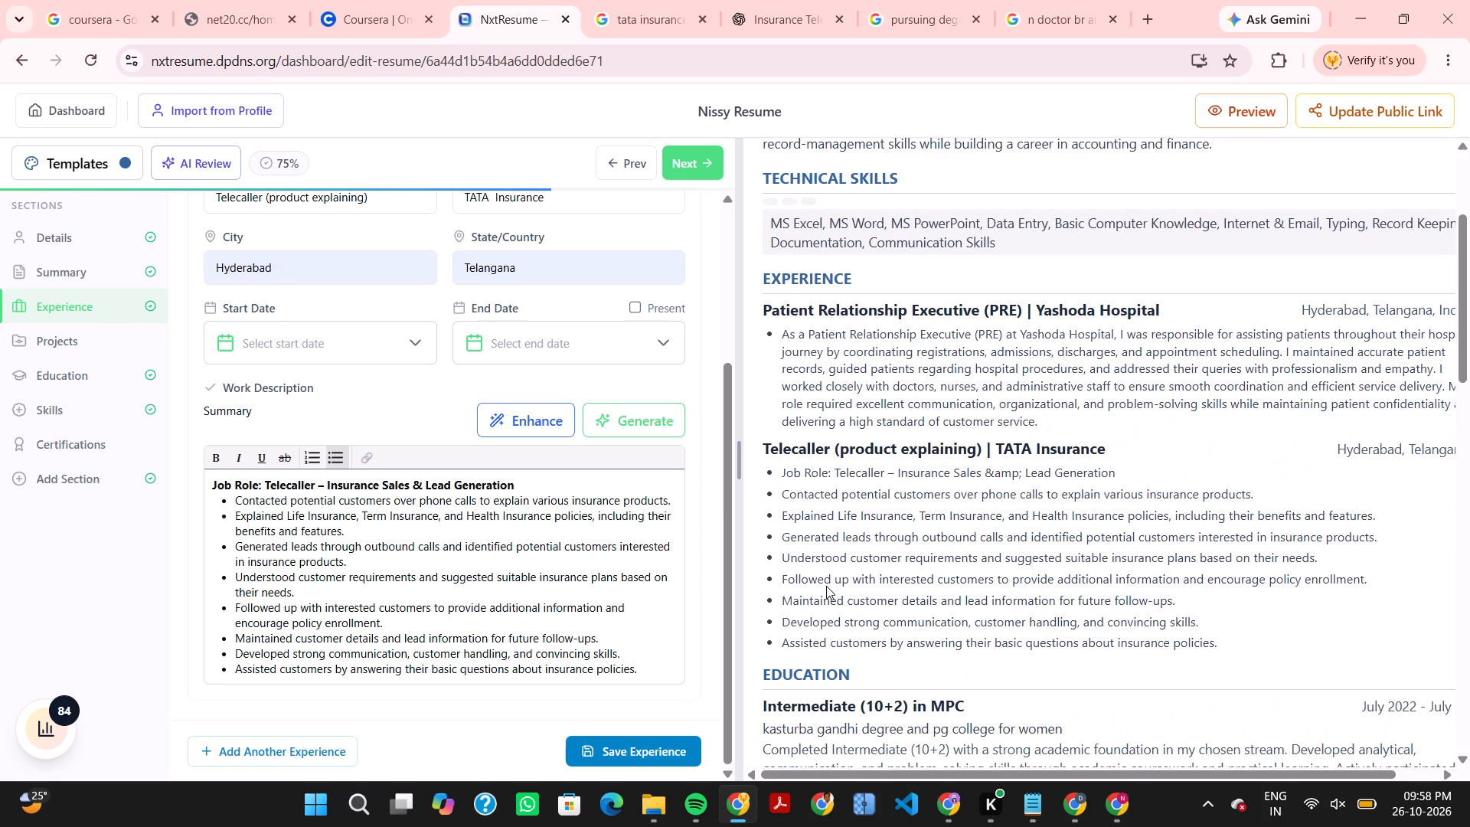
{"action": "scroll", "coordinate": [826, 586], "scroll_direction": "up", "scroll_amount": 1}
{"action": "scroll", "coordinate": [1113, 430], "scroll_direction": "left", "scroll_amount": 1}
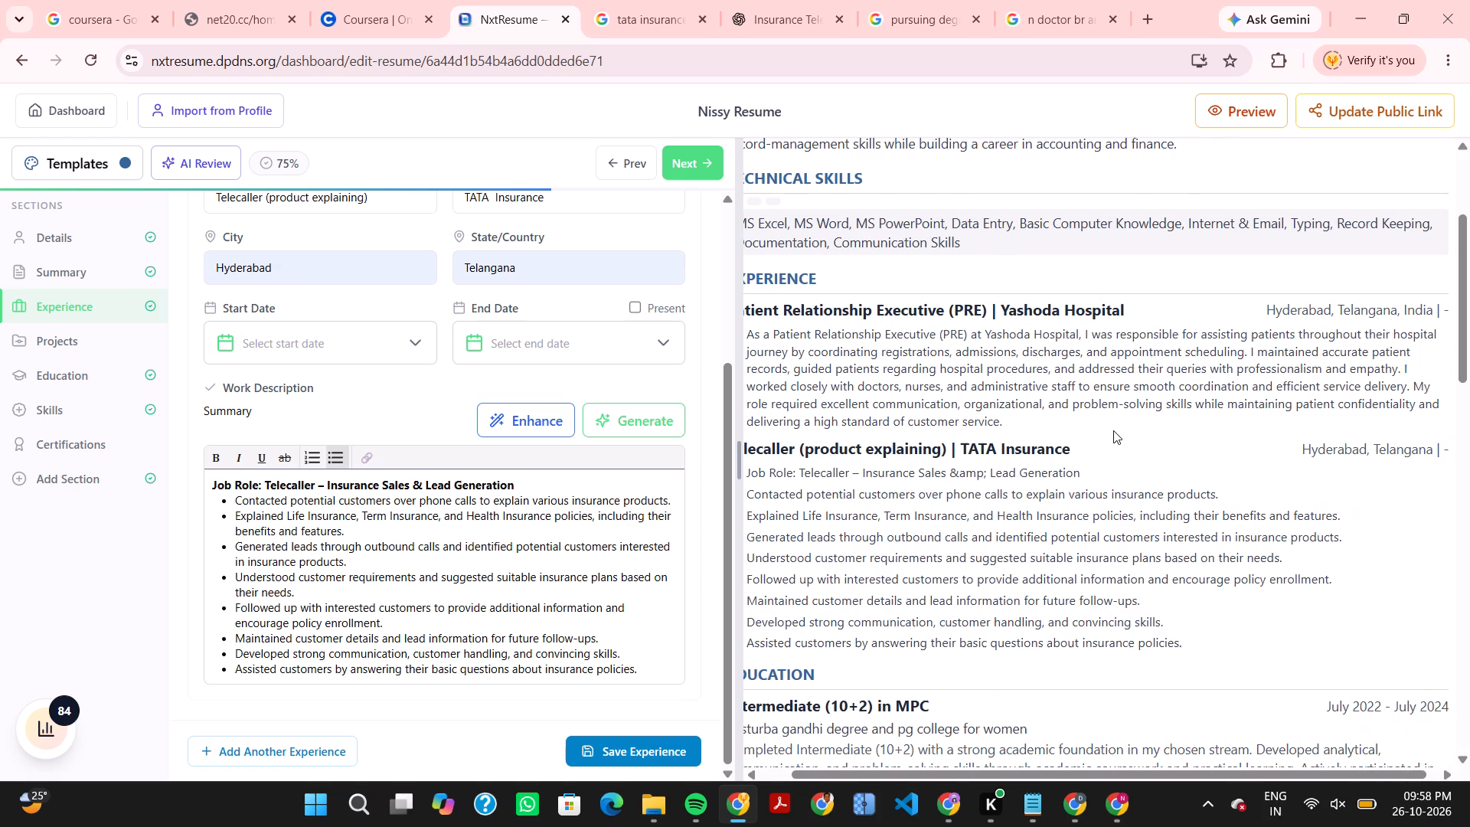
{"action": "scroll", "coordinate": [1113, 430], "scroll_direction": "left", "scroll_amount": 2}
{"action": "scroll", "coordinate": [1113, 430], "scroll_direction": "right", "scroll_amount": 1}
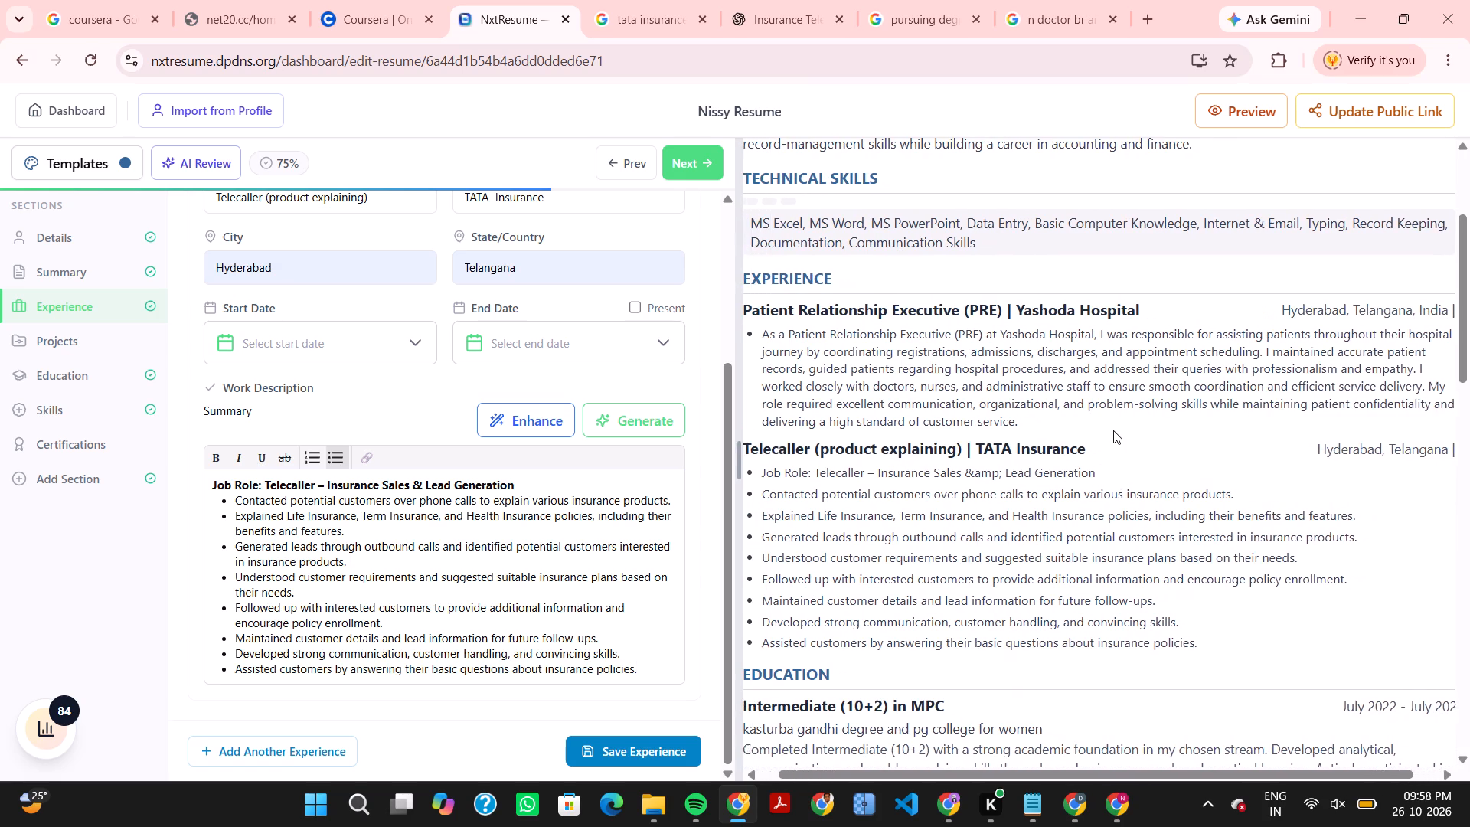
{"action": "scroll", "coordinate": [1113, 430], "scroll_direction": "right", "scroll_amount": 3}
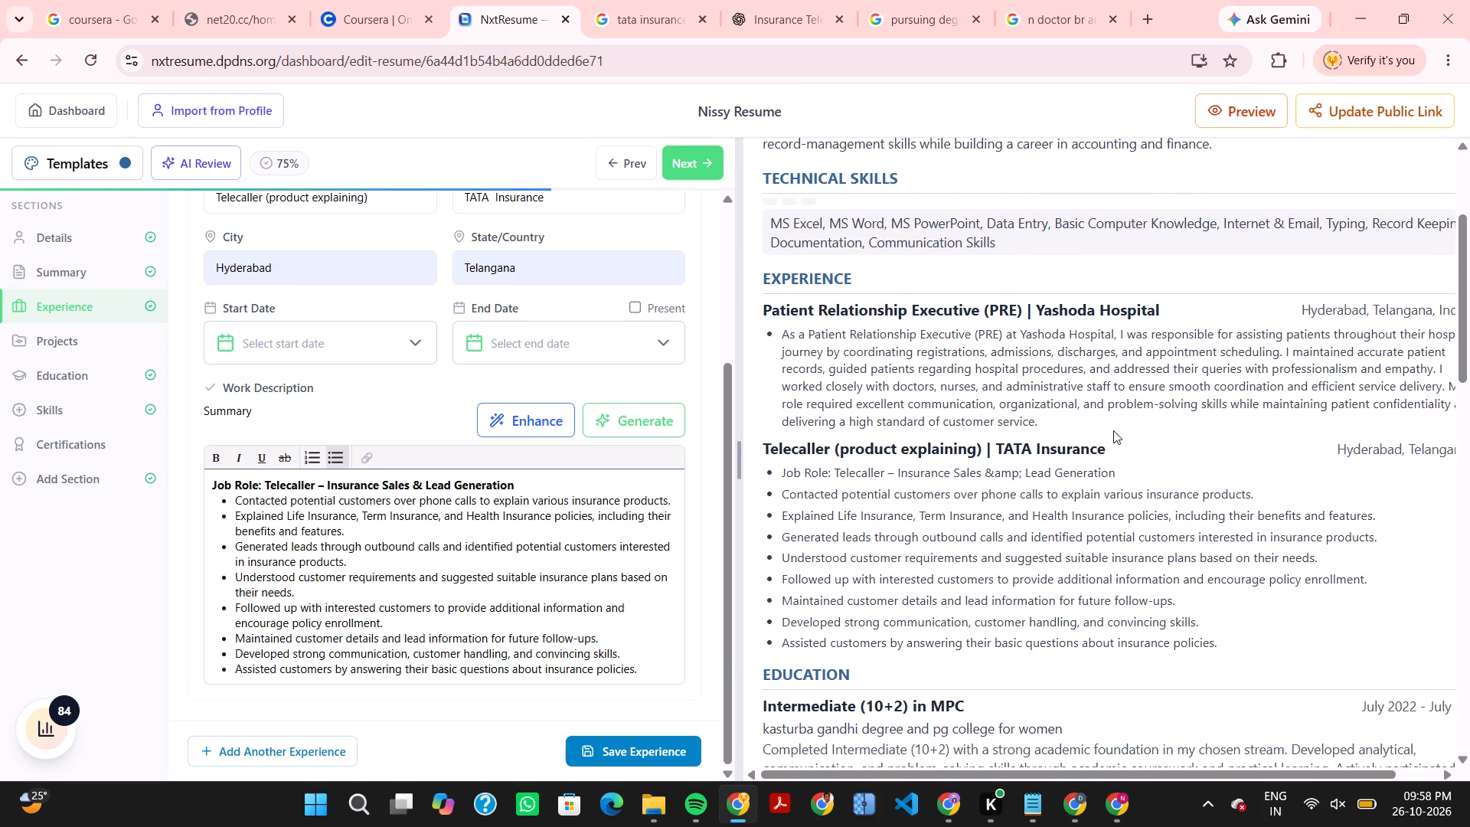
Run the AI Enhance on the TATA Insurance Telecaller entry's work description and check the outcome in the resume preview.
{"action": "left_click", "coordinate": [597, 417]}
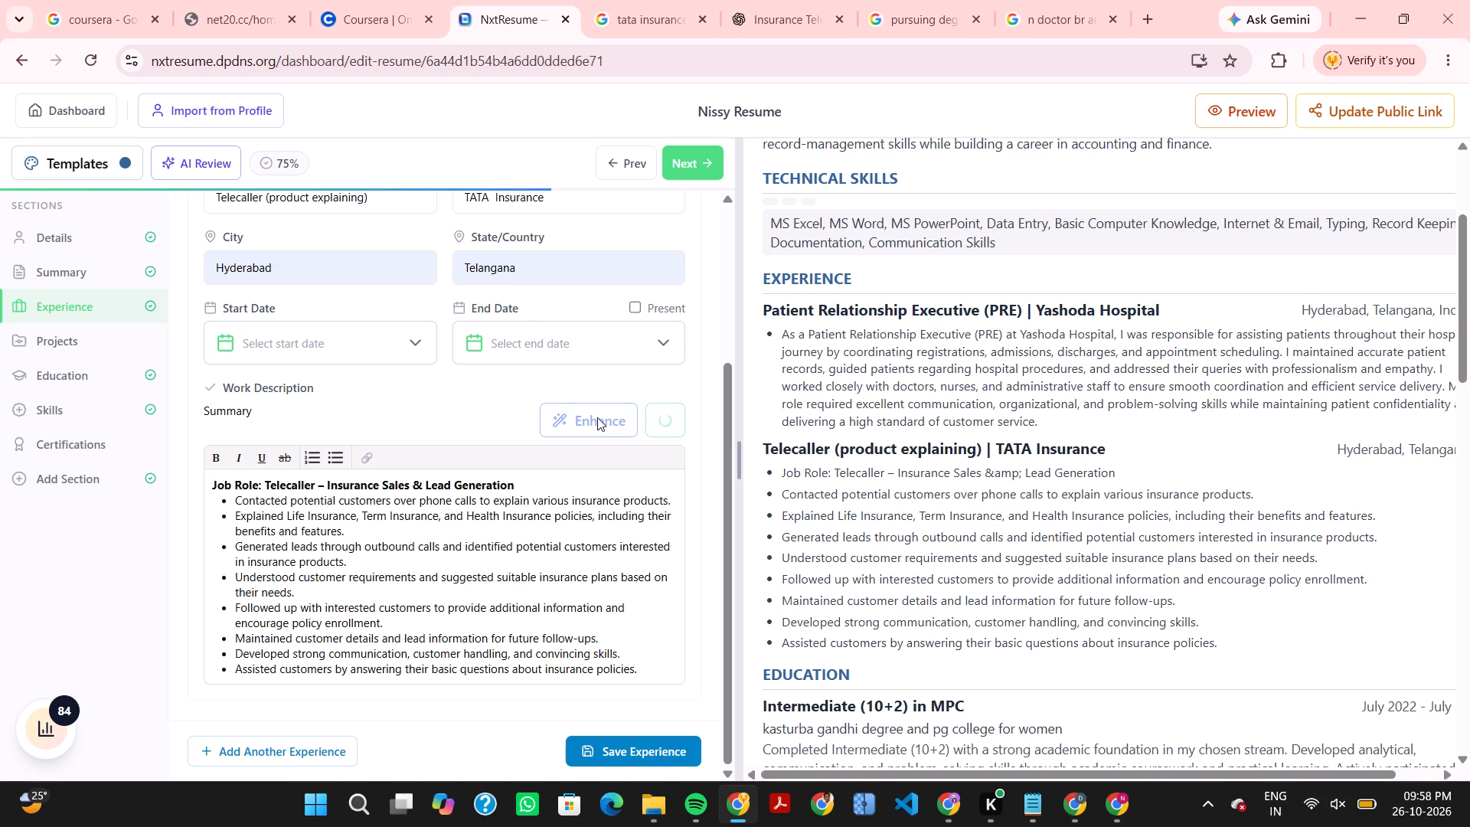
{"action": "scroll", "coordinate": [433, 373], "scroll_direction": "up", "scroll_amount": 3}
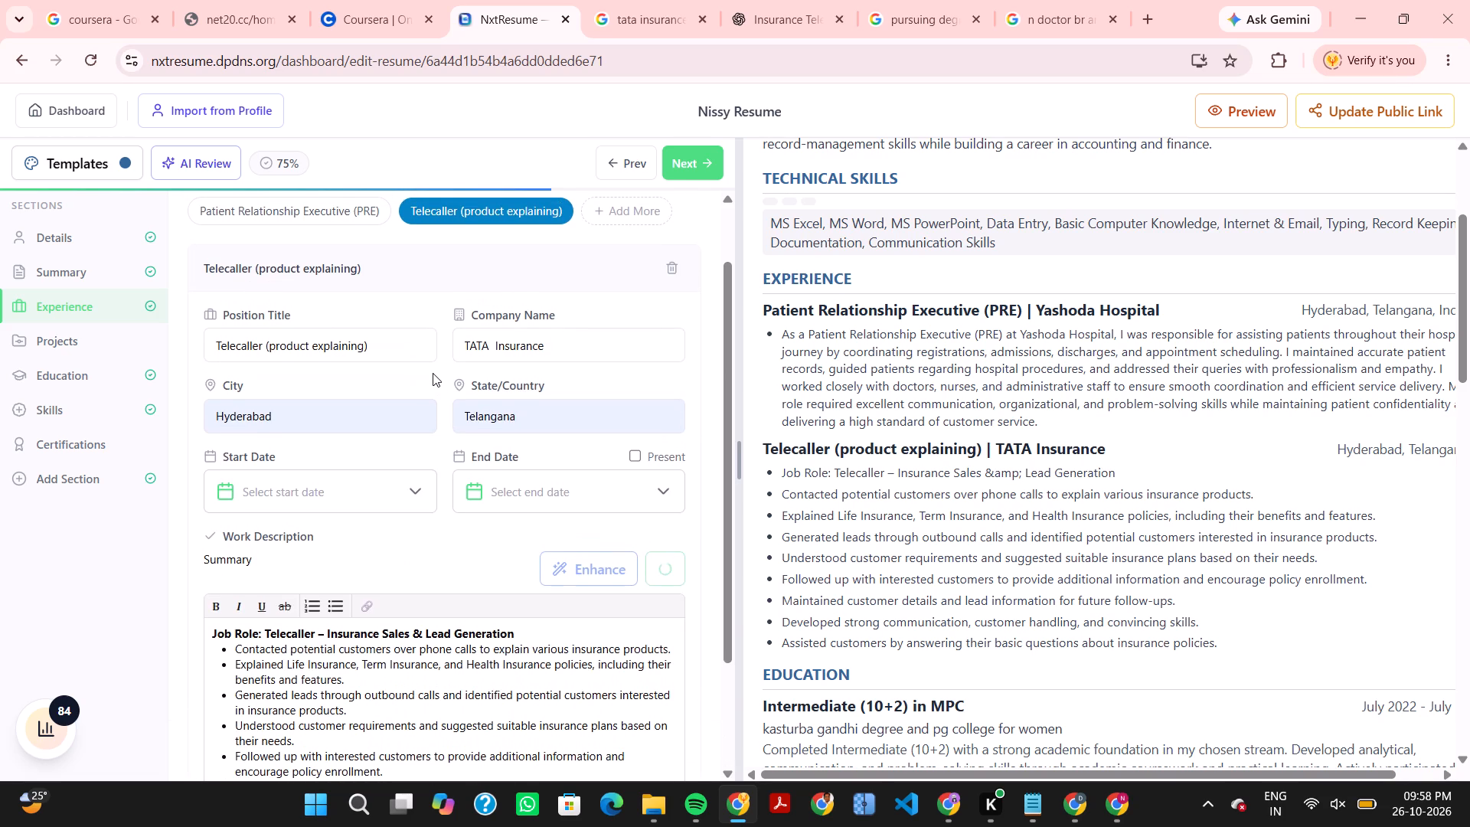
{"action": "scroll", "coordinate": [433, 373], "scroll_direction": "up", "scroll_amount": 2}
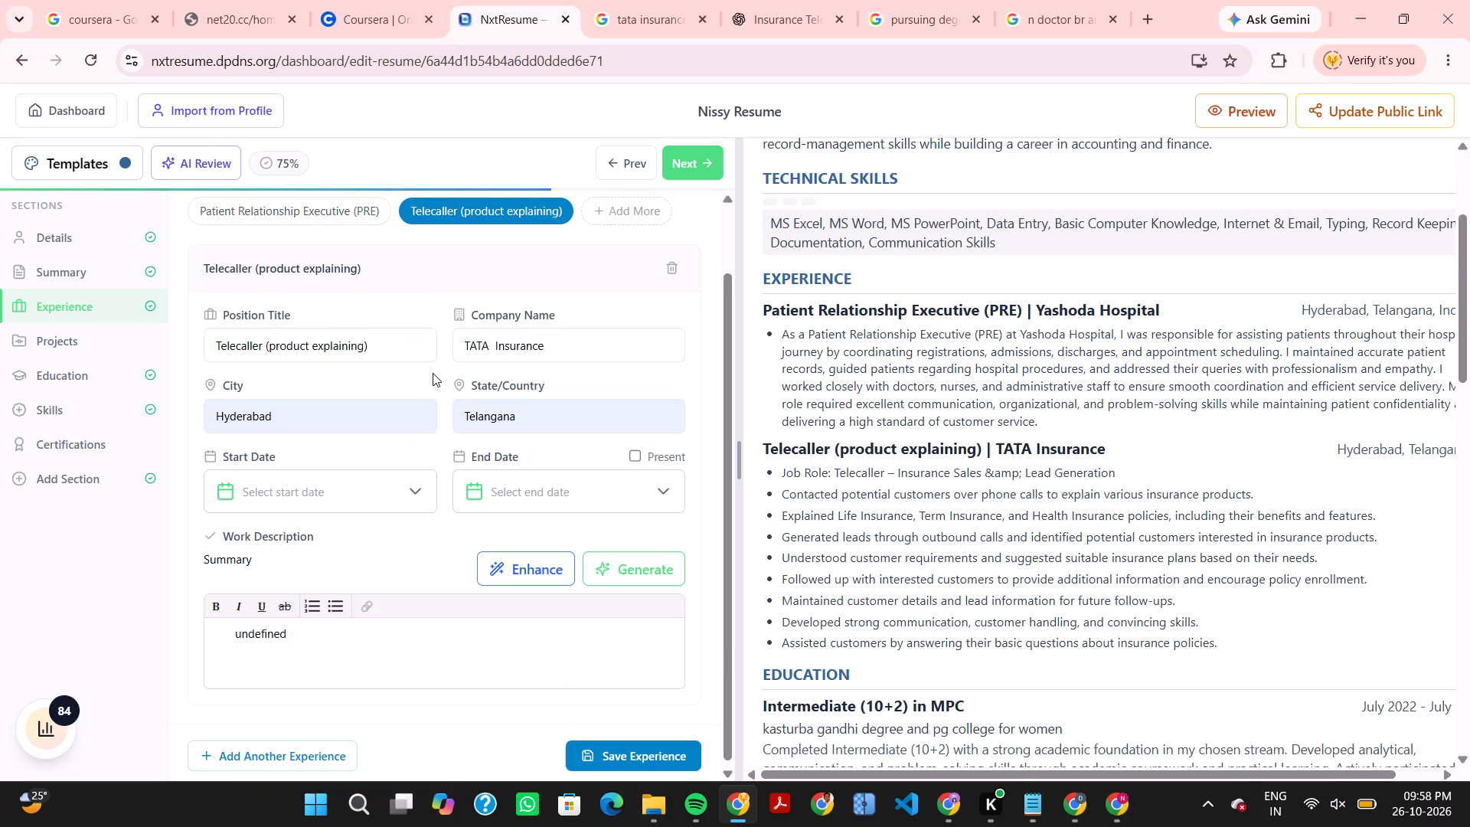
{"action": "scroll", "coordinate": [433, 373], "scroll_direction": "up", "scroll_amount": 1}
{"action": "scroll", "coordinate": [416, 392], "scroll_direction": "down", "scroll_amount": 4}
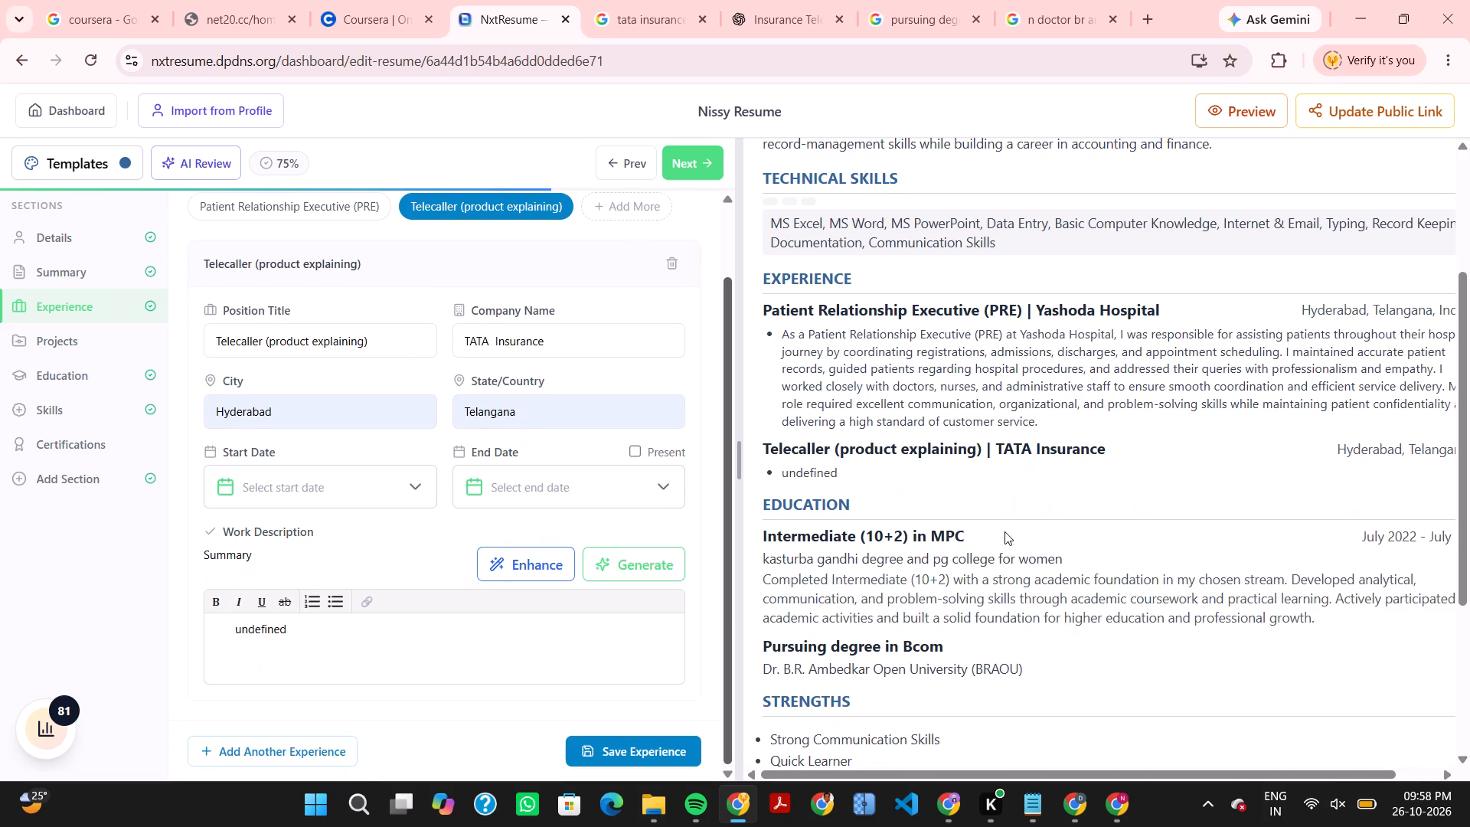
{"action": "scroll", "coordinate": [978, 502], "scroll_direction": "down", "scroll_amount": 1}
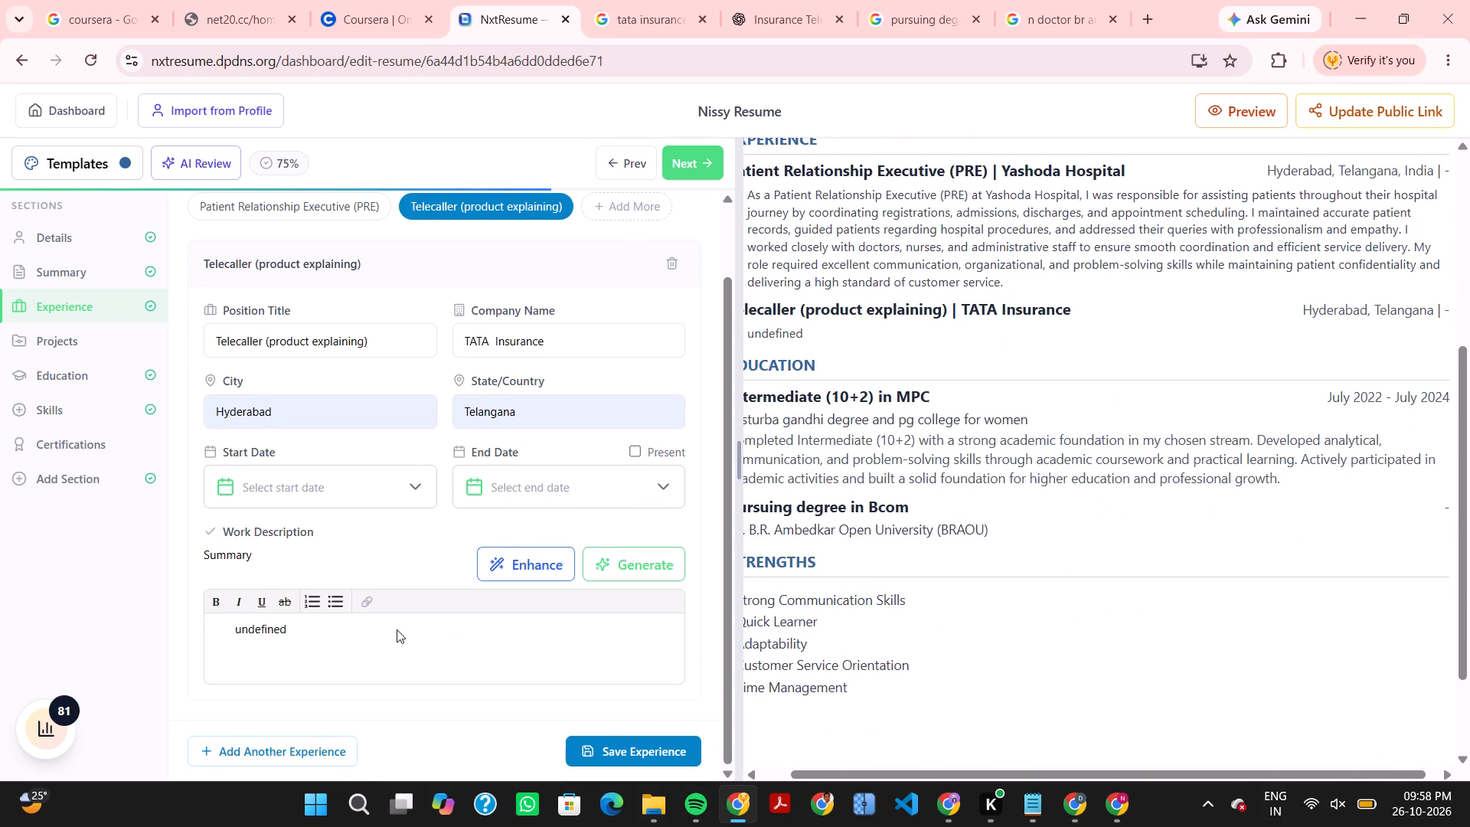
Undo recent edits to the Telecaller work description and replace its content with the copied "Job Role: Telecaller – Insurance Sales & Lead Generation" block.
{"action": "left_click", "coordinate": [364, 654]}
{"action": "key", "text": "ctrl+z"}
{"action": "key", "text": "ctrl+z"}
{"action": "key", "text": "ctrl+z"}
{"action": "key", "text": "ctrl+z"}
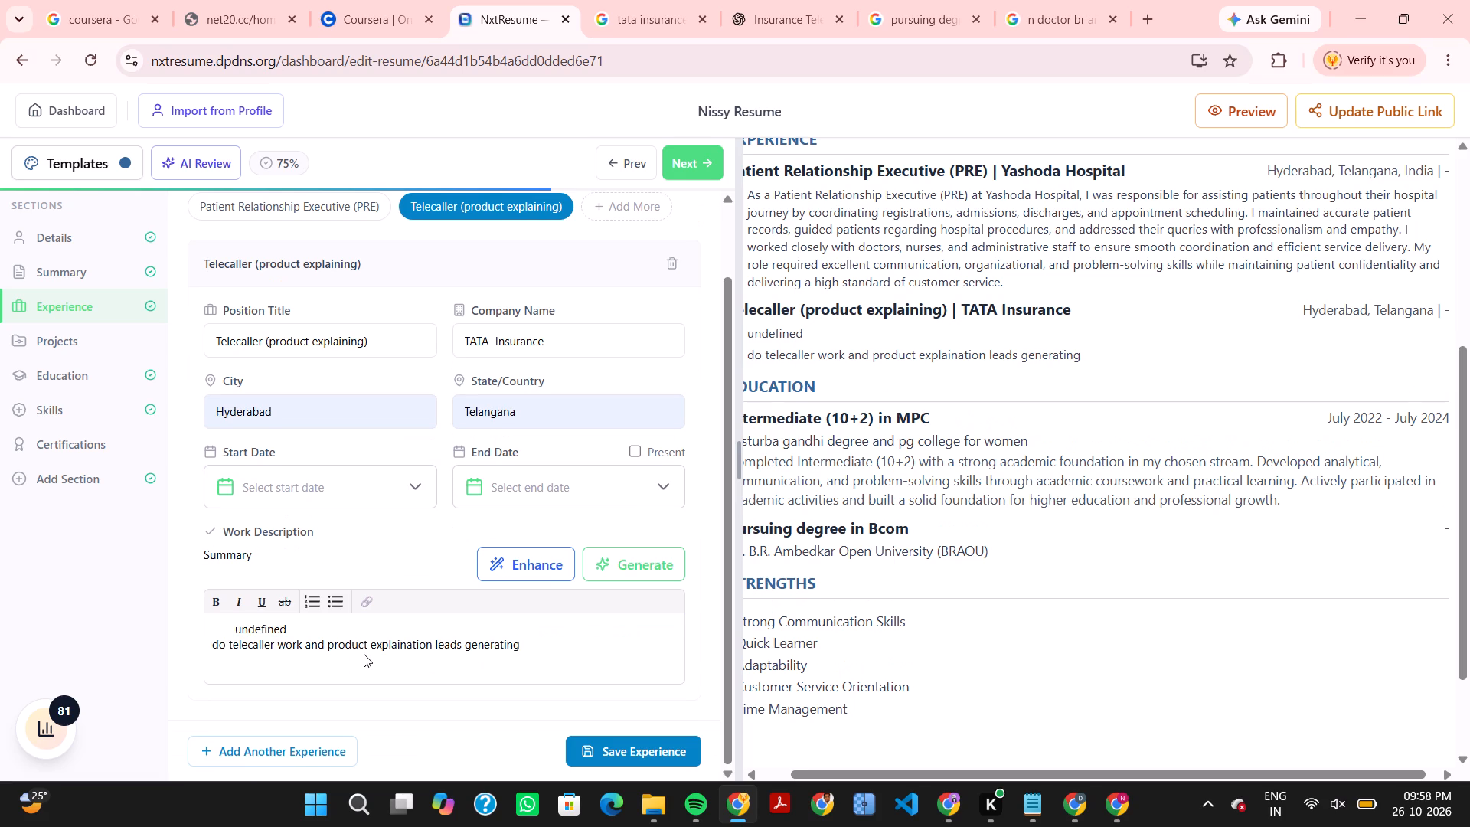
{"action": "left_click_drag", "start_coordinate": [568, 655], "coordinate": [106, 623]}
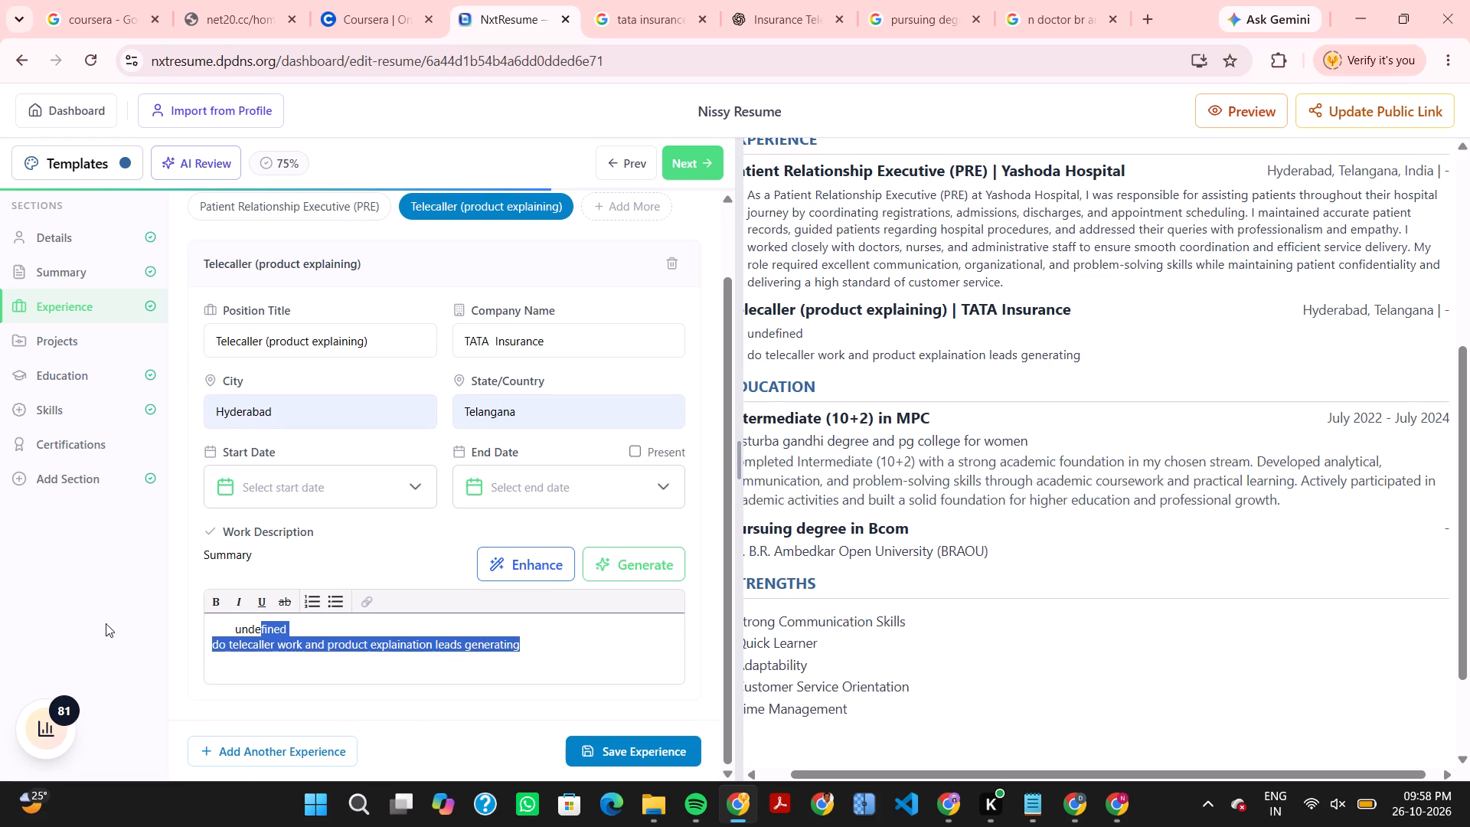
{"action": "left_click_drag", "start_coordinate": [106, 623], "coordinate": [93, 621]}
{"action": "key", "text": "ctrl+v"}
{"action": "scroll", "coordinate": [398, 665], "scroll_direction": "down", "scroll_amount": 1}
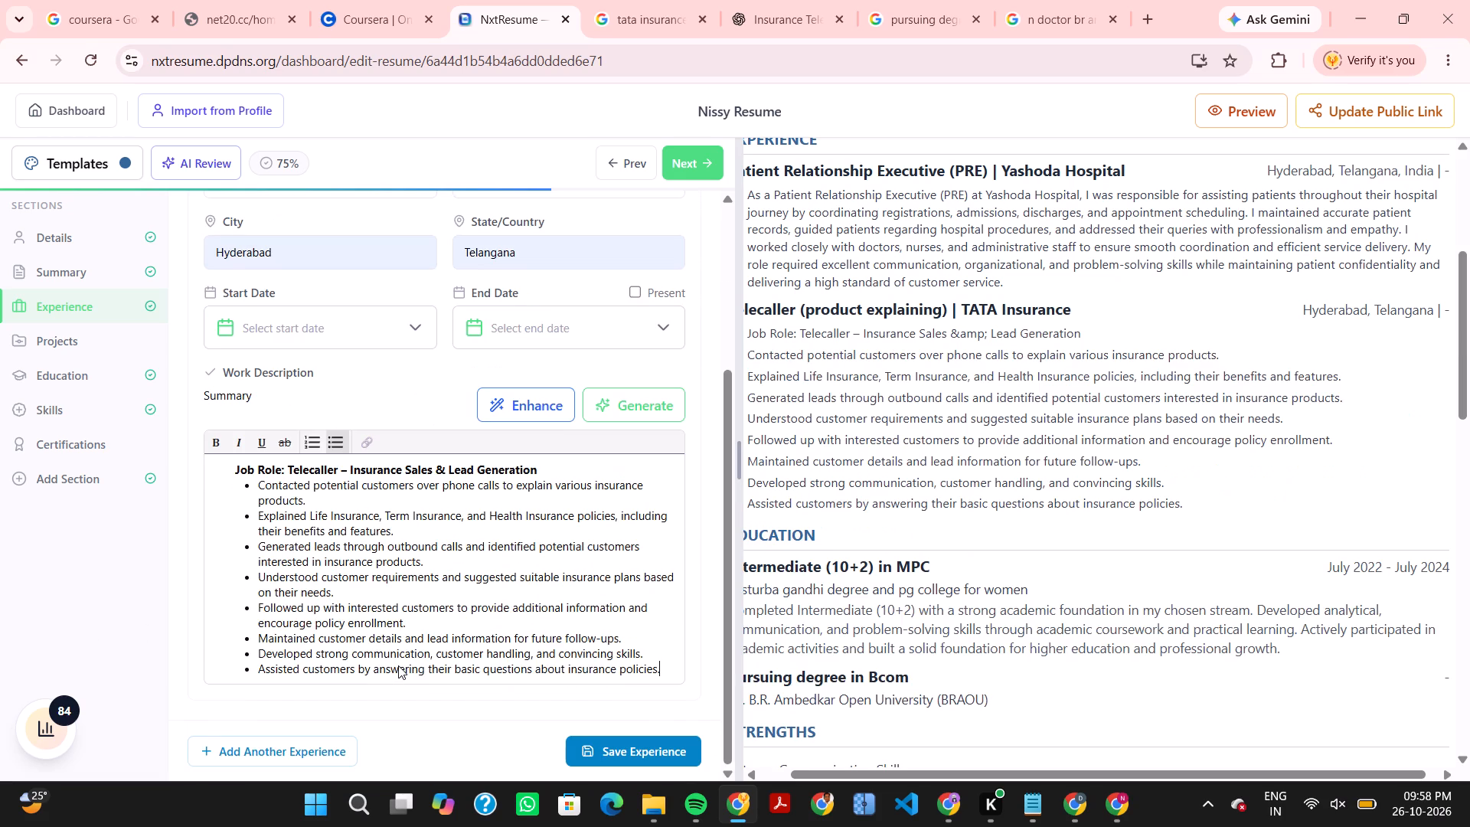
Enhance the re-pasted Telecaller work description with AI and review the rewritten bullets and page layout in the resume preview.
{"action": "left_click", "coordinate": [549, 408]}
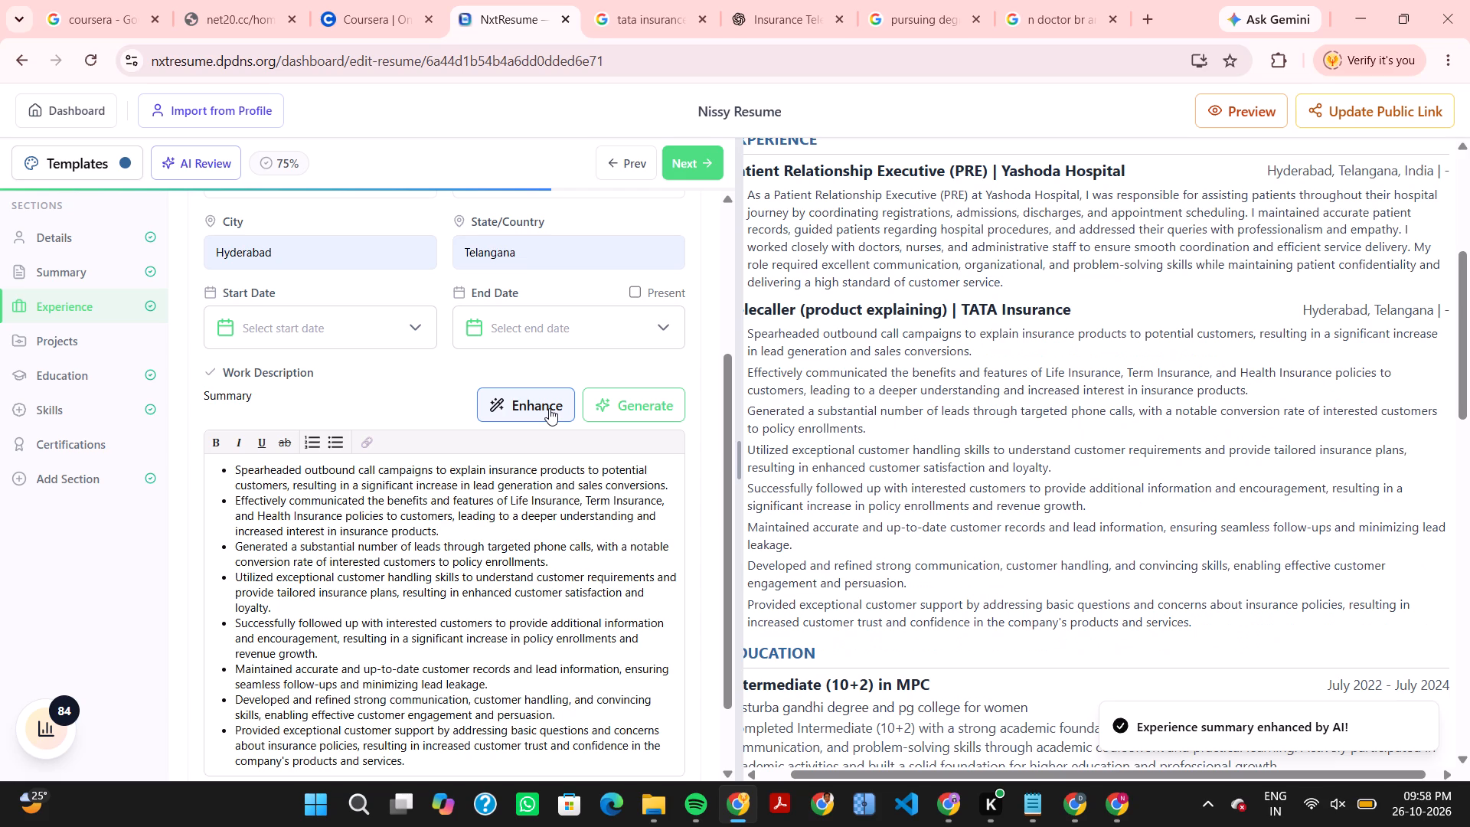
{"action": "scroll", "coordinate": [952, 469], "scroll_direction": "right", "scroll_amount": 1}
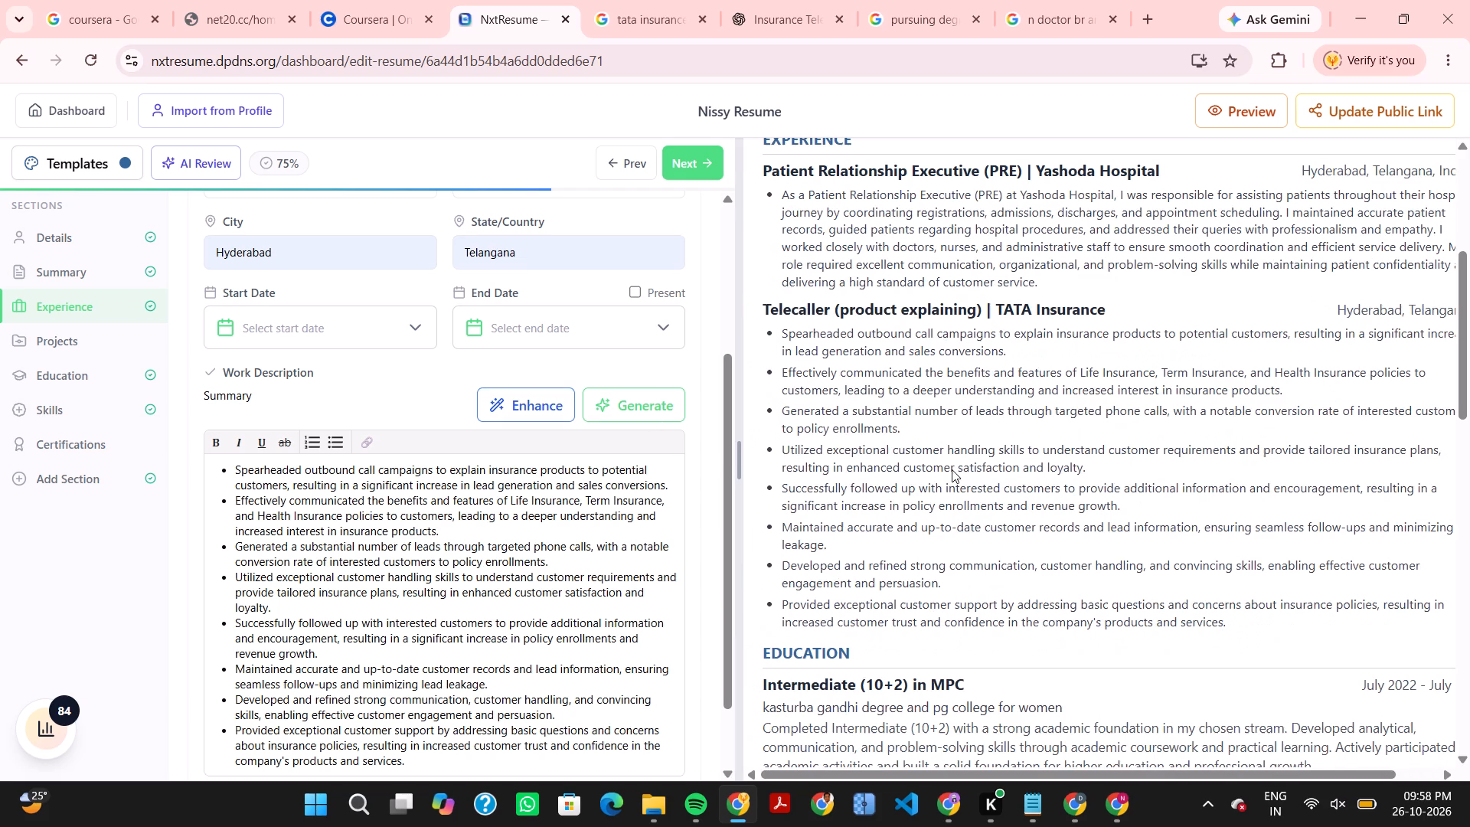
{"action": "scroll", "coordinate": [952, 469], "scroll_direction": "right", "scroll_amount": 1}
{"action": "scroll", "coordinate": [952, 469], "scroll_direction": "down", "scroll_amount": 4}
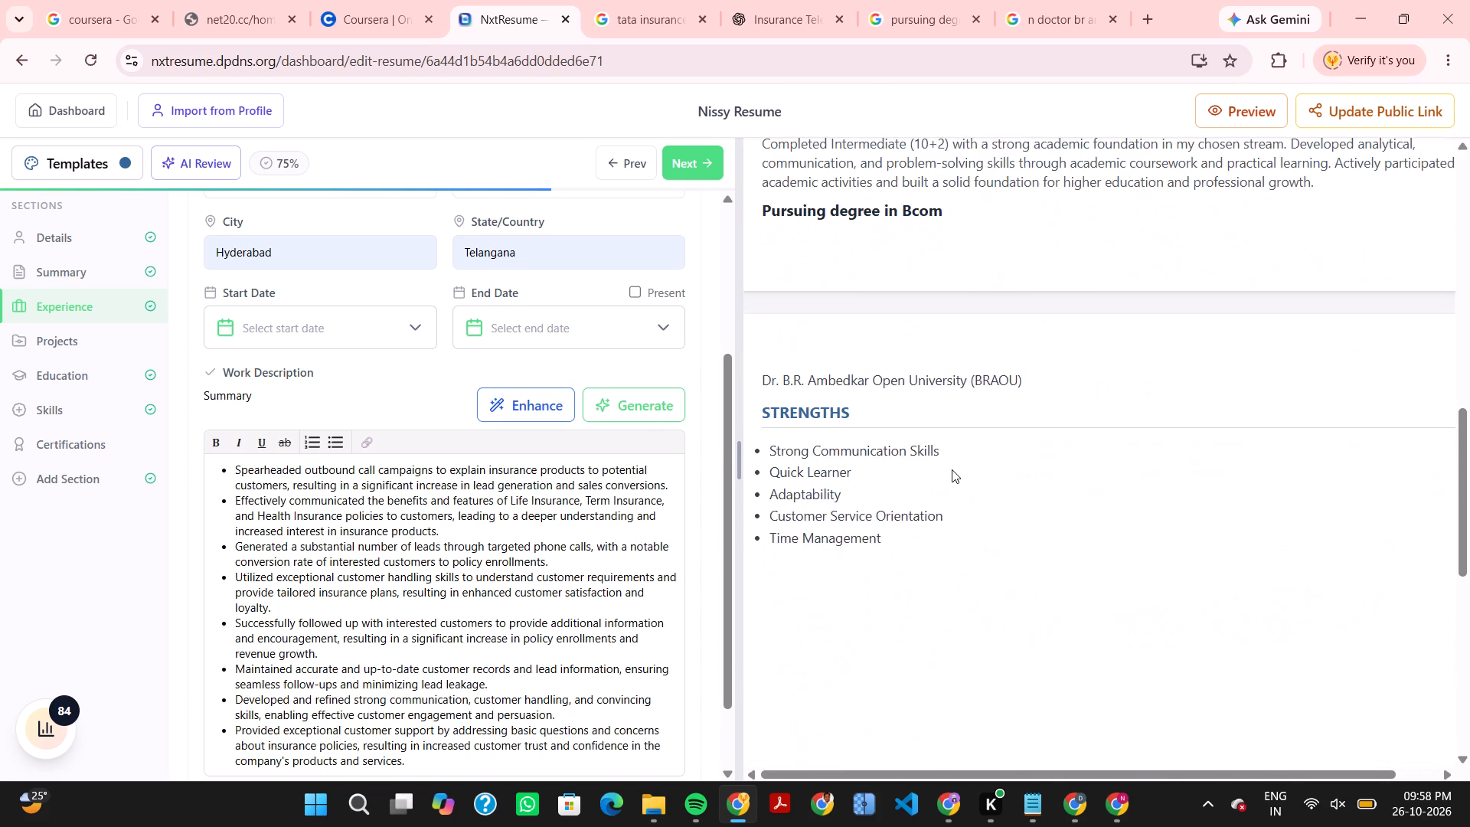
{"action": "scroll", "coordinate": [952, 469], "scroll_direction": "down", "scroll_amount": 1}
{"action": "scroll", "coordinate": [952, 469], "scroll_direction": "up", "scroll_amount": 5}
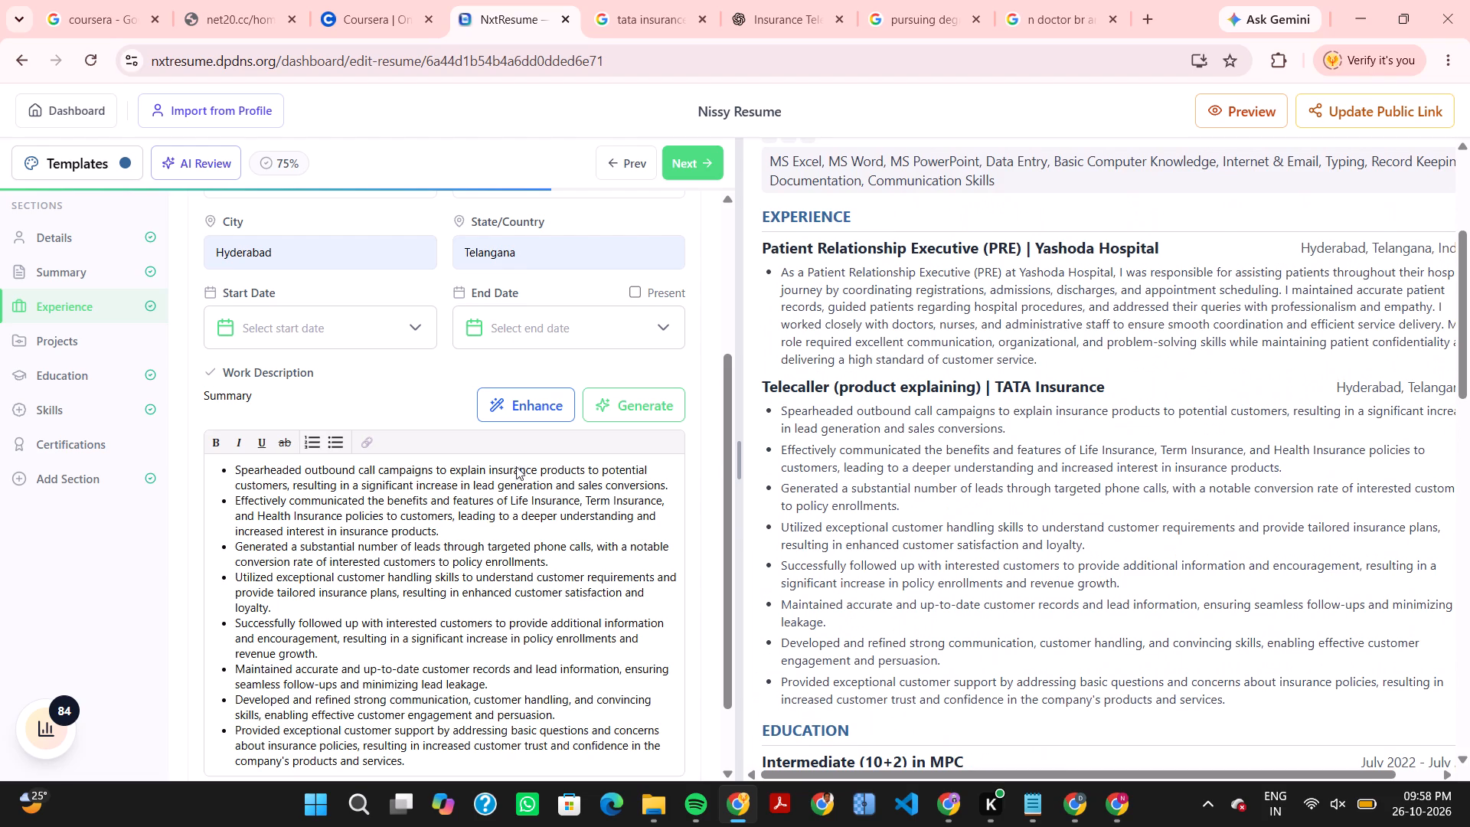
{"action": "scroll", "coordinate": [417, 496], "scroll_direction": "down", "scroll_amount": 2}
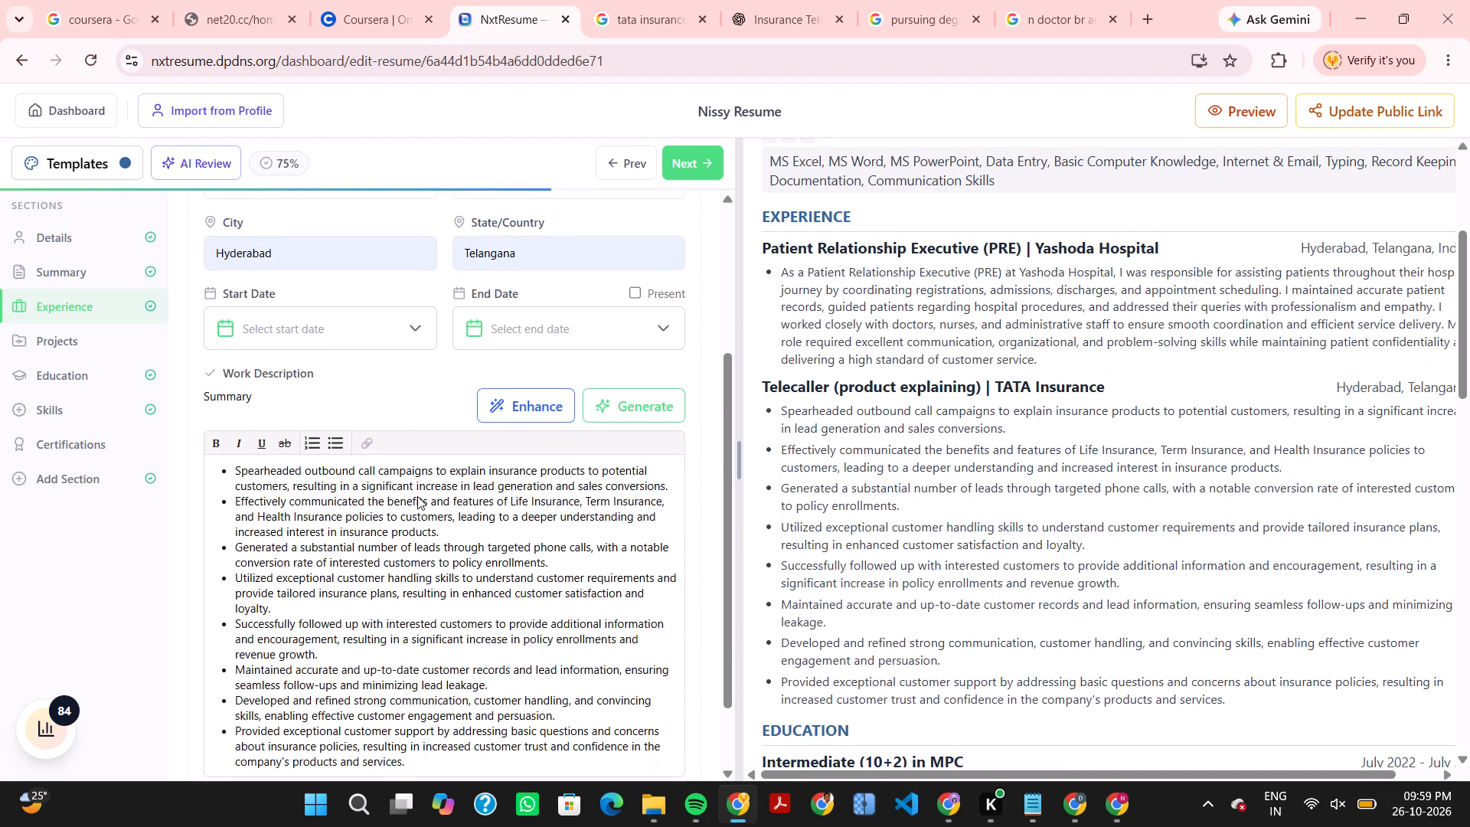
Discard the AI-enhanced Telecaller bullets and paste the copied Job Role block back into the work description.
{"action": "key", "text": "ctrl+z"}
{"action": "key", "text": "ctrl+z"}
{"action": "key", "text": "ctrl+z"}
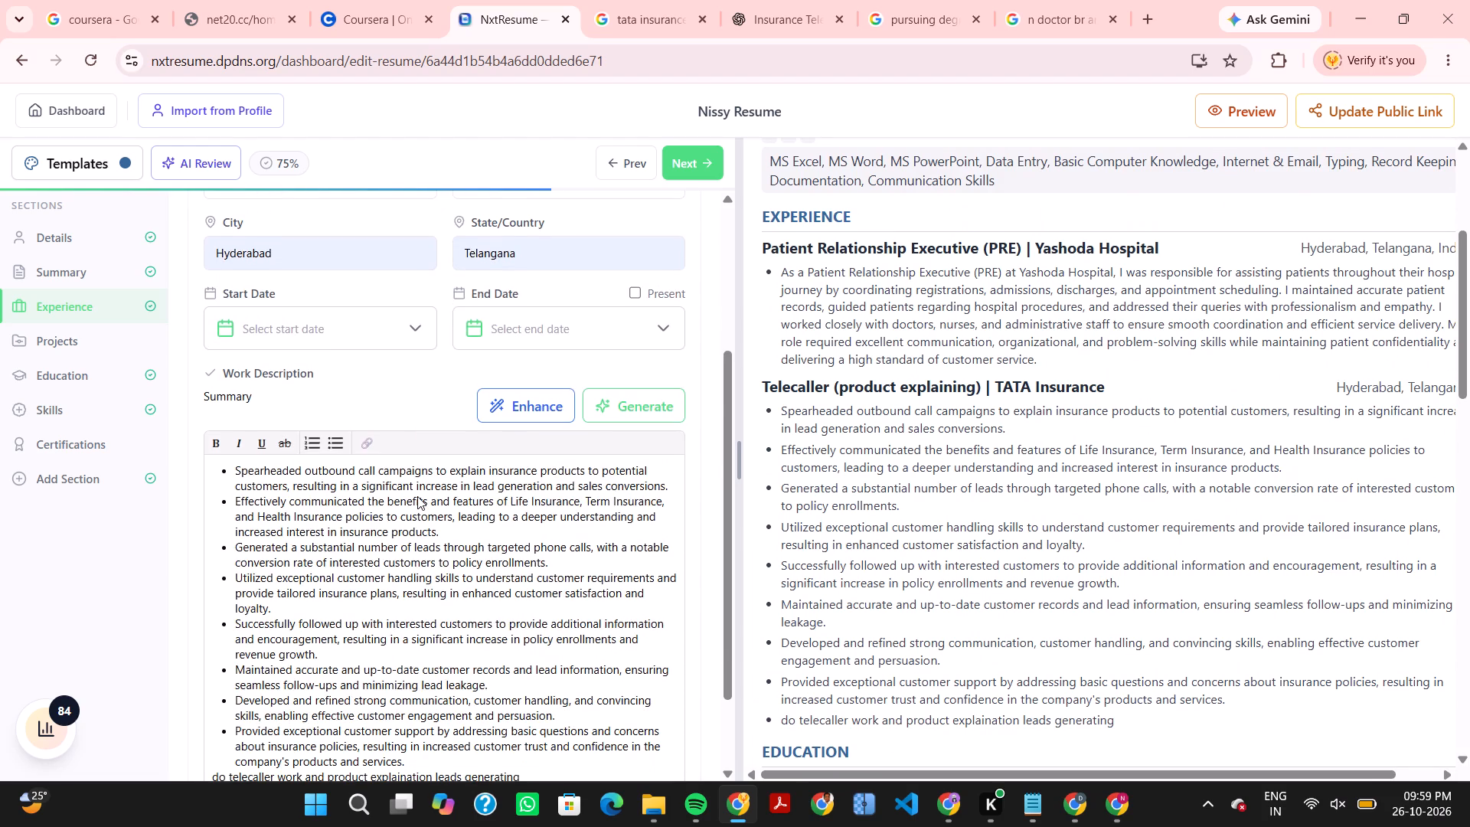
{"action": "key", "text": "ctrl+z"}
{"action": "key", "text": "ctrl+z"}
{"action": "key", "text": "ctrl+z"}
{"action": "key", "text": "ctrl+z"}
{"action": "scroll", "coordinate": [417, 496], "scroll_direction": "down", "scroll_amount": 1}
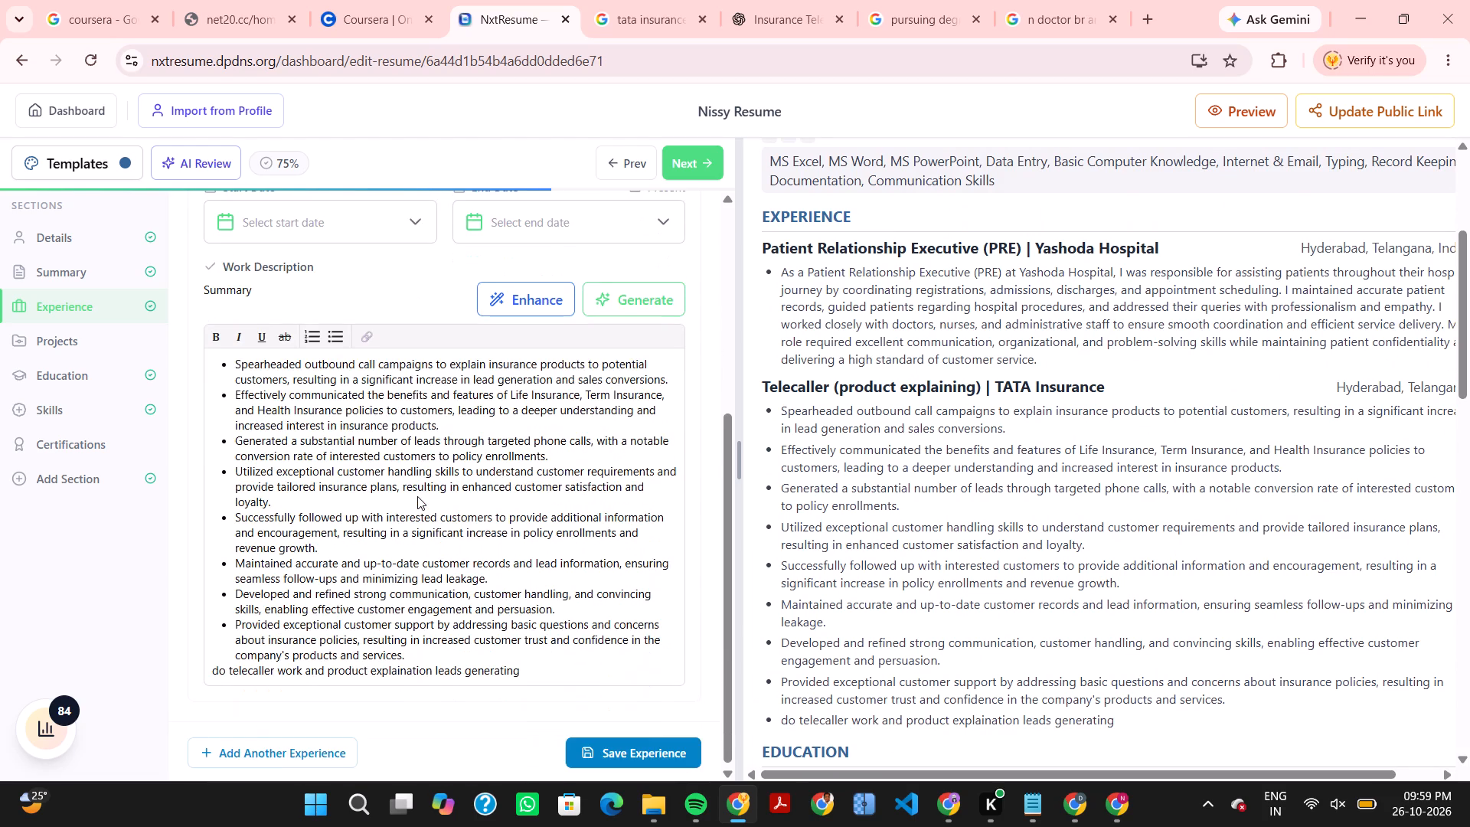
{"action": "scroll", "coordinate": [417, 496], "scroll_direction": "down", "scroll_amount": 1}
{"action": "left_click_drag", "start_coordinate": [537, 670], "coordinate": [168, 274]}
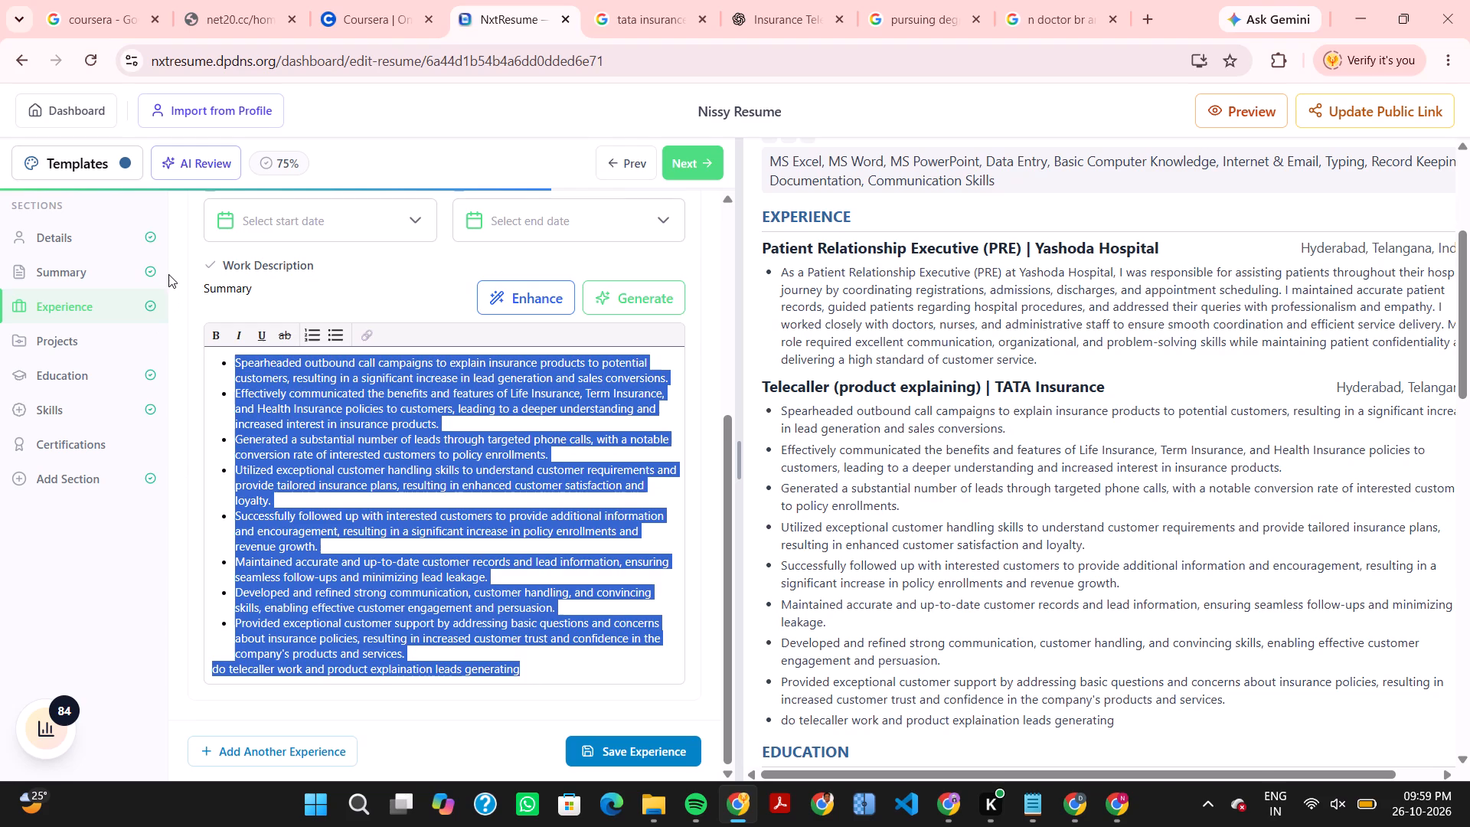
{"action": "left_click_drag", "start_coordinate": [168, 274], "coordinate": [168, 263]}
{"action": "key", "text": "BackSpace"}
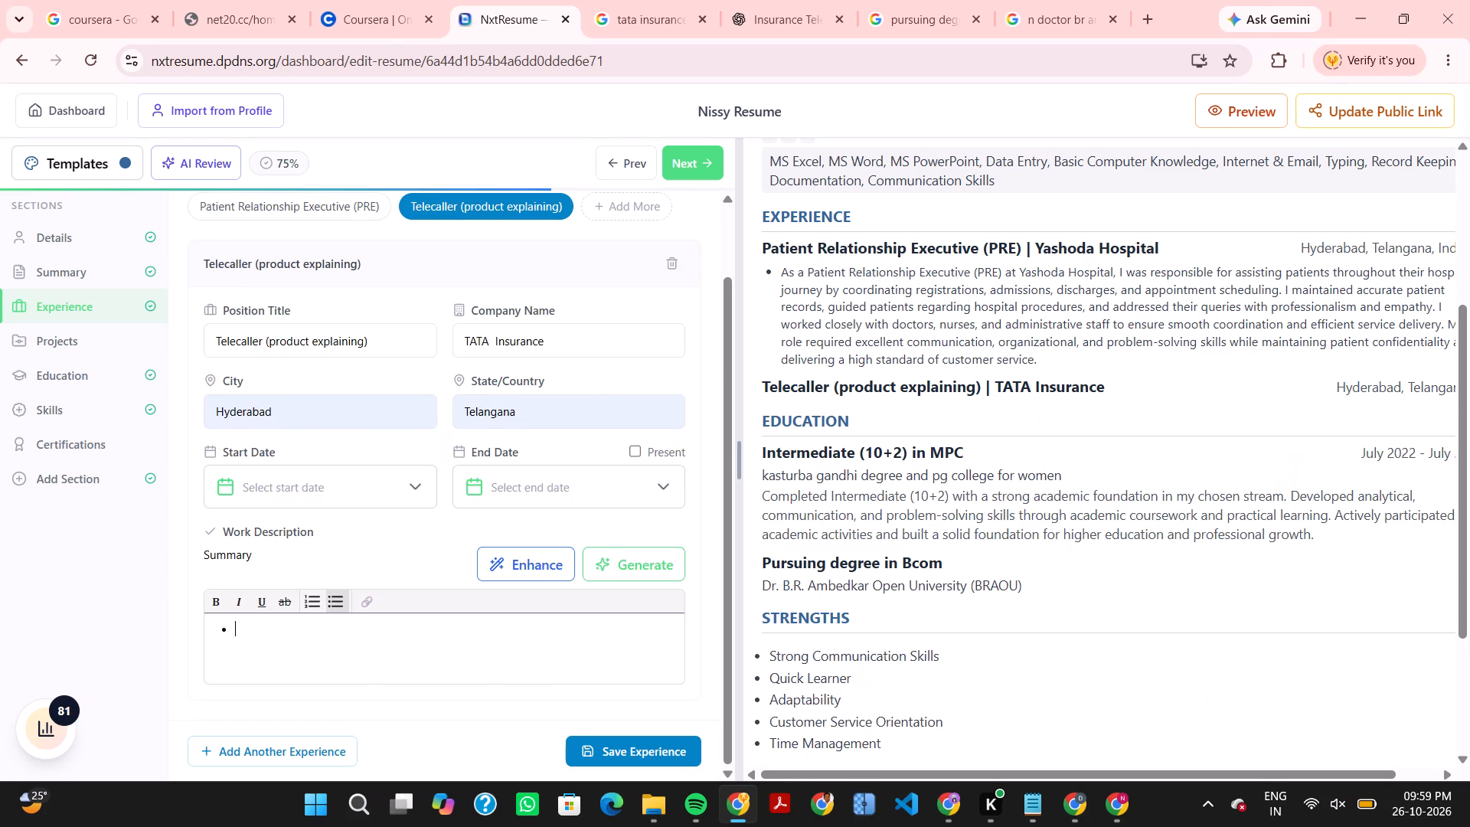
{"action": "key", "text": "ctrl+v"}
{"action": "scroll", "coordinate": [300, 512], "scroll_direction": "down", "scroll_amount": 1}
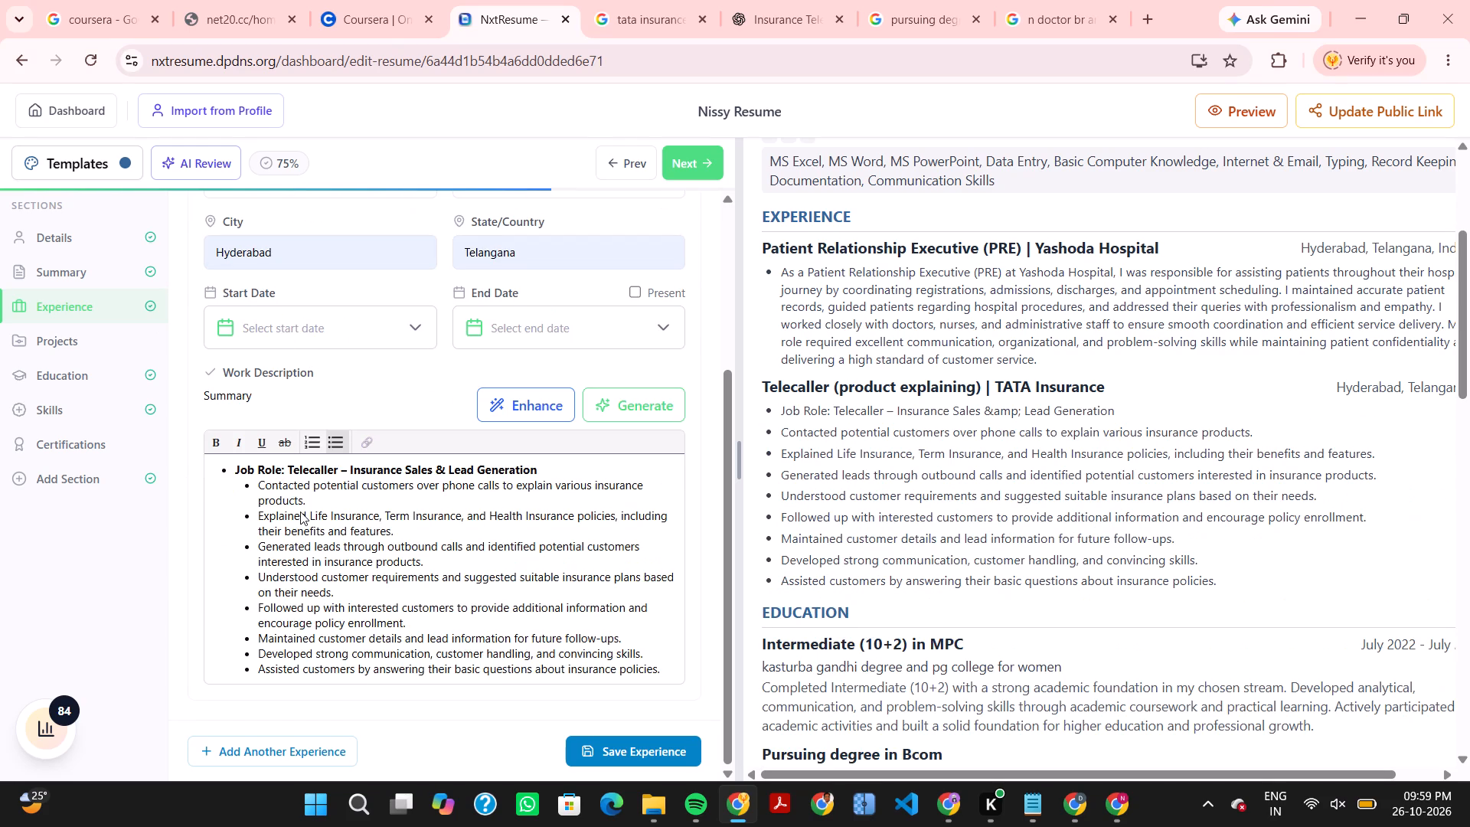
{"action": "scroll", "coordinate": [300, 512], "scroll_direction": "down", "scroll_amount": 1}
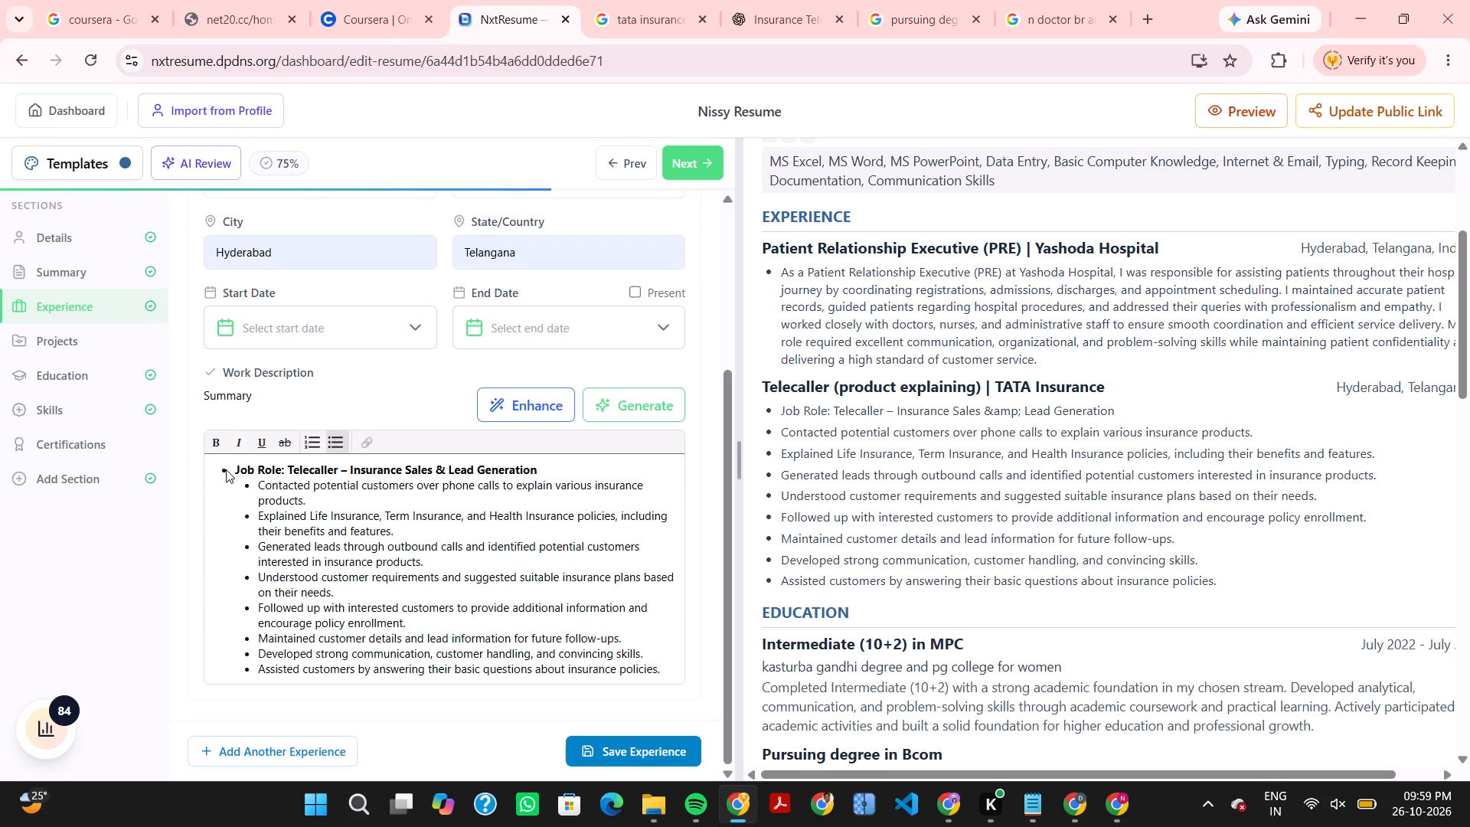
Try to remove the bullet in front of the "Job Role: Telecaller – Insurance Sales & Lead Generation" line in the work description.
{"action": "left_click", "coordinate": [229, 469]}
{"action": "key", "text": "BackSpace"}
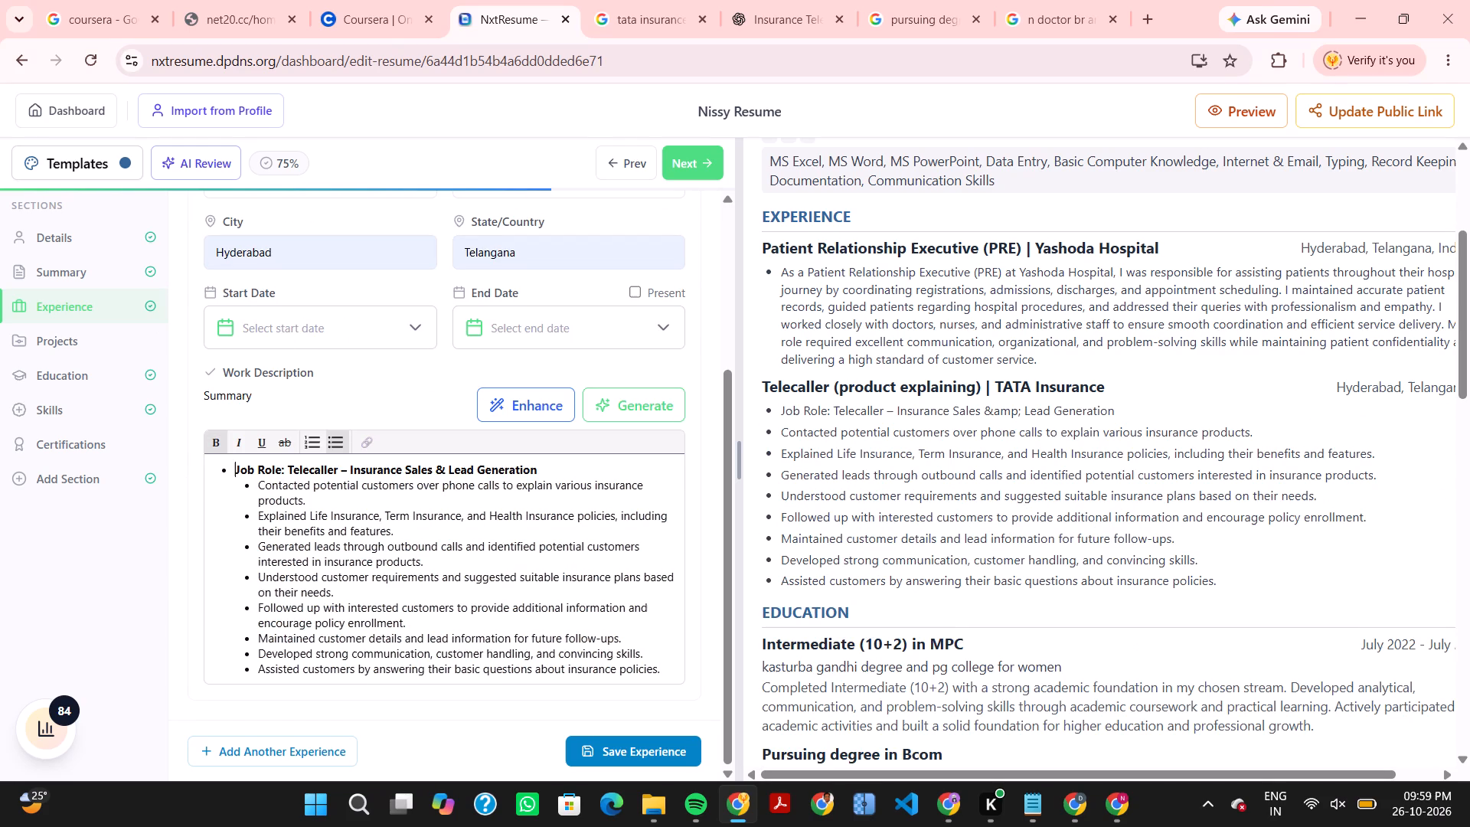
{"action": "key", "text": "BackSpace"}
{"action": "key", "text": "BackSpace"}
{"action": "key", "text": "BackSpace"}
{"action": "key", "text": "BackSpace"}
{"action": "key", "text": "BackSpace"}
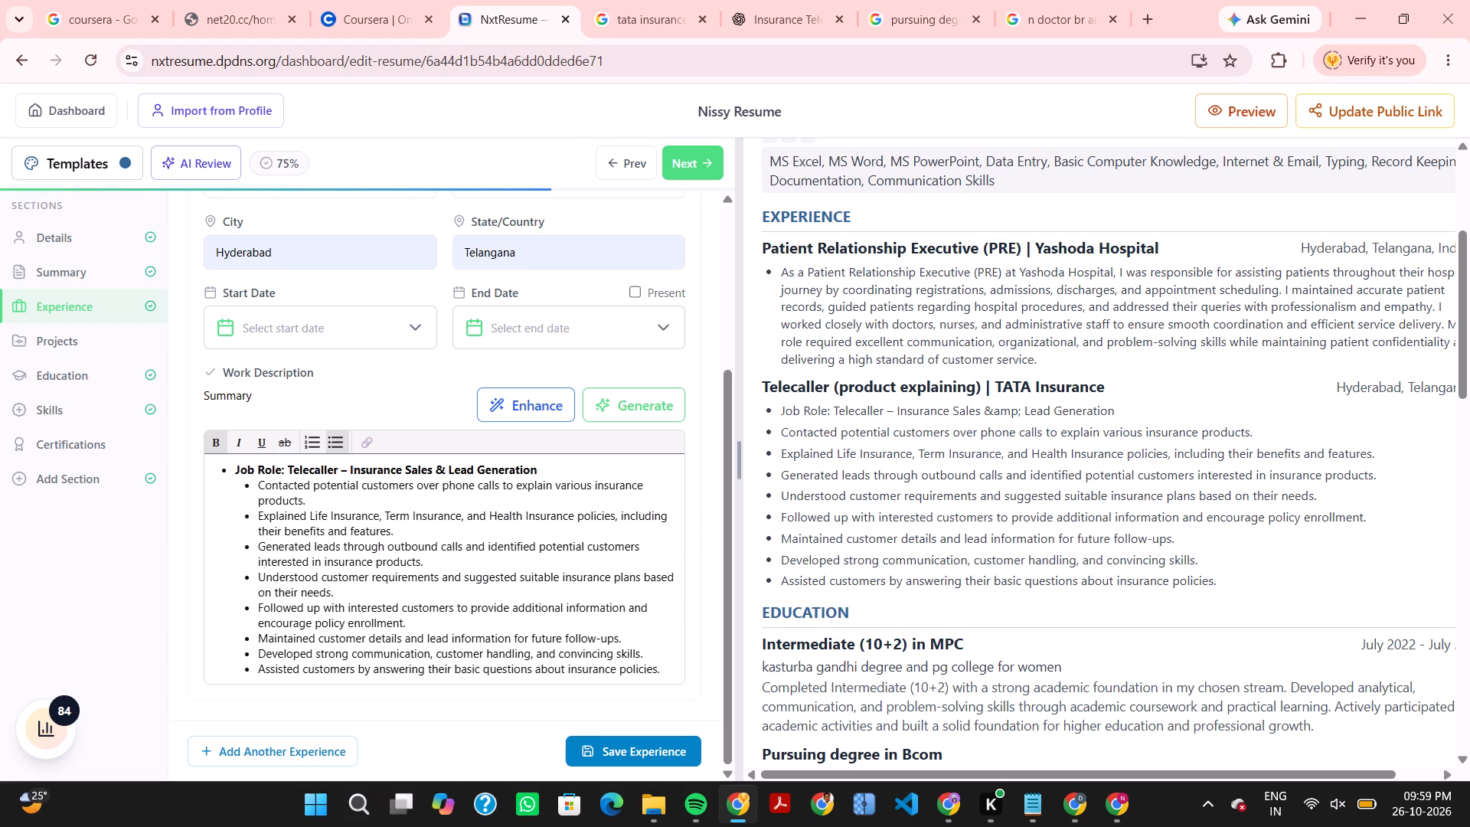
Clear the Telecaller work description completely, including leftover text and bullets, and paste the copied Job Role block into the empty description.
{"action": "left_click_drag", "start_coordinate": [220, 465], "coordinate": [358, 688]}
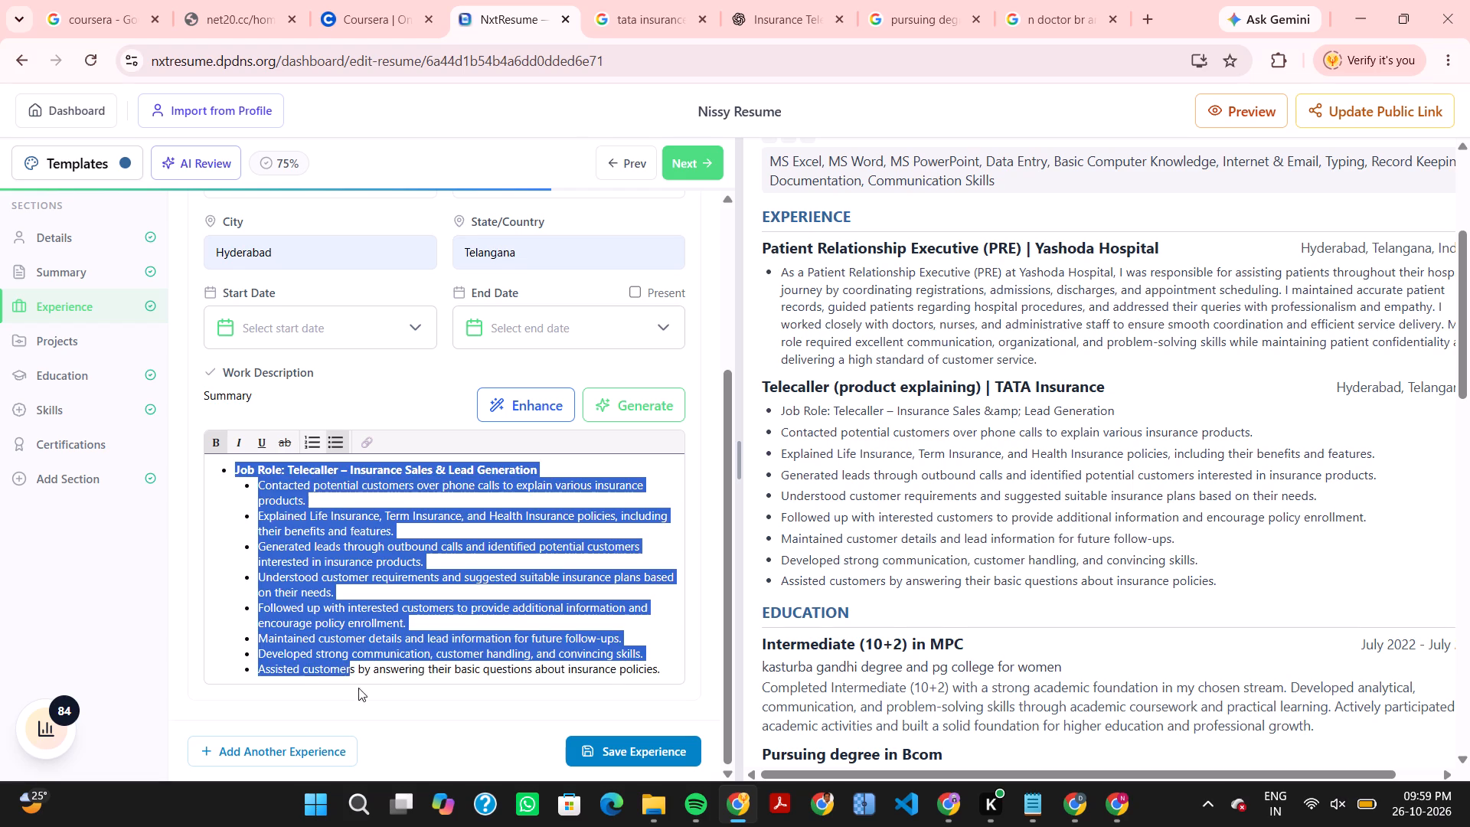
{"action": "left_click_drag", "start_coordinate": [358, 688], "coordinate": [363, 712]}
{"action": "key", "text": "BackSpace"}
{"action": "key", "text": "Delete"}
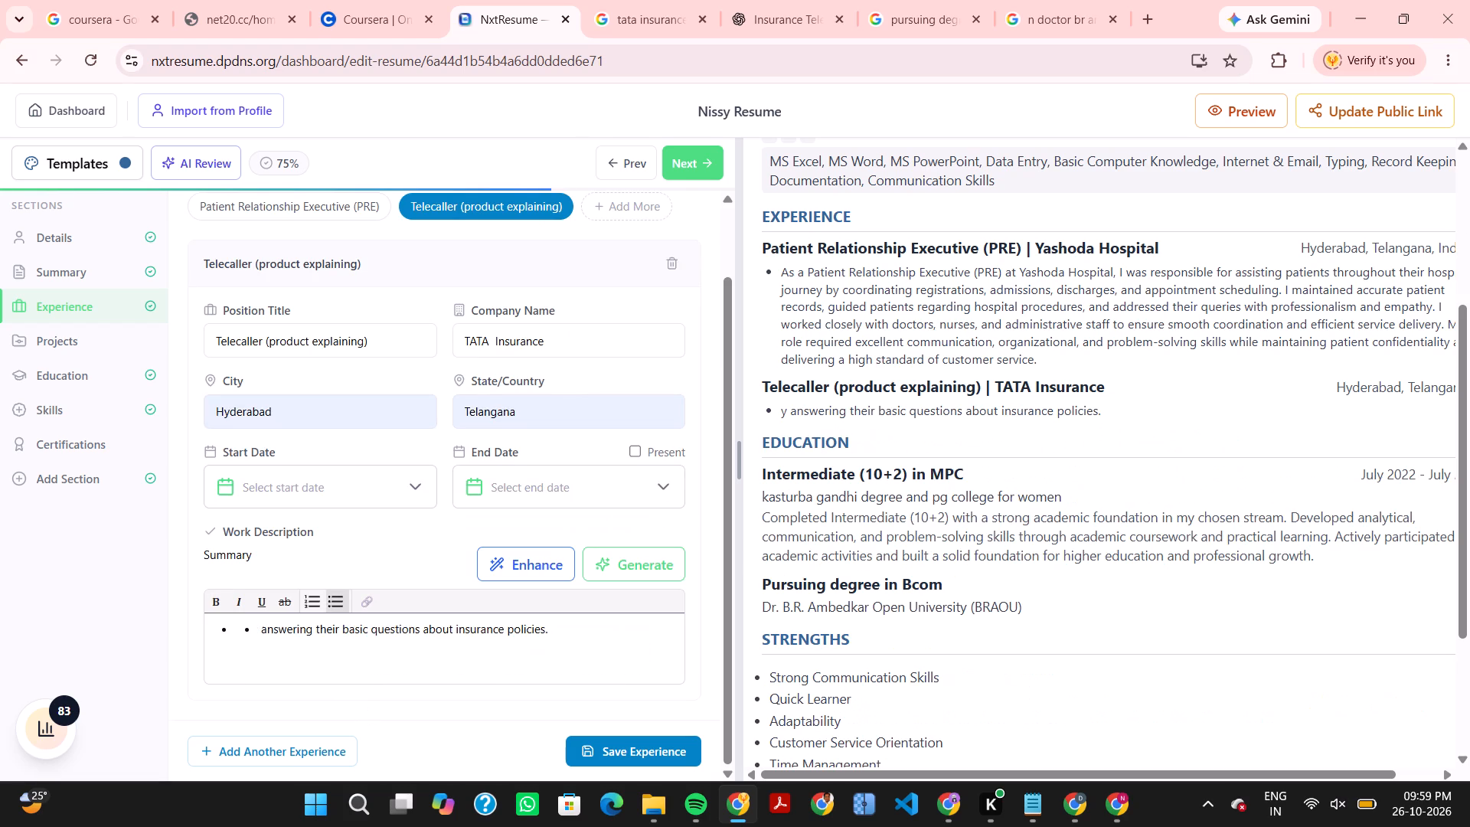
{"action": "key", "text": "Delete"}
{"action": "key", "text": "Delete"}
{"action": "key", "text": "Delete"}
{"action": "key", "text": "Delete"}
{"action": "key", "text": "Delete"}
{"action": "key", "text": "Delete"}
{"action": "key", "text": "Delete"}
{"action": "key", "text": "Delete"}
{"action": "key", "text": "Delete"}
{"action": "key", "text": "Delete"}
{"action": "key", "text": "Delete"}
{"action": "key", "text": "Delete"}
{"action": "key", "text": "Delete"}
{"action": "key", "text": "Delete"}
{"action": "key", "text": "Delete"}
{"action": "key", "text": "Delete"}
{"action": "key", "text": "Delete"}
{"action": "key", "text": "Delete"}
{"action": "key", "text": "Delete"}
{"action": "key", "text": "Delete"}
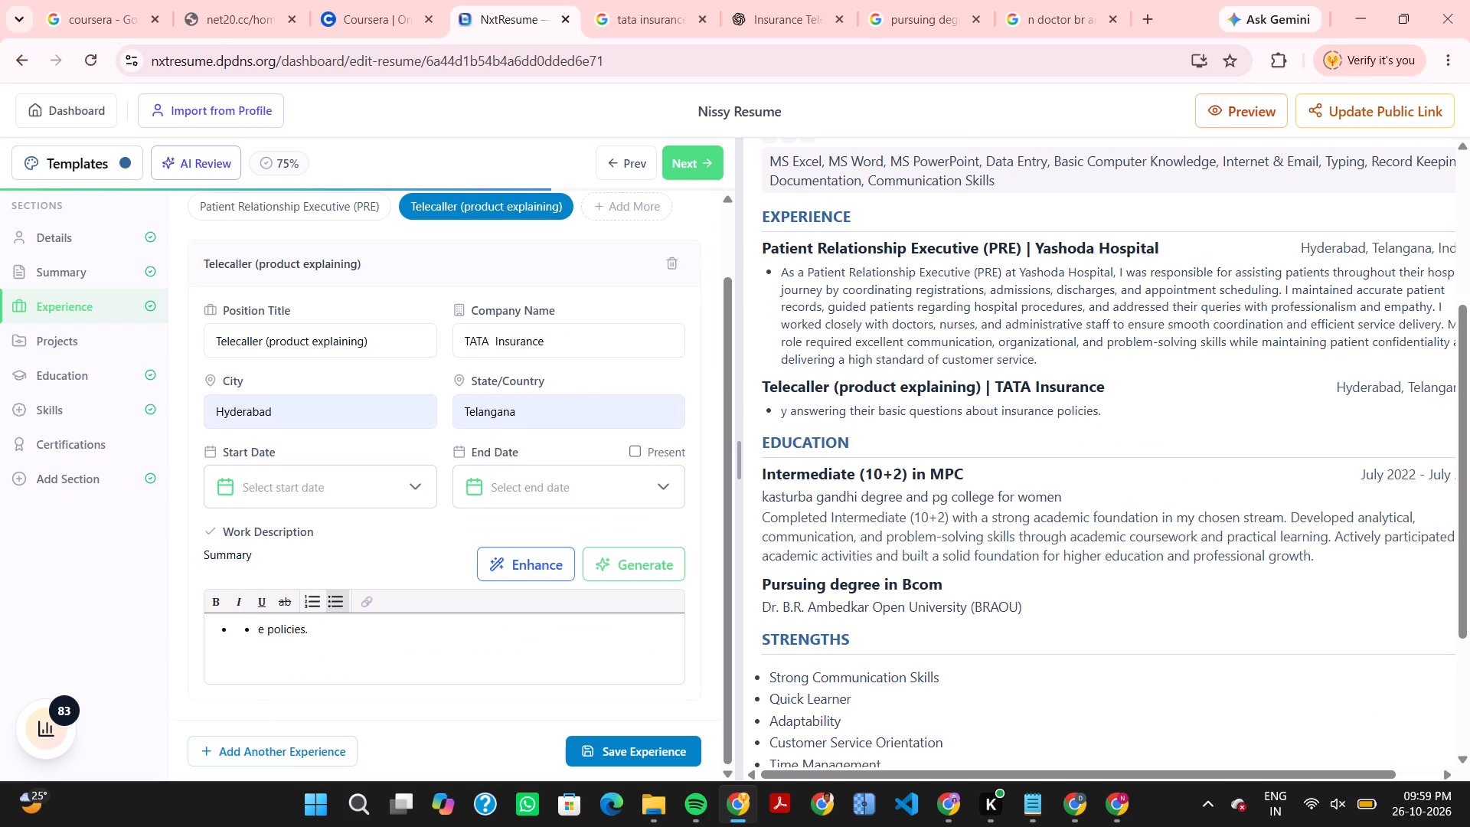
{"action": "key", "text": "BackSpace"}
{"action": "key", "text": "BackSpace"}
{"action": "key", "text": "BackSpace"}
{"action": "key", "text": "BackSpace"}
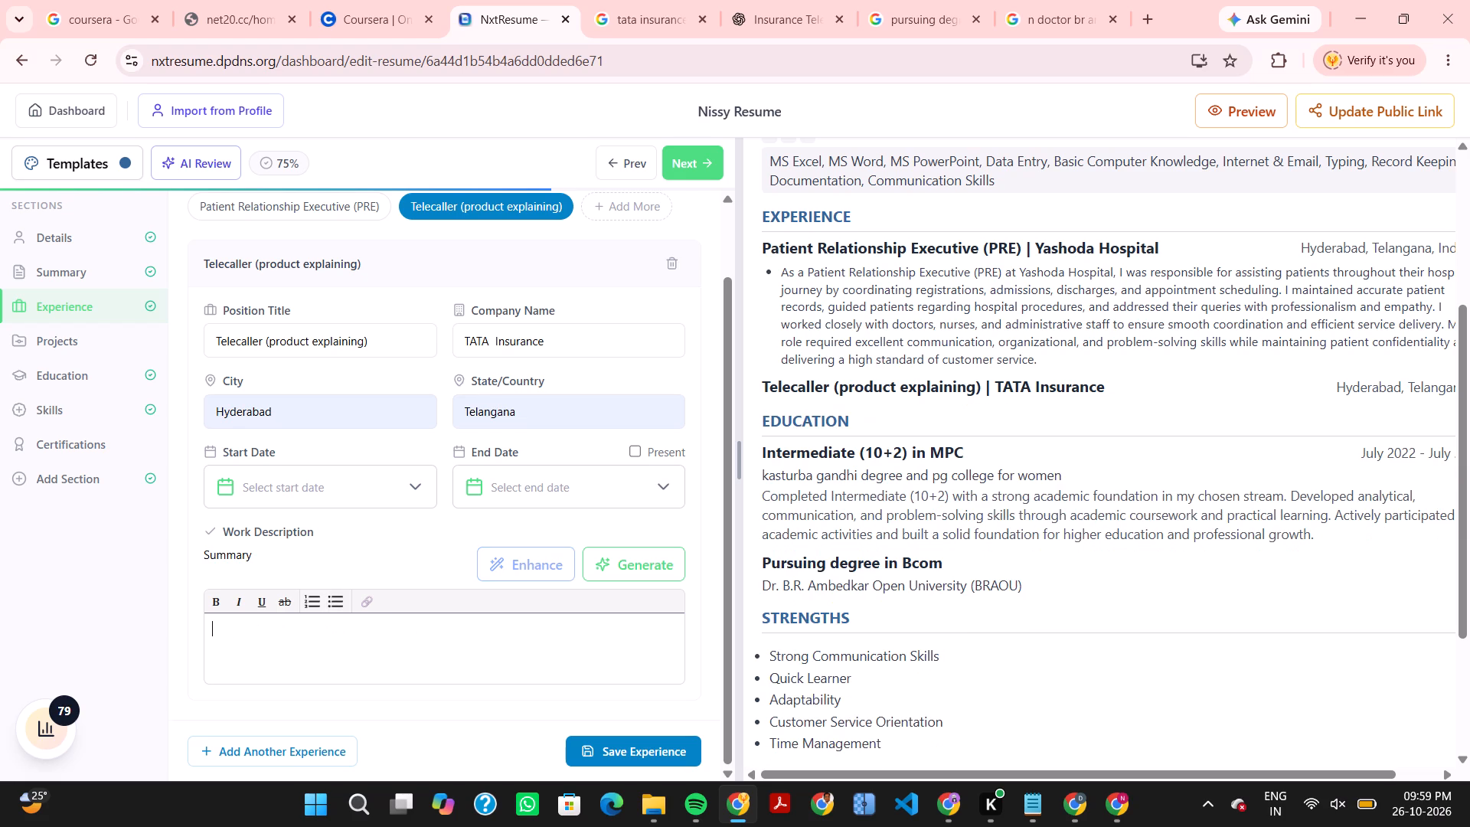
{"action": "key", "text": "ctrl+v"}
{"action": "scroll", "coordinate": [445, 609], "scroll_direction": "down", "scroll_amount": 3}
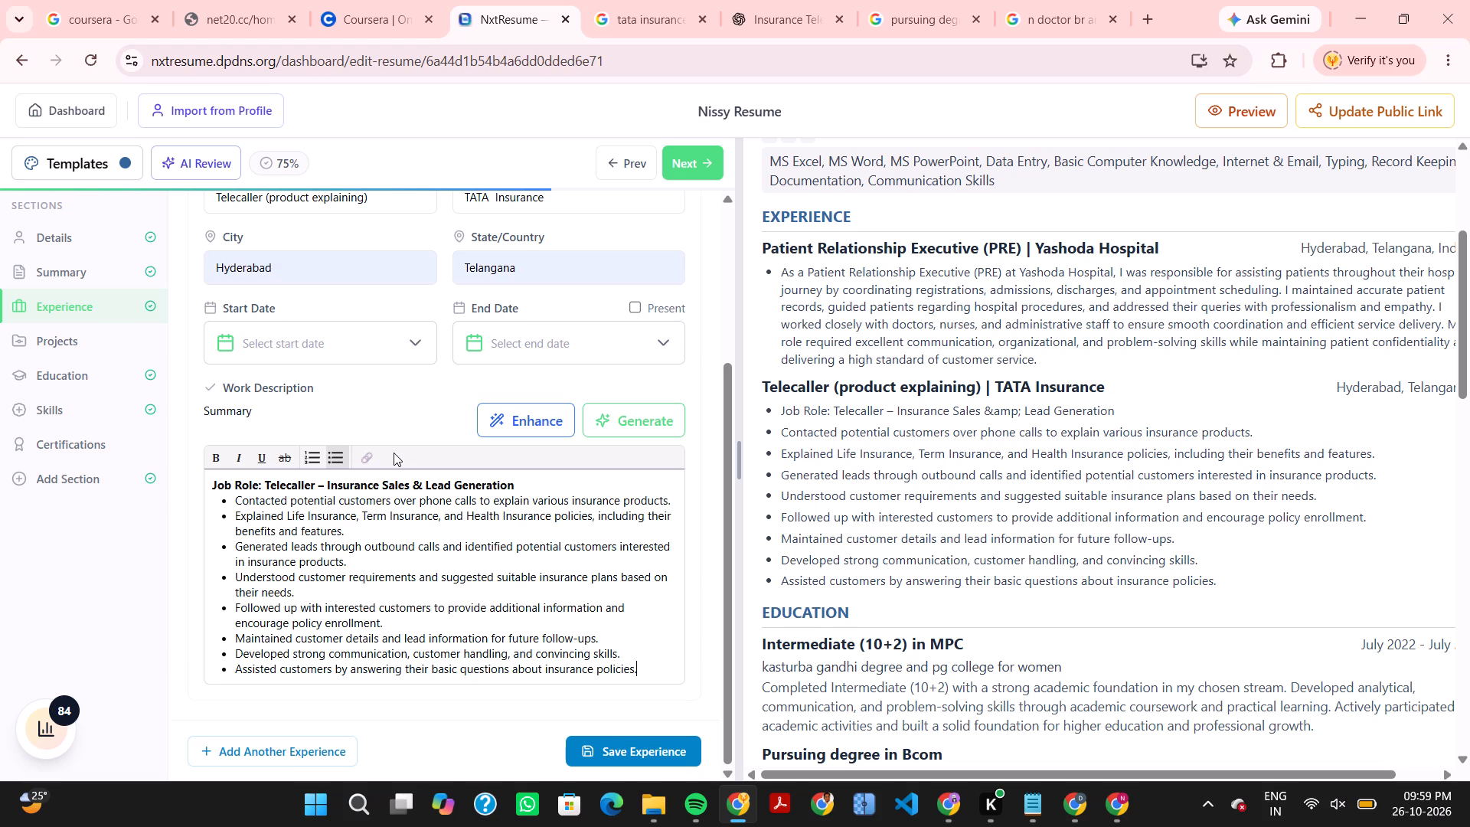
Move the line "Job Role: Telecaller – Insurance Sales & Lead Generation" from the work description into the position title, replacing the existing title.
{"action": "scroll", "coordinate": [394, 453], "scroll_direction": "up", "scroll_amount": 3}
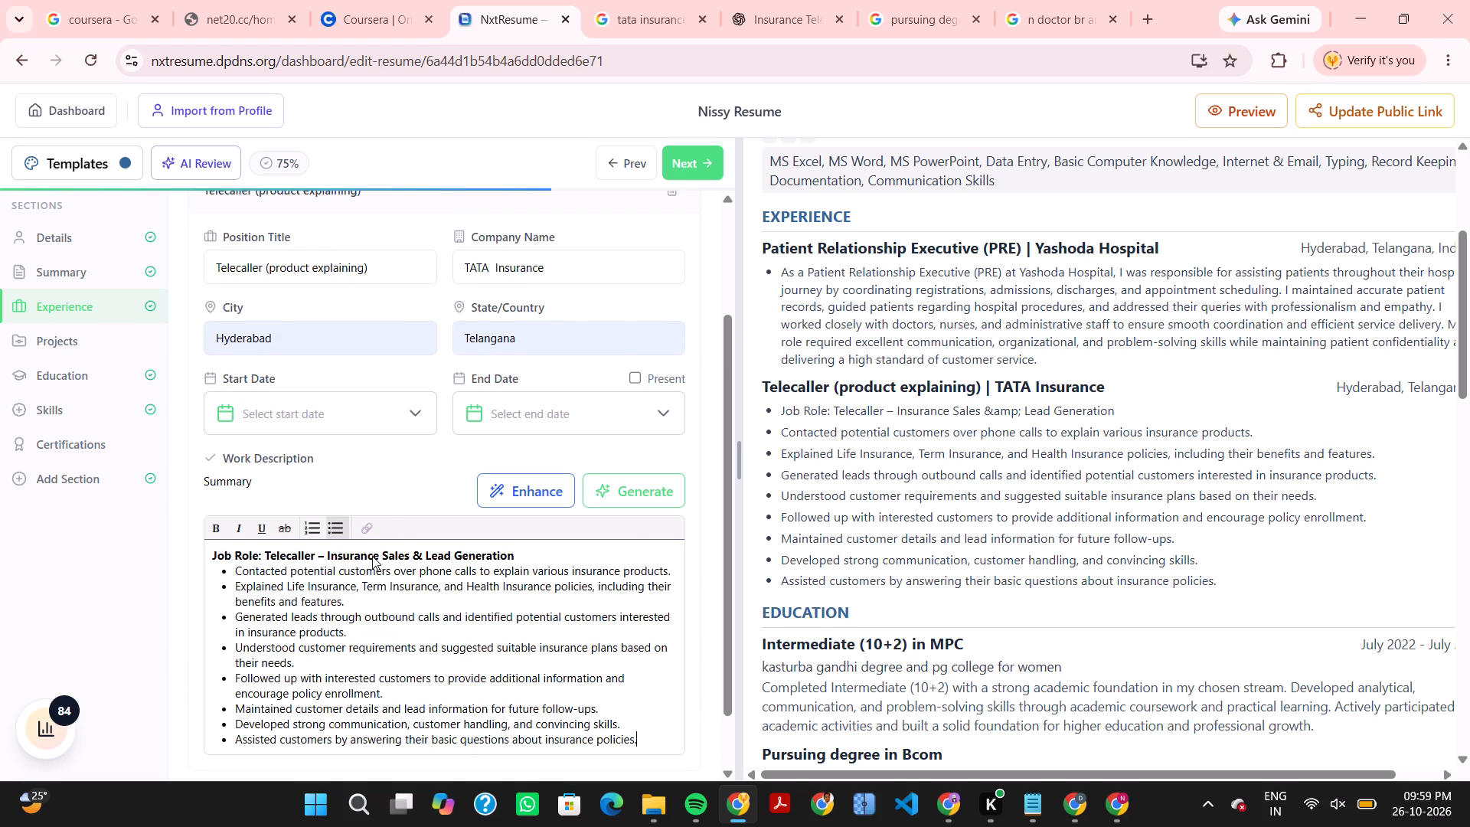
{"action": "left_click_drag", "start_coordinate": [514, 554], "coordinate": [224, 551]}
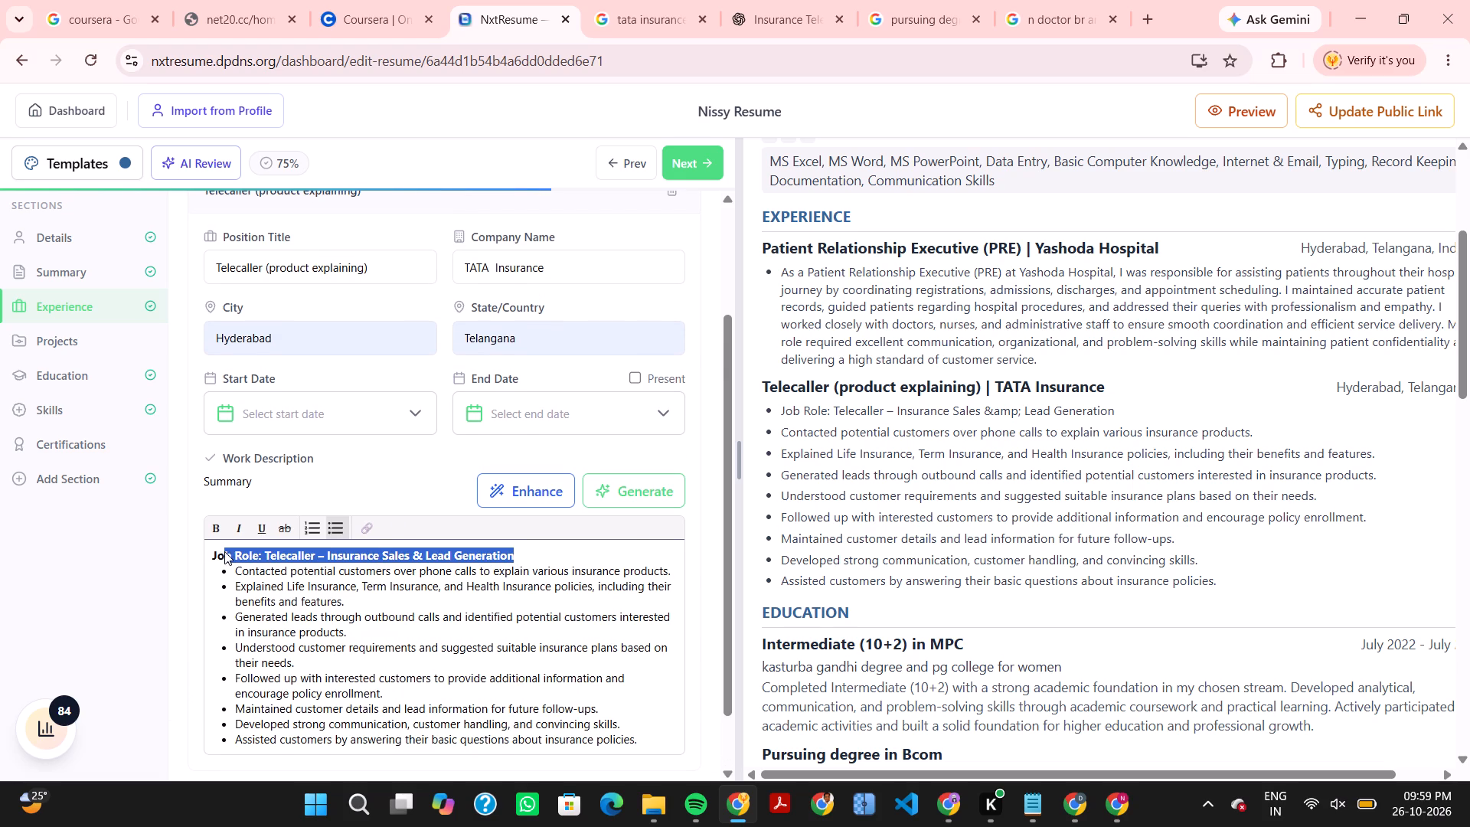
{"action": "left_click_drag", "start_coordinate": [224, 551], "coordinate": [204, 548]}
{"action": "key", "text": "ctrl+x"}
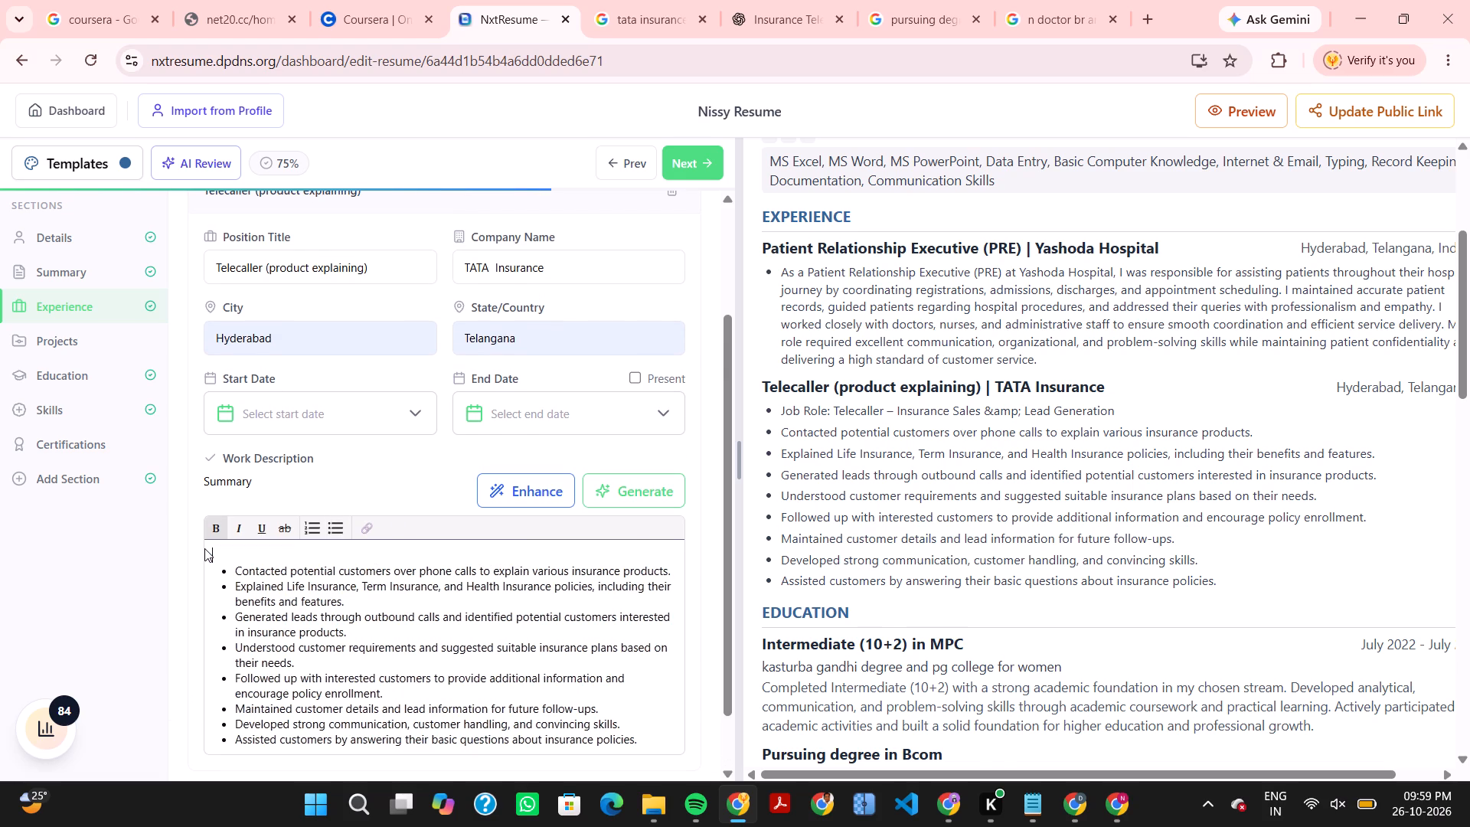
{"action": "key", "text": "BackSpace"}
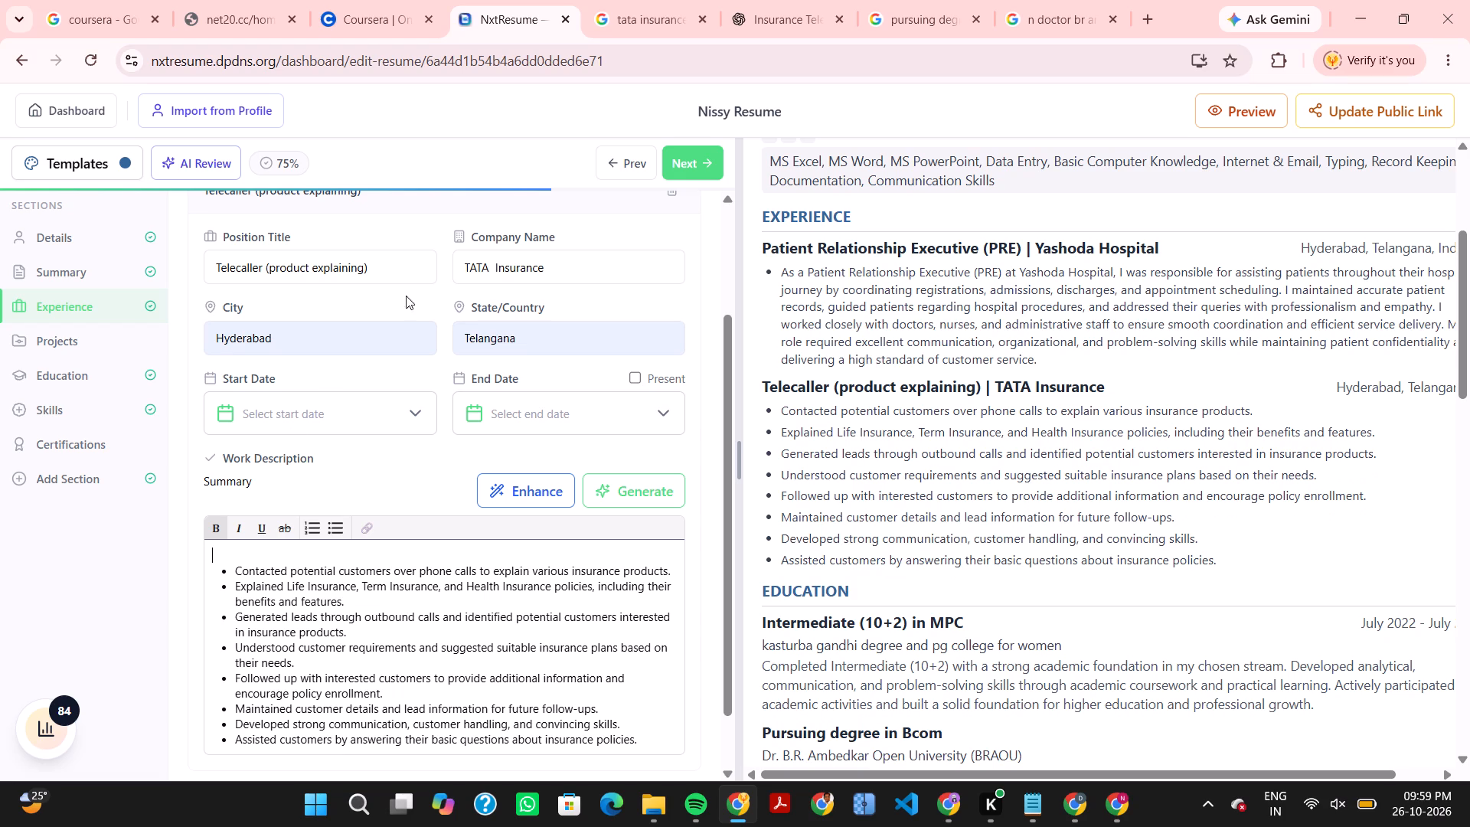
{"action": "left_click_drag", "start_coordinate": [392, 271], "coordinate": [160, 246]}
{"action": "key", "text": "ctrl+v"}
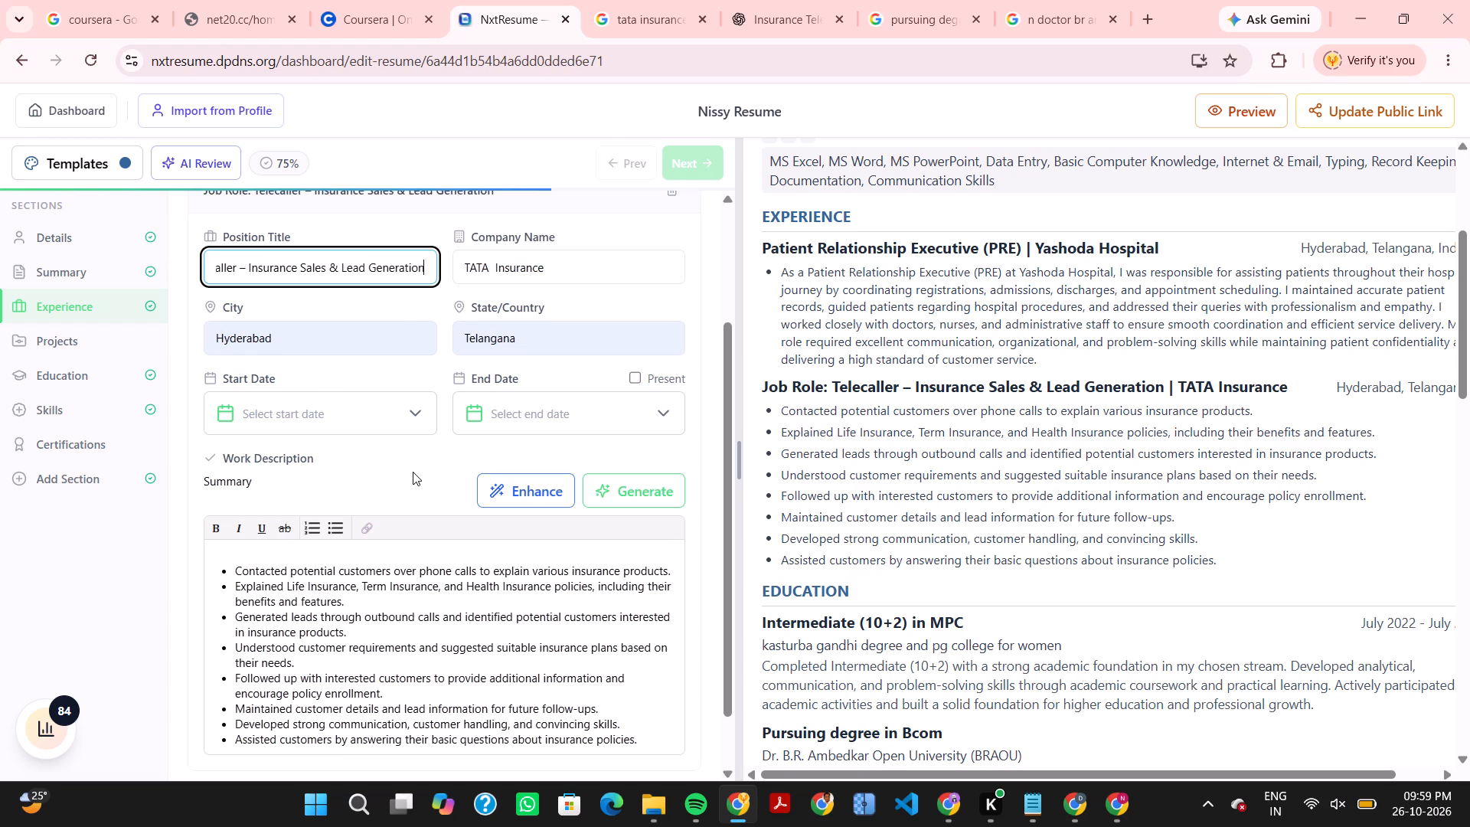
Review the retitled TATA Insurance entry and the page break around the education and strengths sections in the resume preview.
{"action": "scroll", "coordinate": [433, 629], "scroll_direction": "down", "scroll_amount": 1}
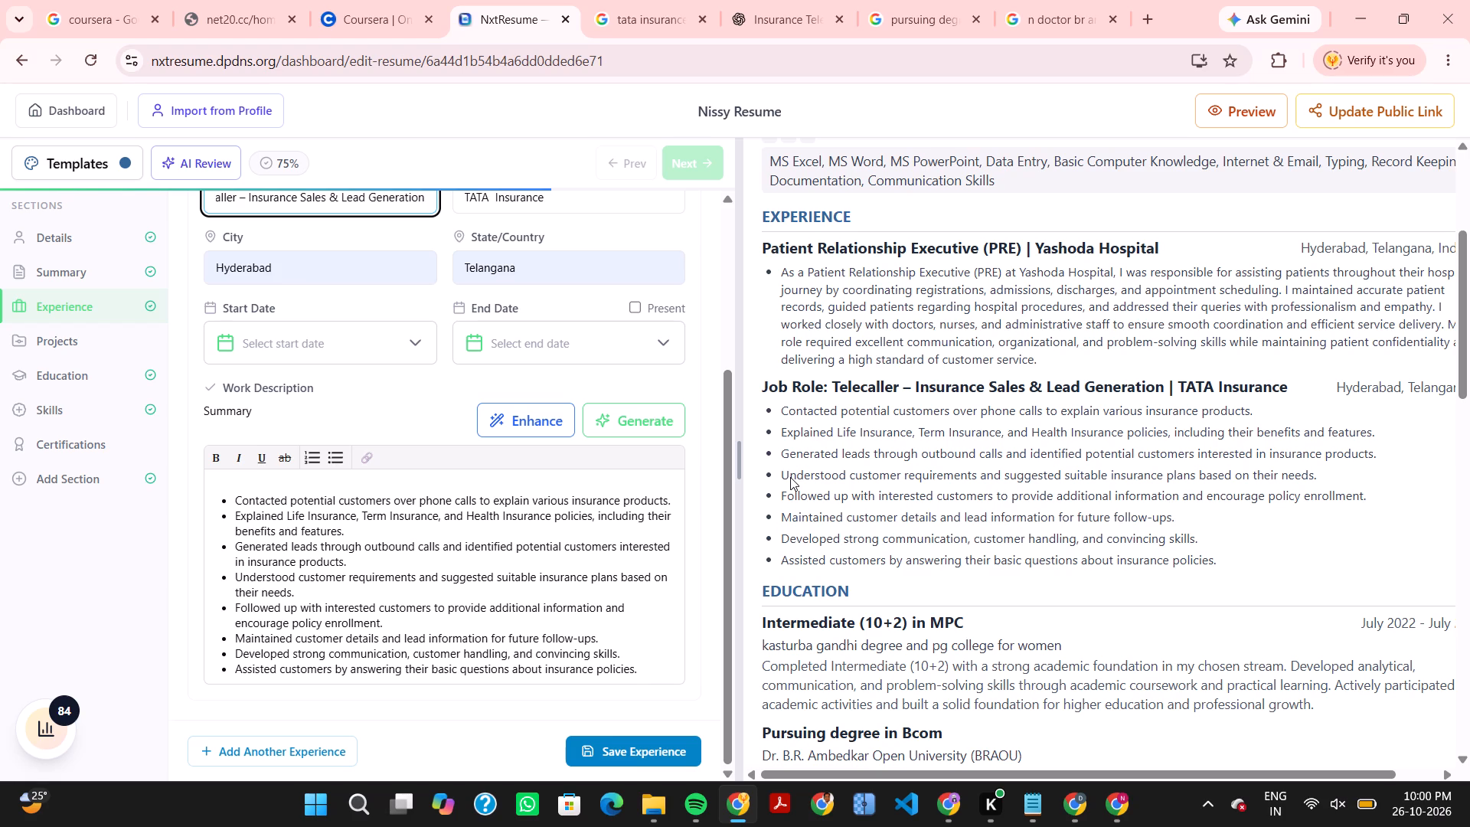
{"action": "scroll", "coordinate": [790, 477], "scroll_direction": "down", "scroll_amount": 7}
{"action": "scroll", "coordinate": [790, 477], "scroll_direction": "up", "scroll_amount": 4}
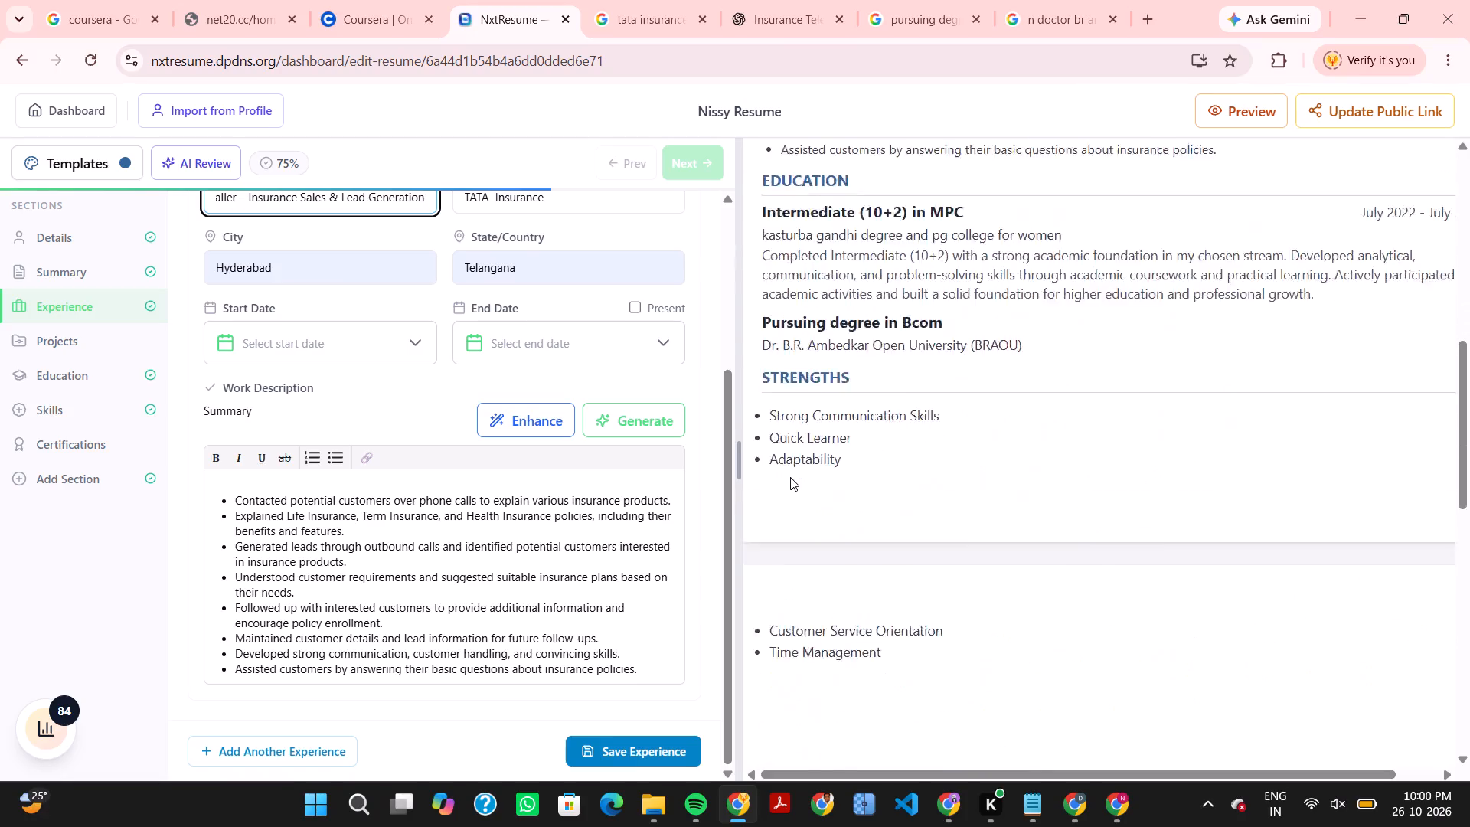
{"action": "scroll", "coordinate": [790, 477], "scroll_direction": "up", "scroll_amount": 6}
{"action": "scroll", "coordinate": [790, 477], "scroll_direction": "down", "scroll_amount": 4}
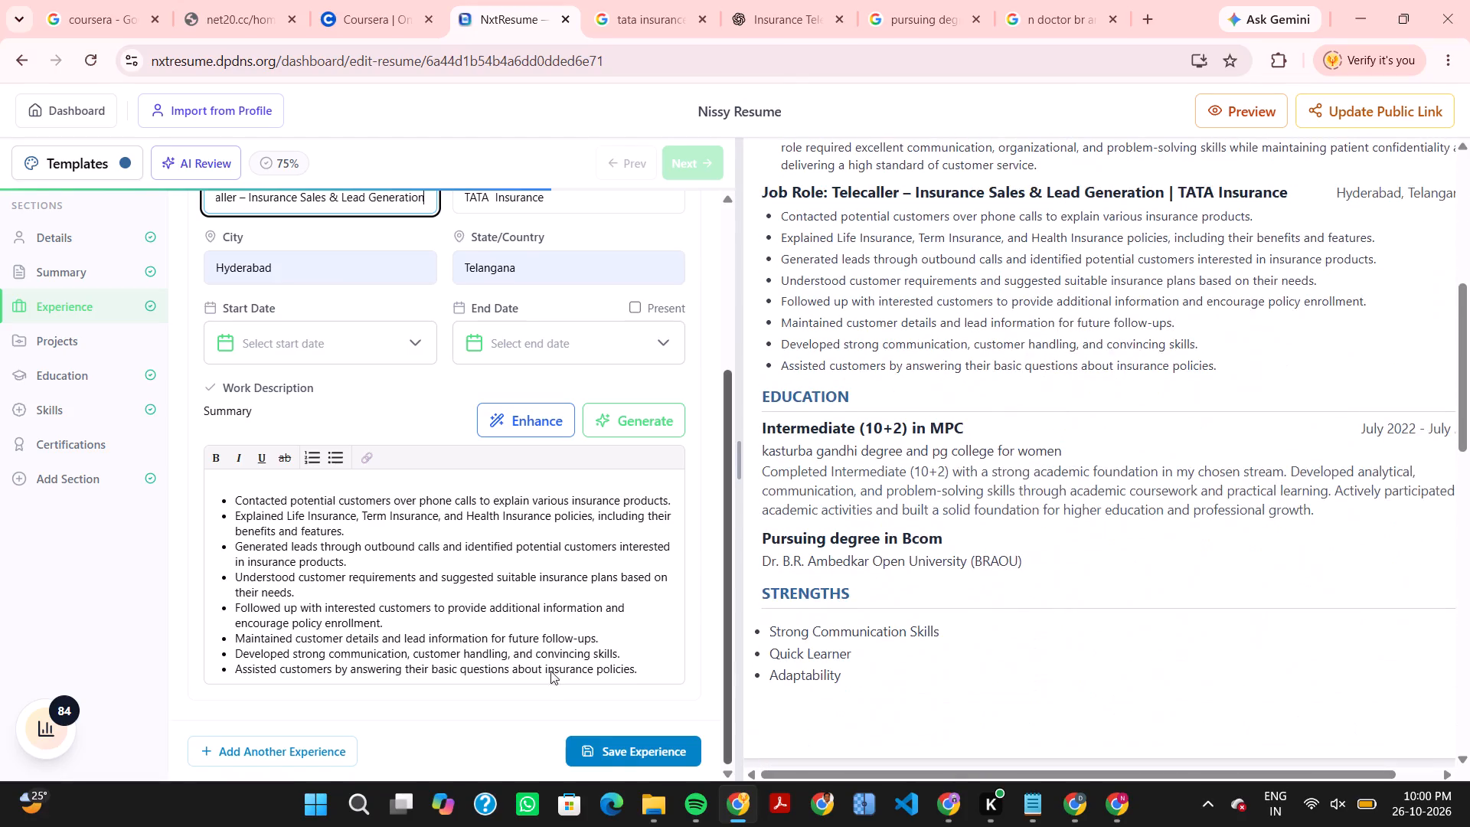
Save the experience details with the retitled TATA Insurance Telecaller entry and check the updated resume preview.
{"action": "left_click", "coordinate": [607, 749]}
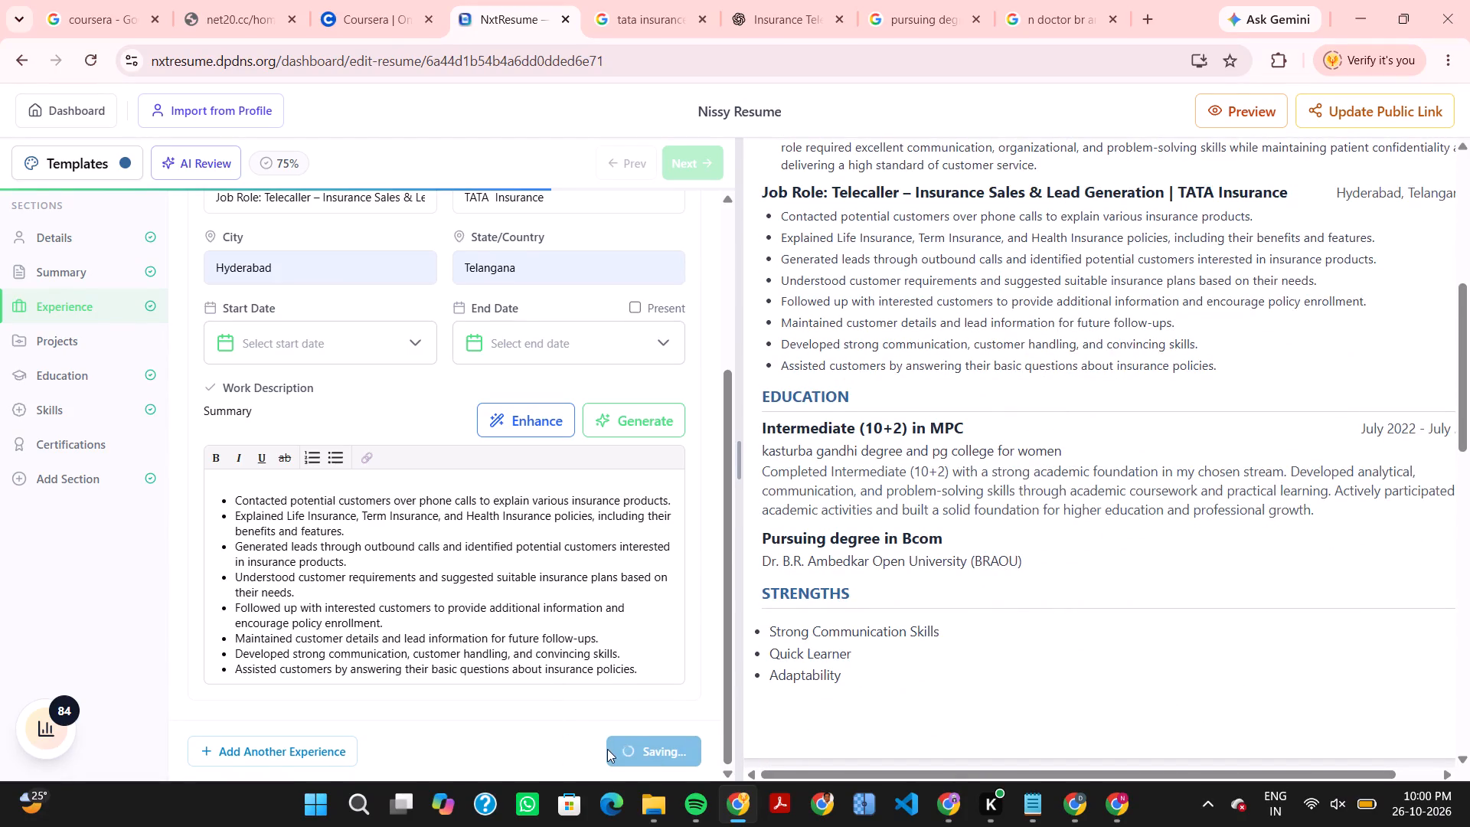
{"action": "scroll", "coordinate": [896, 602], "scroll_direction": "down", "scroll_amount": 6}
{"action": "scroll", "coordinate": [896, 602], "scroll_direction": "up", "scroll_amount": 9}
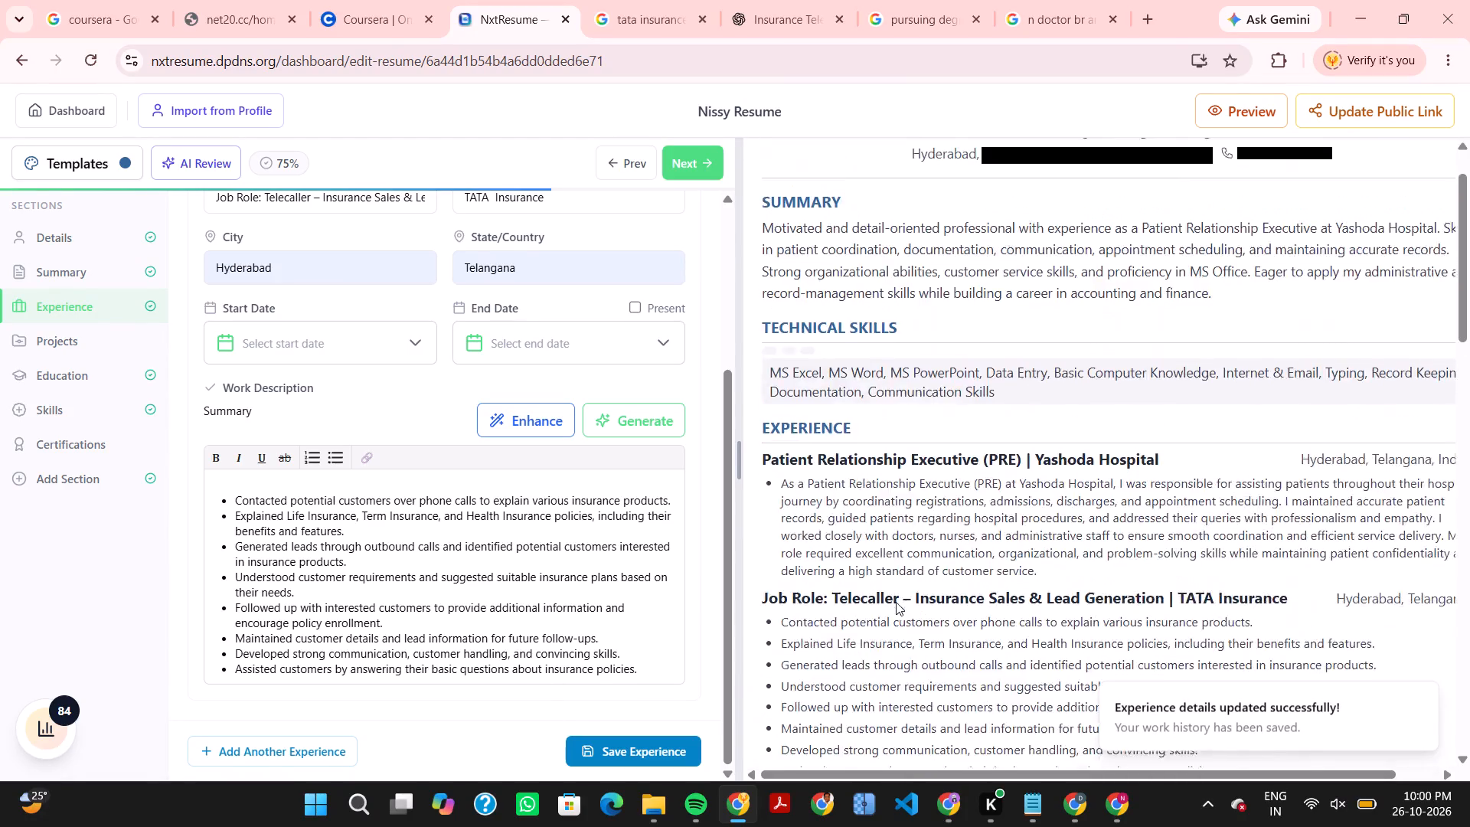
{"action": "scroll", "coordinate": [896, 602], "scroll_direction": "up", "scroll_amount": 2}
{"action": "scroll", "coordinate": [896, 602], "scroll_direction": "down", "scroll_amount": 7}
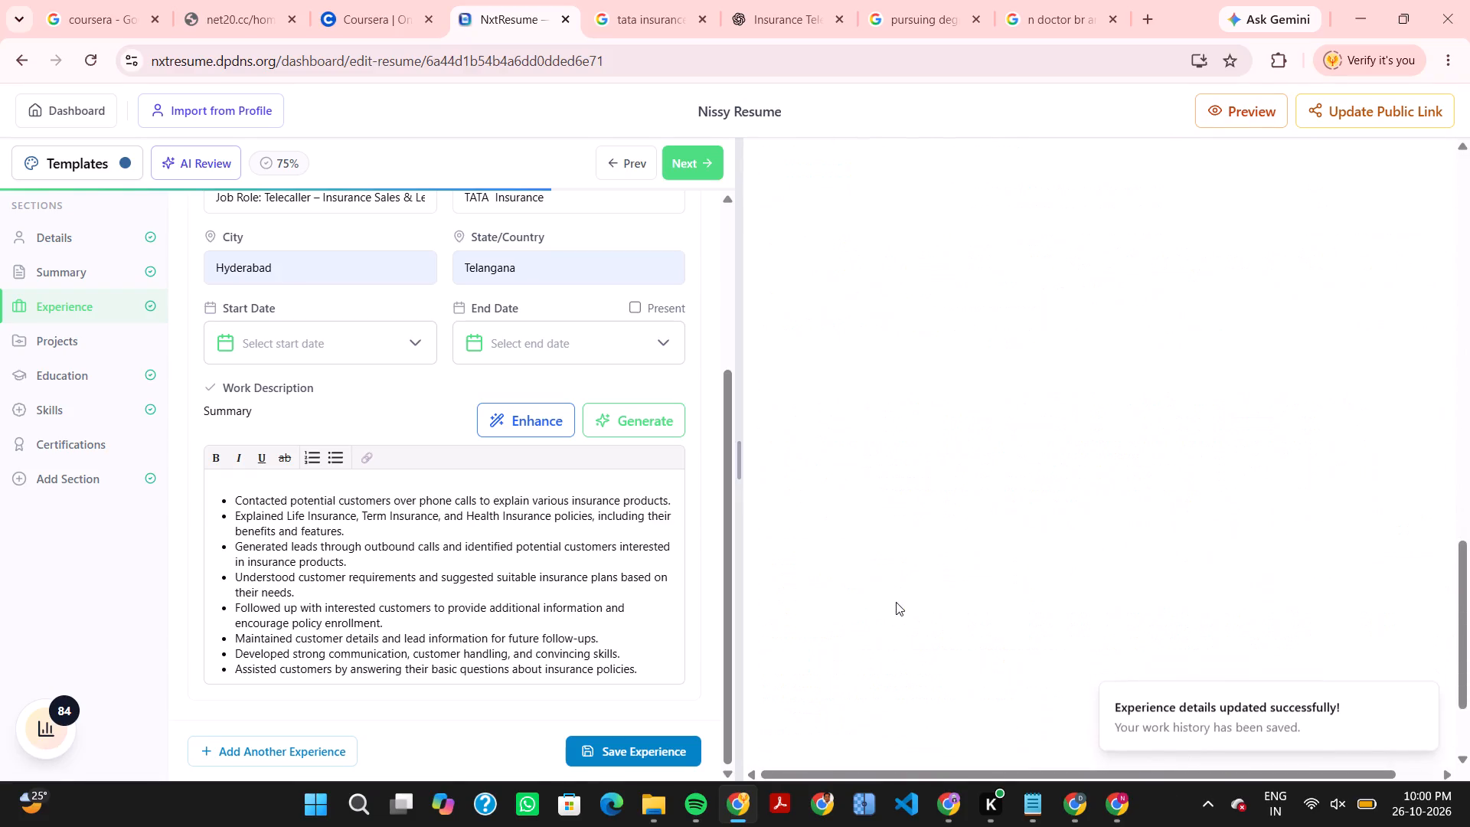
Advance through the remaining resume sections to Additional Sections and update the resume's public link with the latest changes.
{"action": "triple_click", "coordinate": [689, 155]}
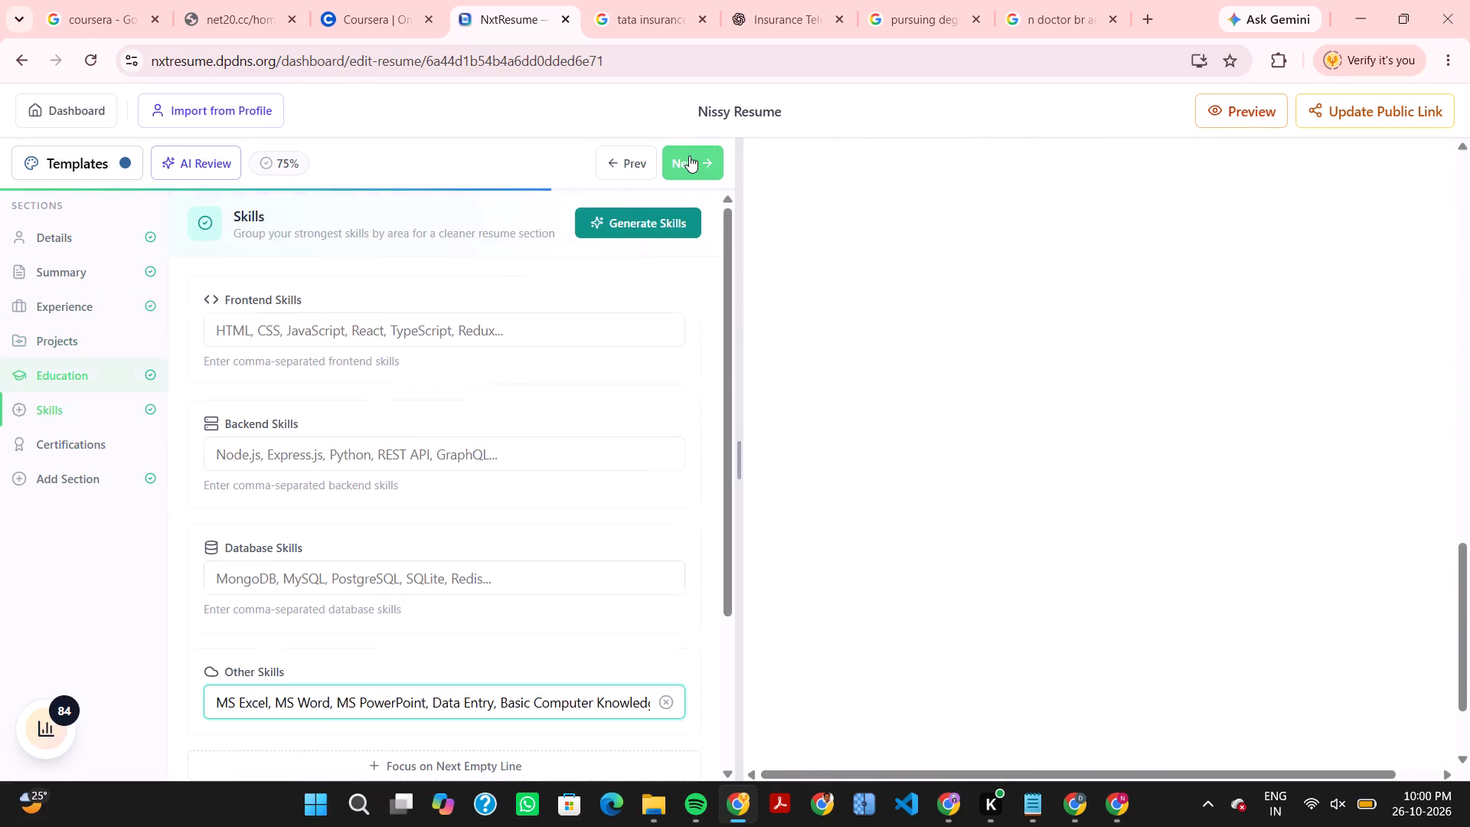
{"action": "triple_click", "coordinate": [689, 155]}
{"action": "left_click", "coordinate": [689, 155]}
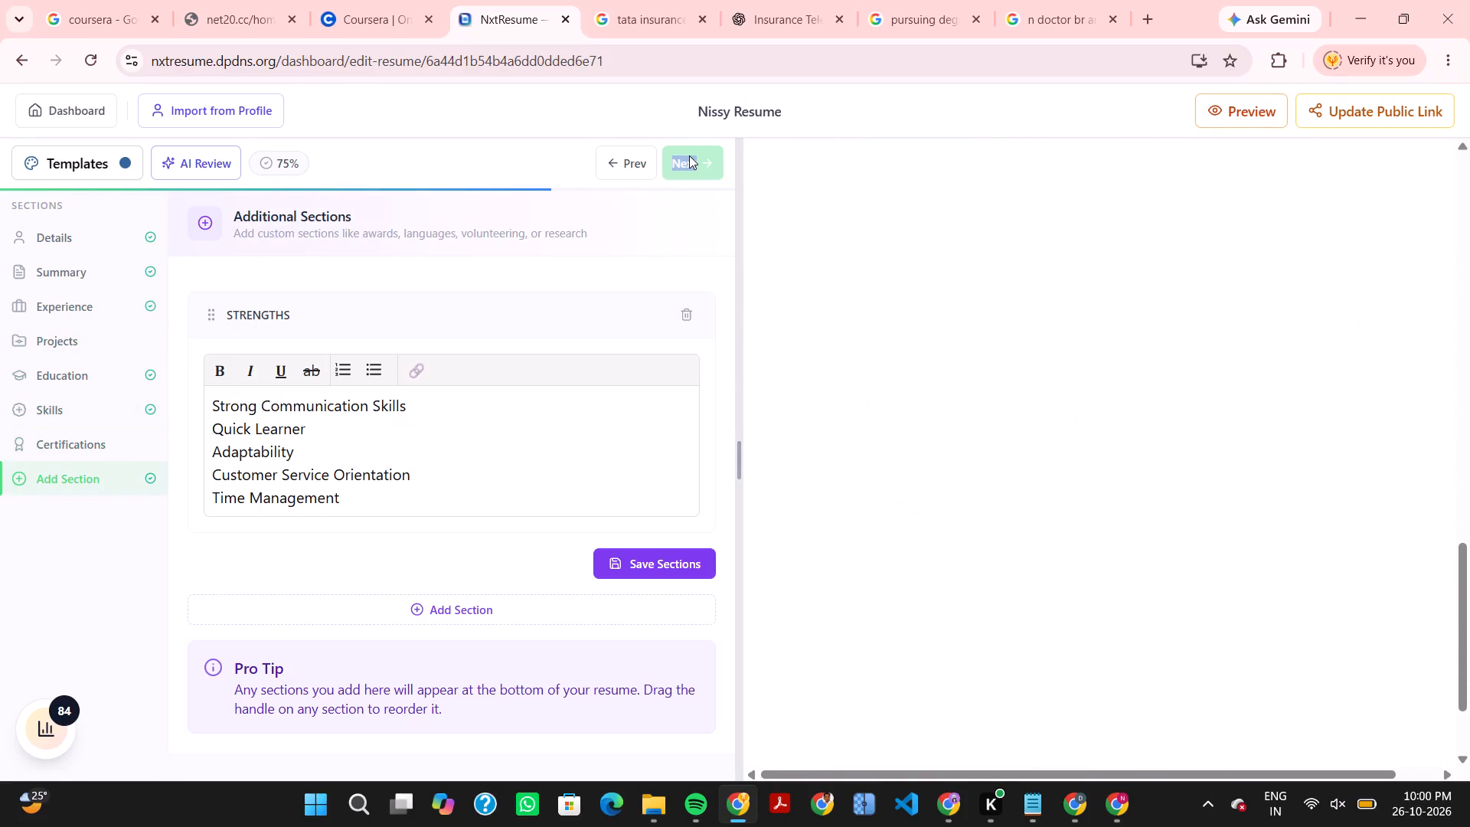
{"action": "left_click", "coordinate": [689, 155]}
{"action": "left_click", "coordinate": [1066, 327]}
{"action": "left_click", "coordinate": [1339, 119]}
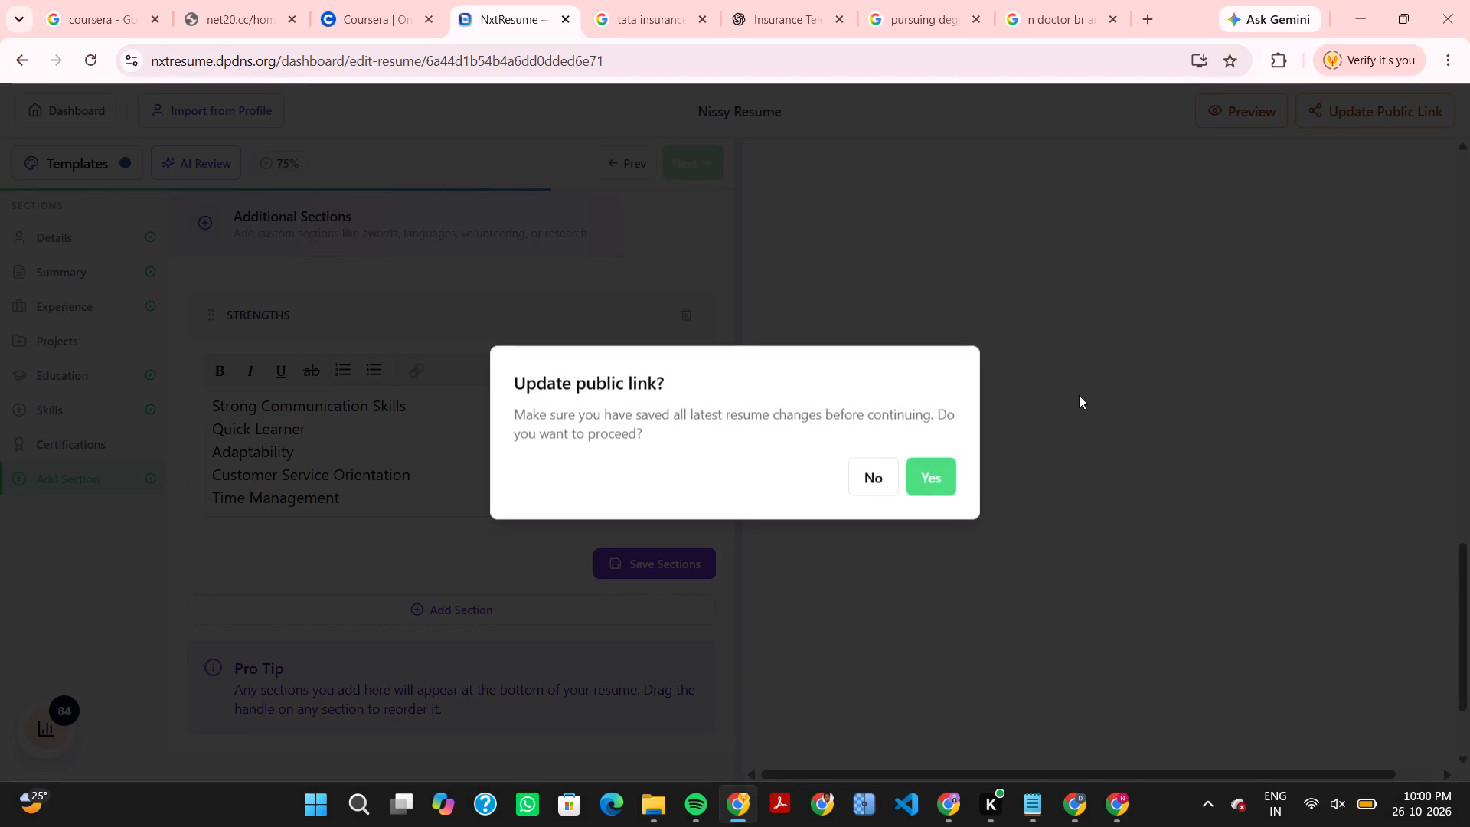
{"action": "left_click", "coordinate": [934, 477]}
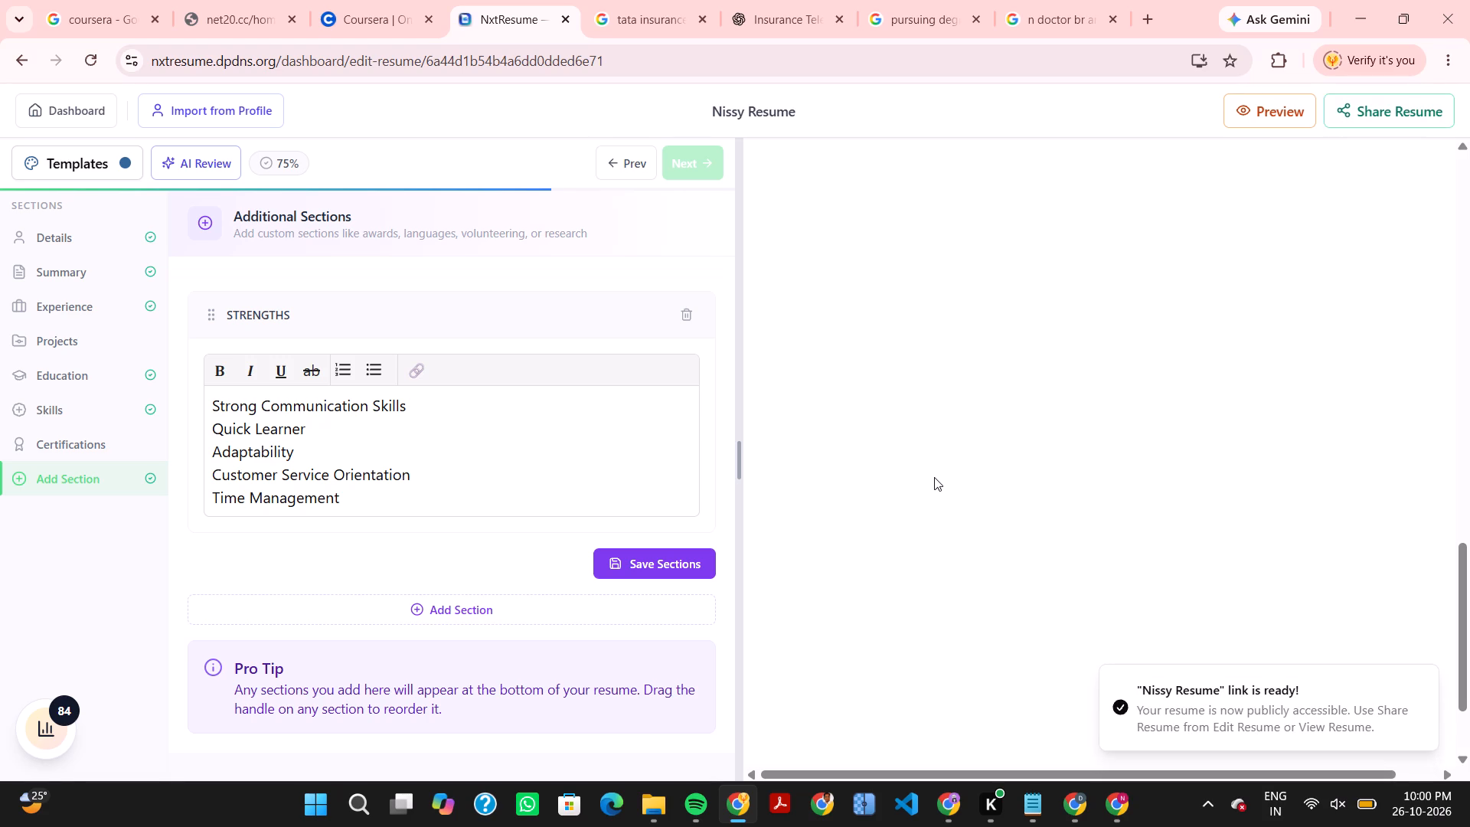
Copy the Drive link of the resume from its sharing options.
{"action": "left_click", "coordinate": [1346, 111]}
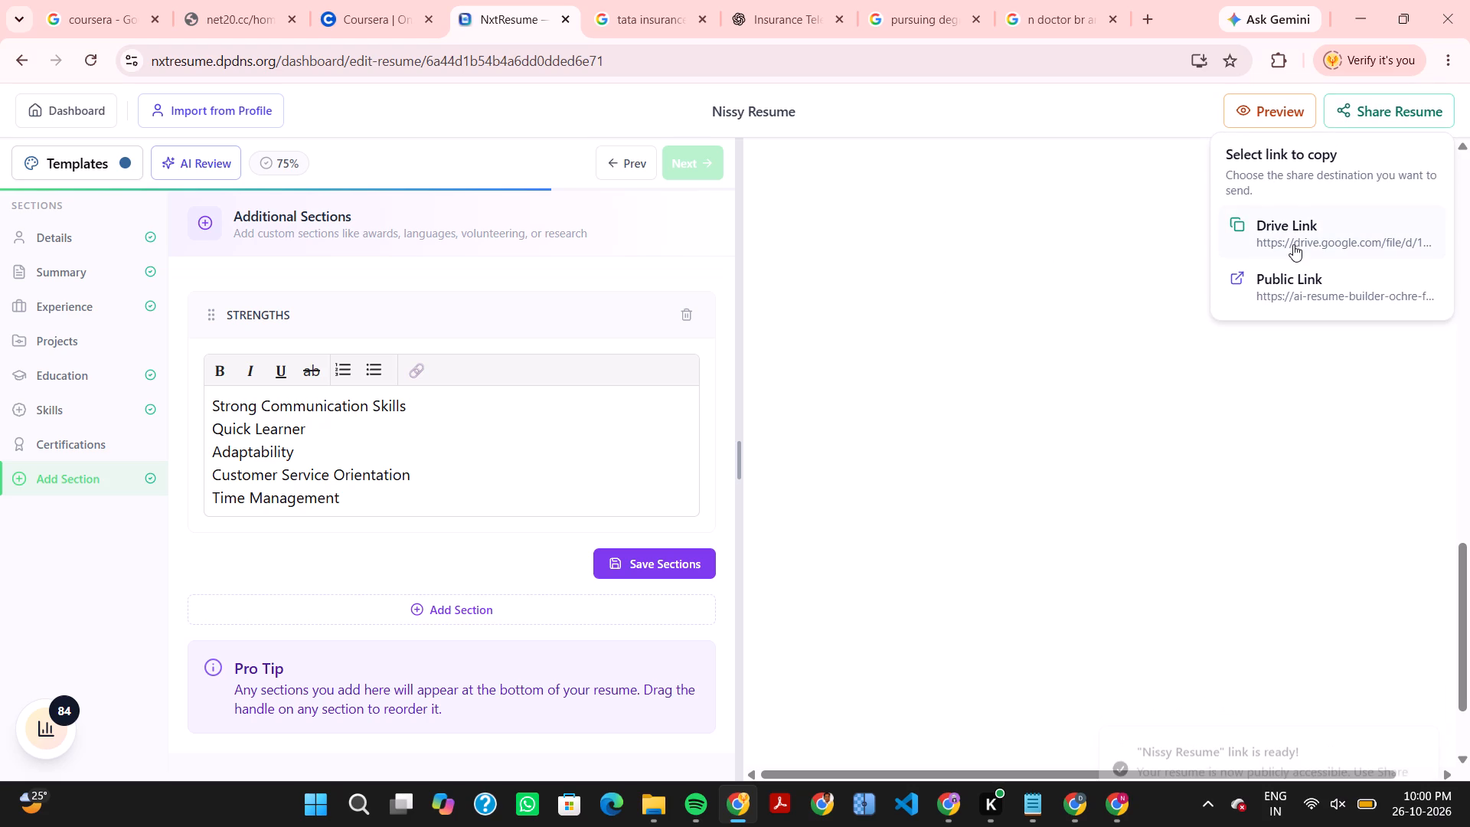
{"action": "left_click", "coordinate": [1293, 244]}
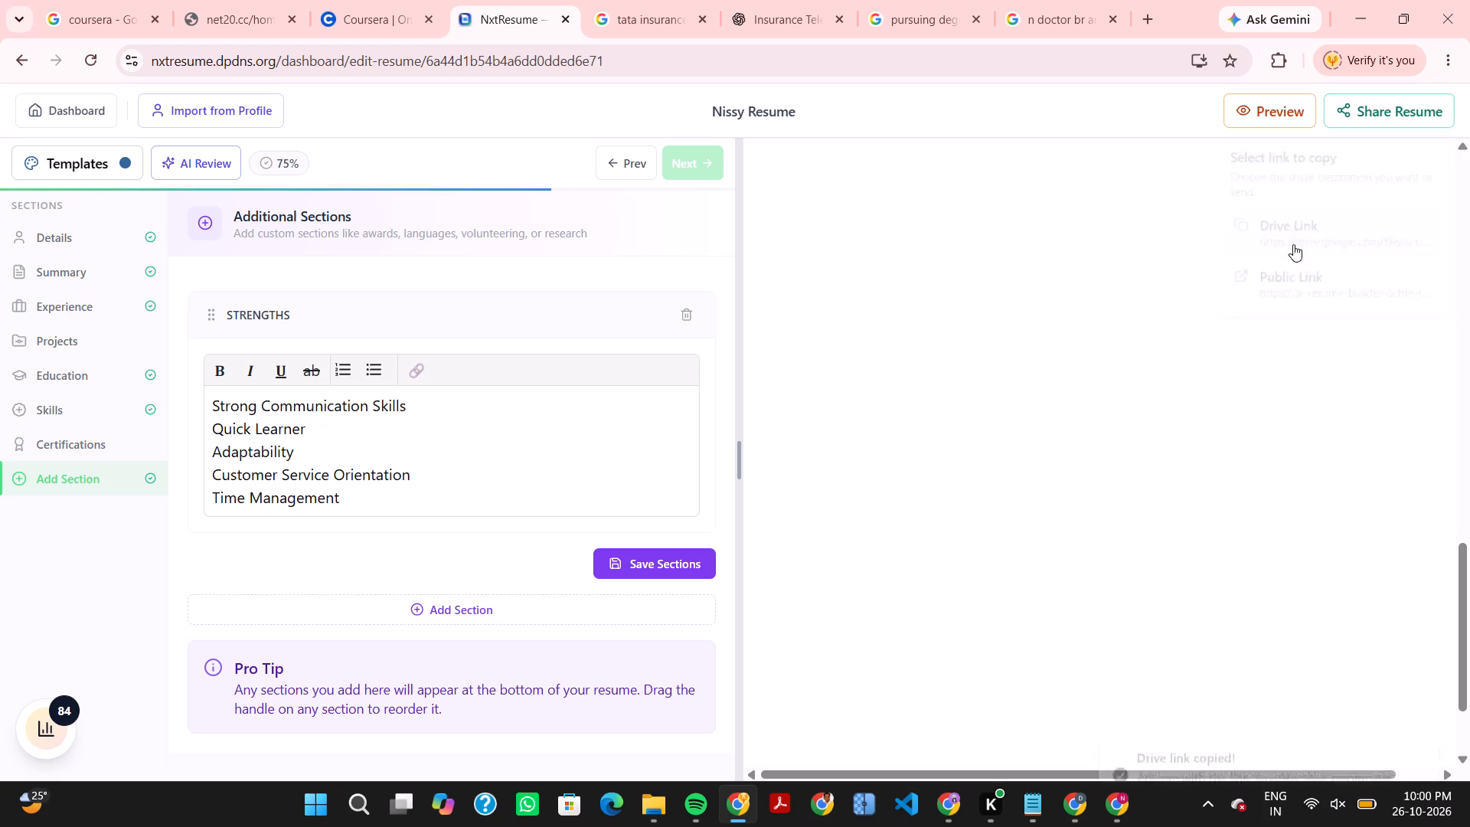
Open a new browser tab for the copied Drive link.
{"action": "left_click", "coordinate": [1153, 2]}
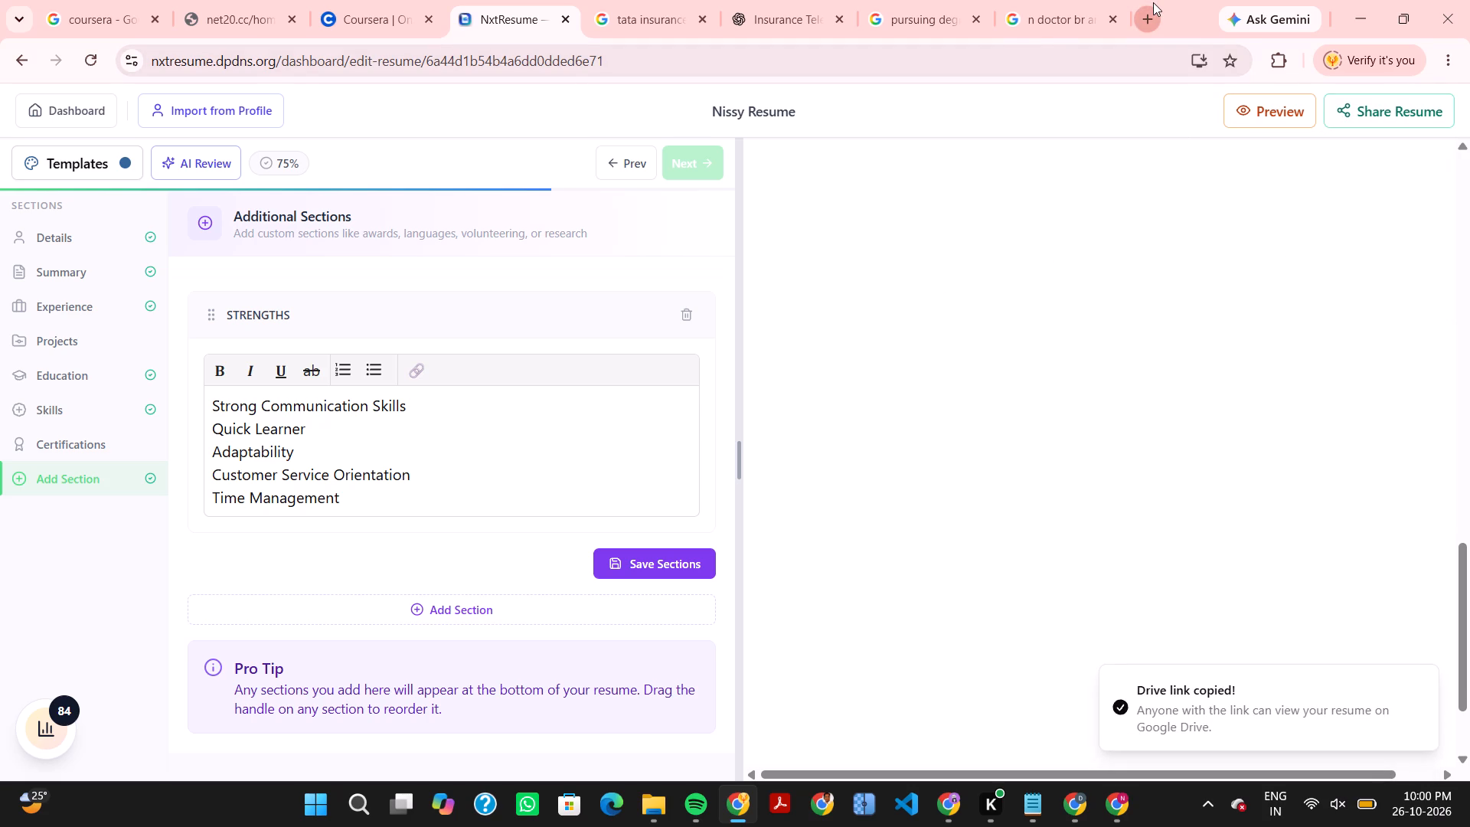
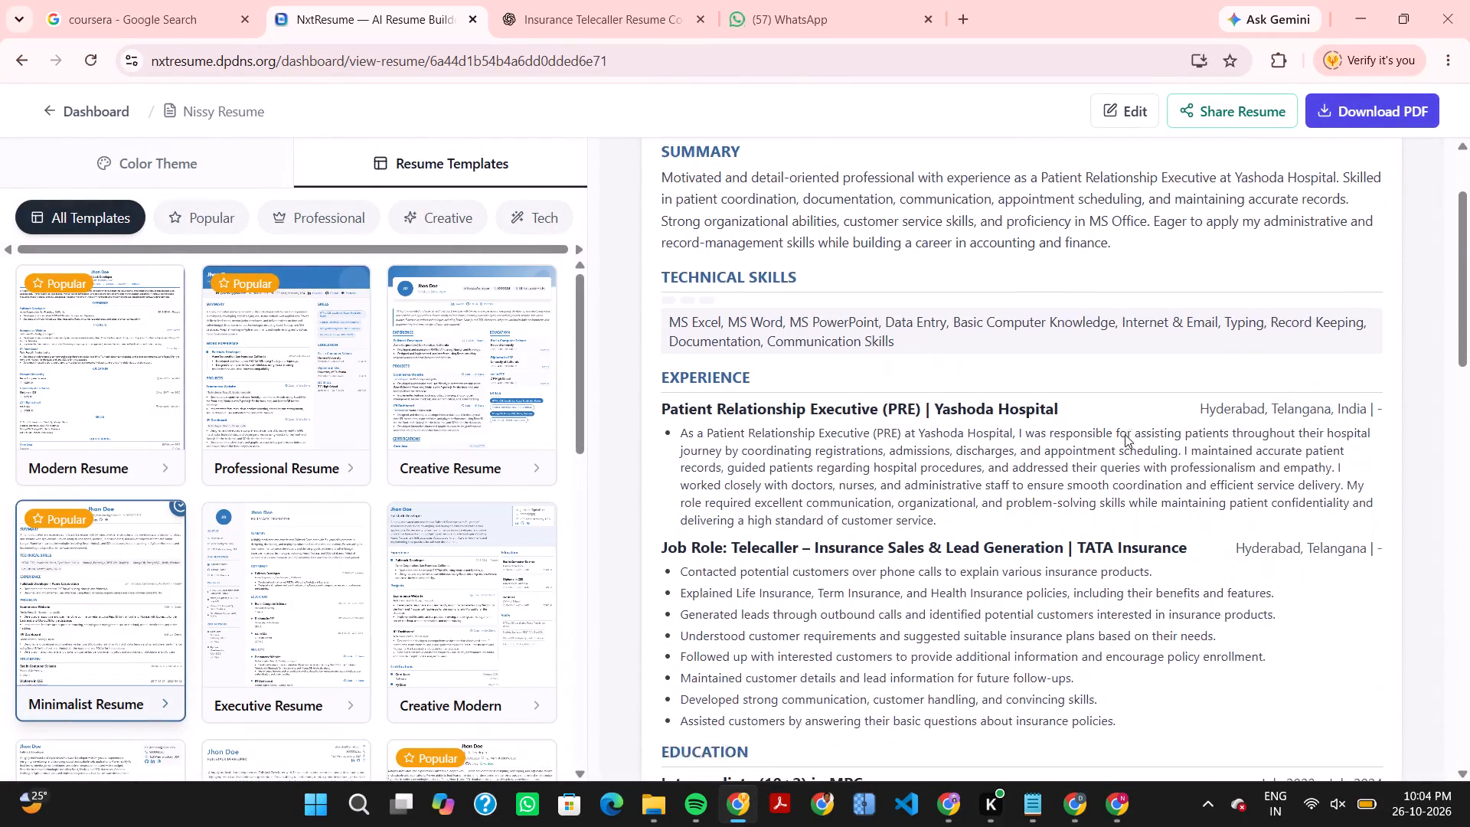
Return from the resume view to the dashboard and reopen Nissy Resume for editing.
{"action": "scroll", "coordinate": [1125, 434], "scroll_direction": "down", "scroll_amount": 4}
{"action": "scroll", "coordinate": [960, 333], "scroll_direction": "up", "scroll_amount": 6}
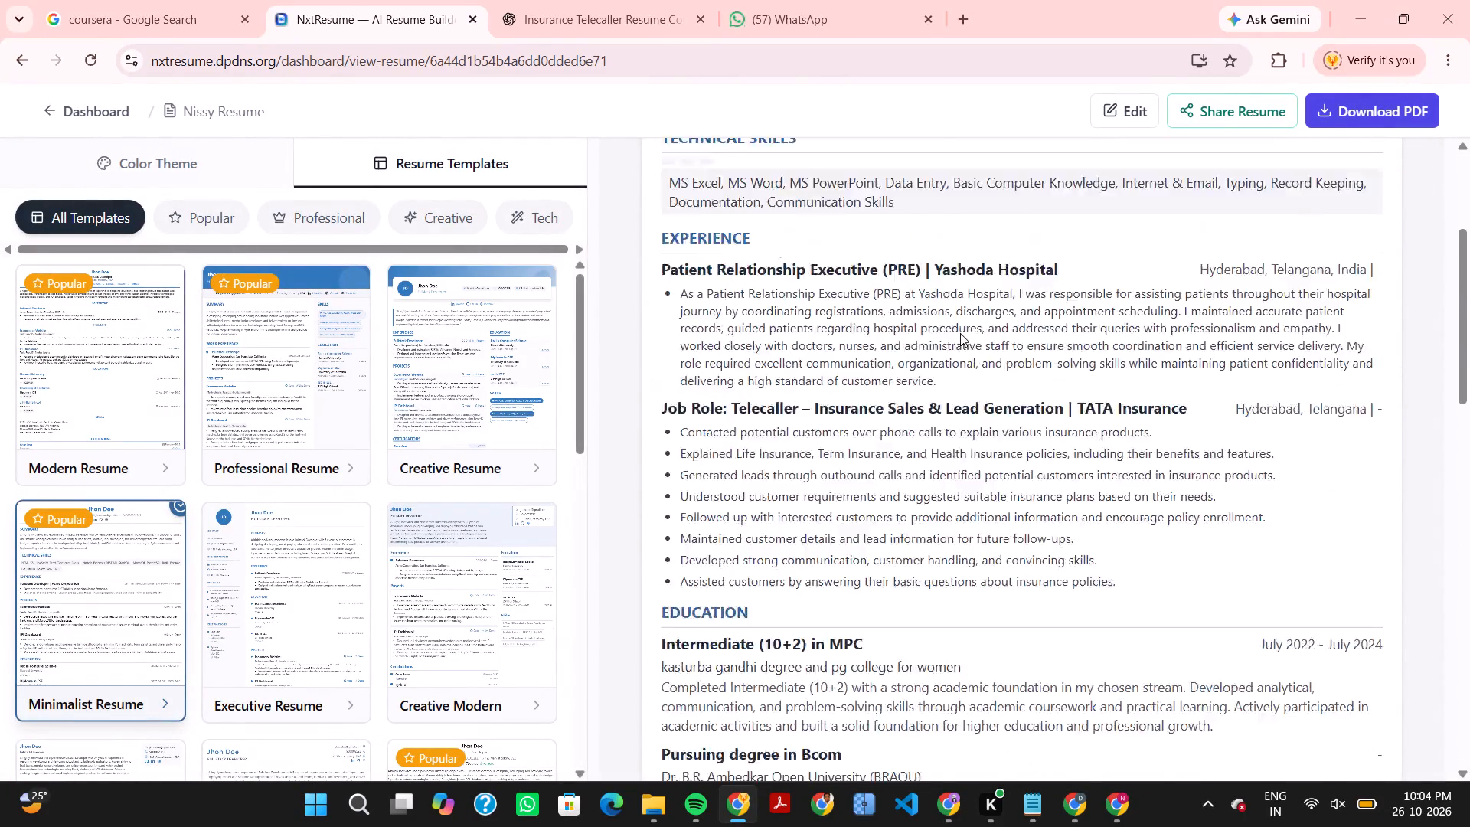
{"action": "left_click", "coordinate": [196, 114]}
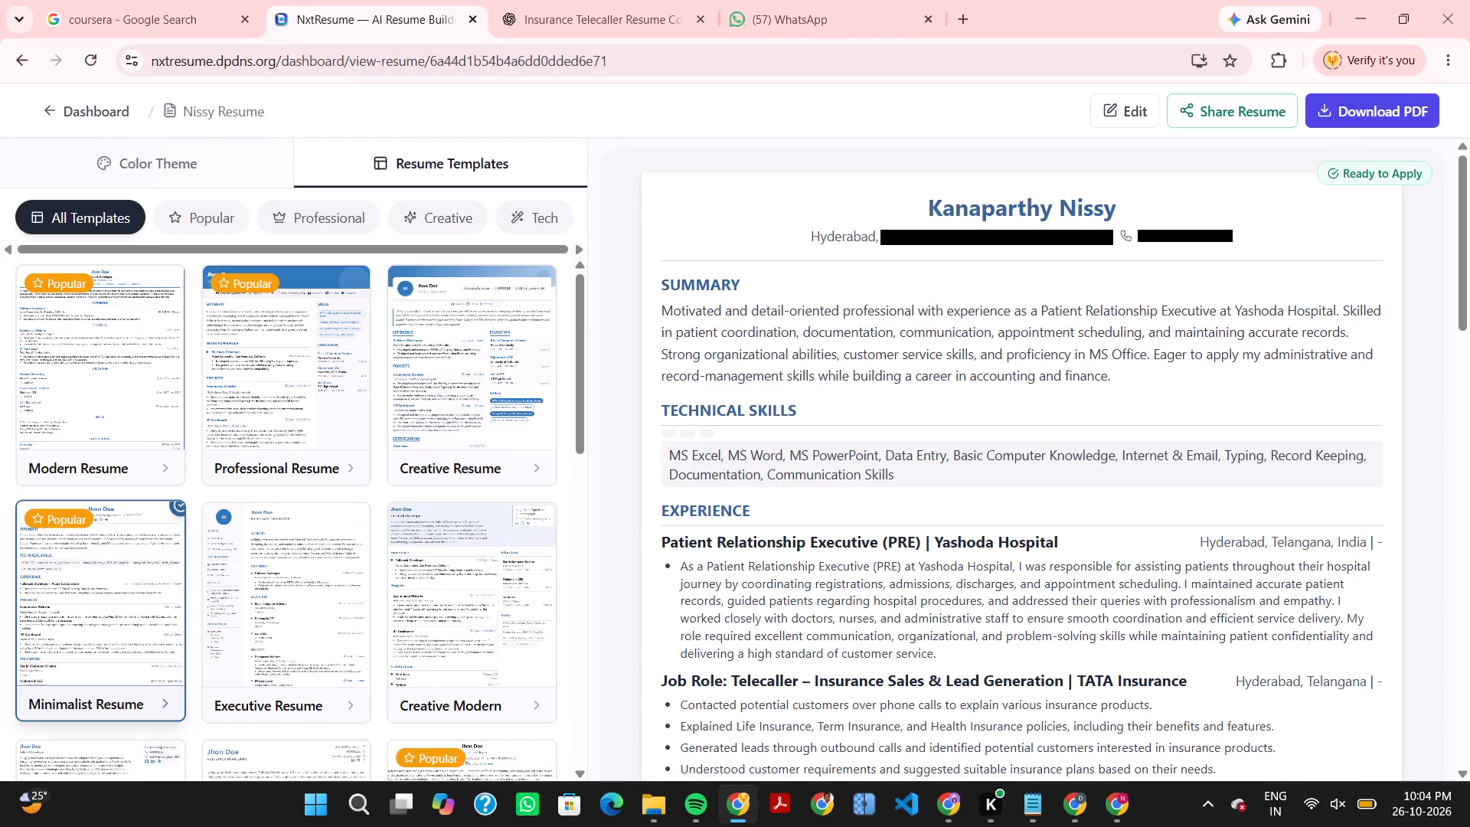
{"action": "left_click", "coordinate": [106, 103]}
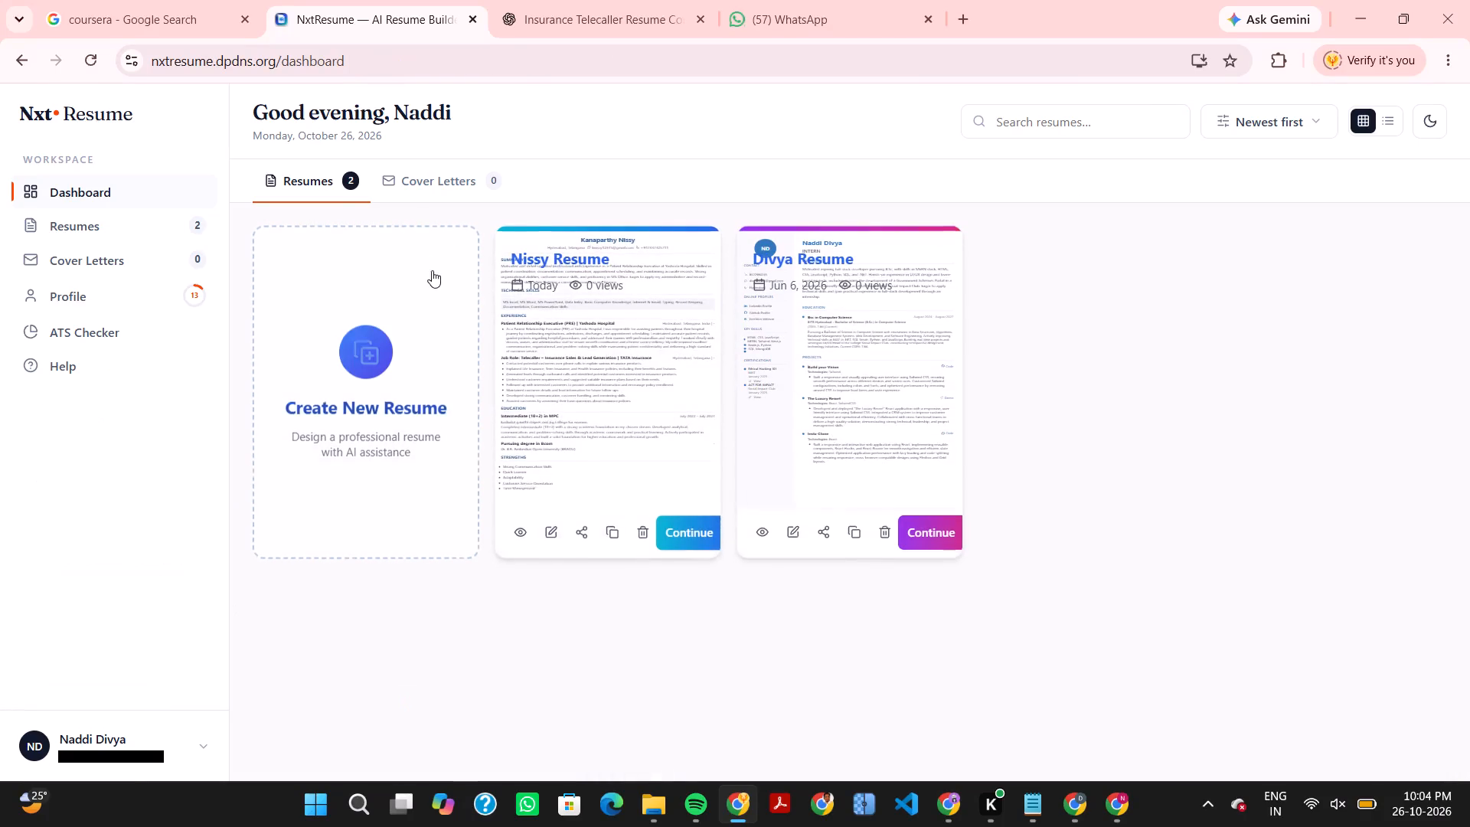
{"action": "scroll", "coordinate": [432, 270], "scroll_direction": "down", "scroll_amount": 1}
{"action": "left_click", "coordinate": [690, 524]}
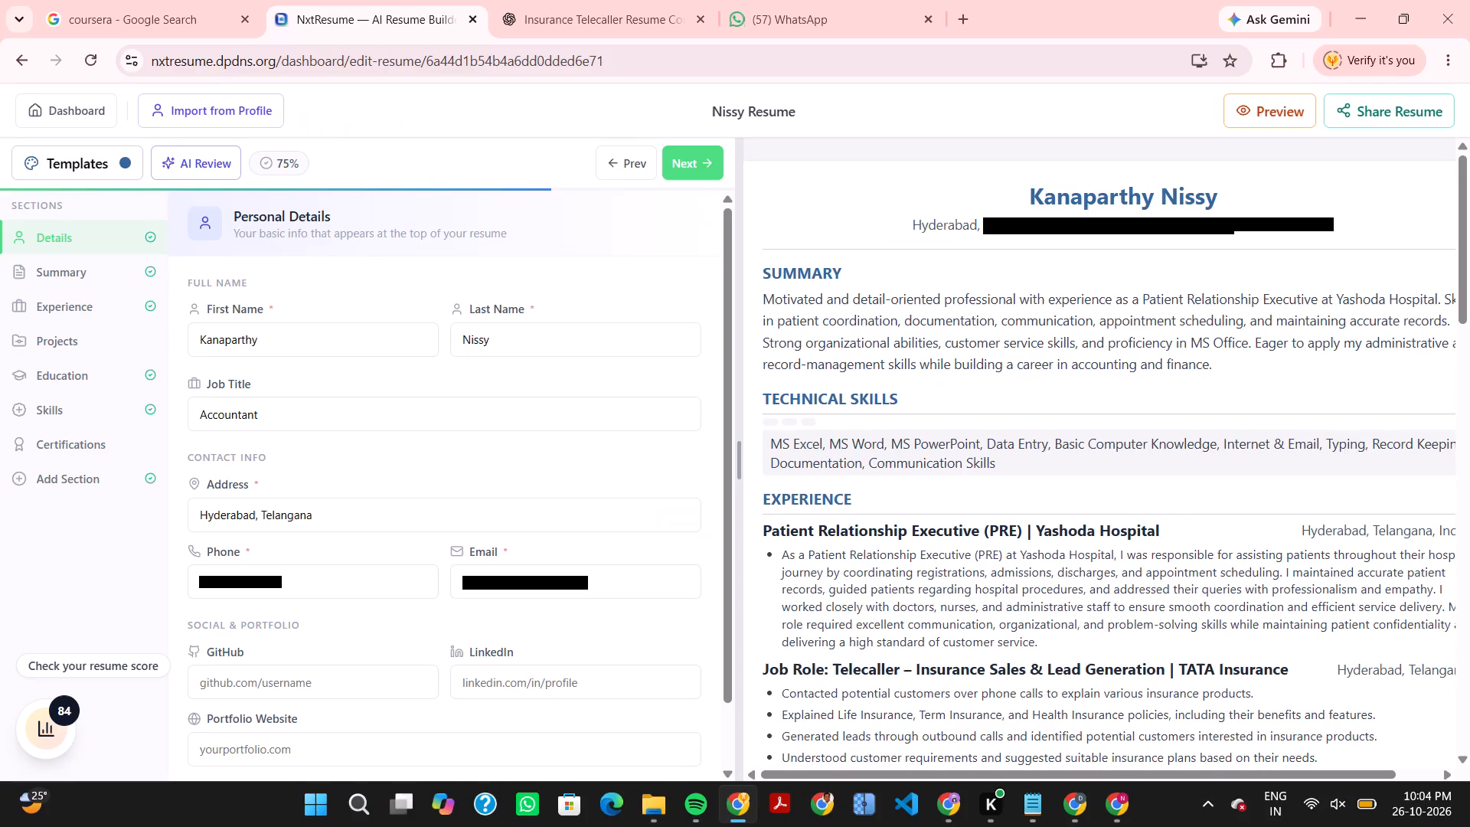
Open the Telecaller – Insurance Sales & Lead Generation entry in the resume's Experience section.
{"action": "scroll", "coordinate": [903, 518], "scroll_direction": "down", "scroll_amount": 3}
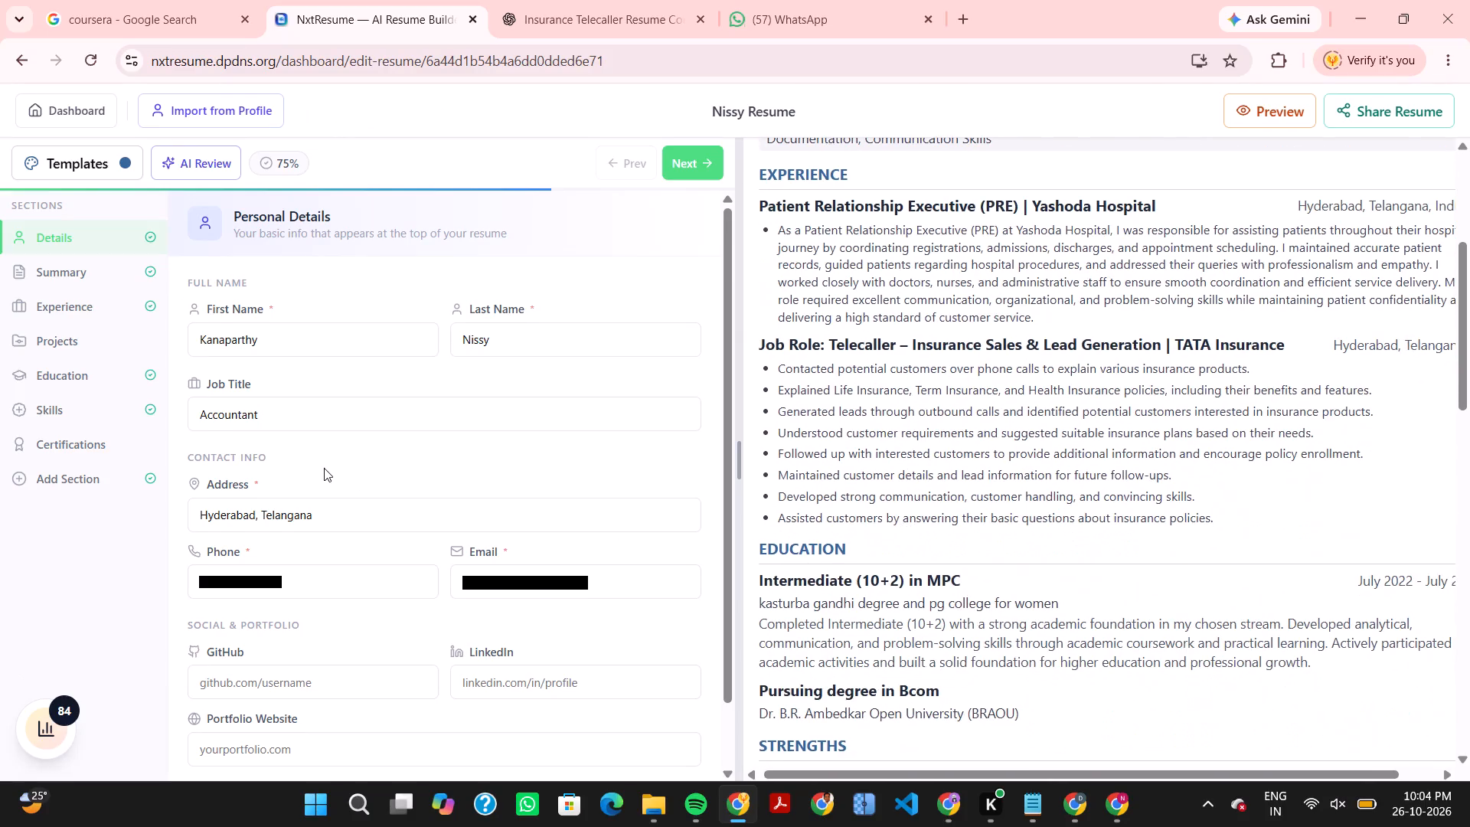
{"action": "scroll", "coordinate": [324, 468], "scroll_direction": "down", "scroll_amount": 1}
{"action": "scroll", "coordinate": [325, 396], "scroll_direction": "up", "scroll_amount": 4}
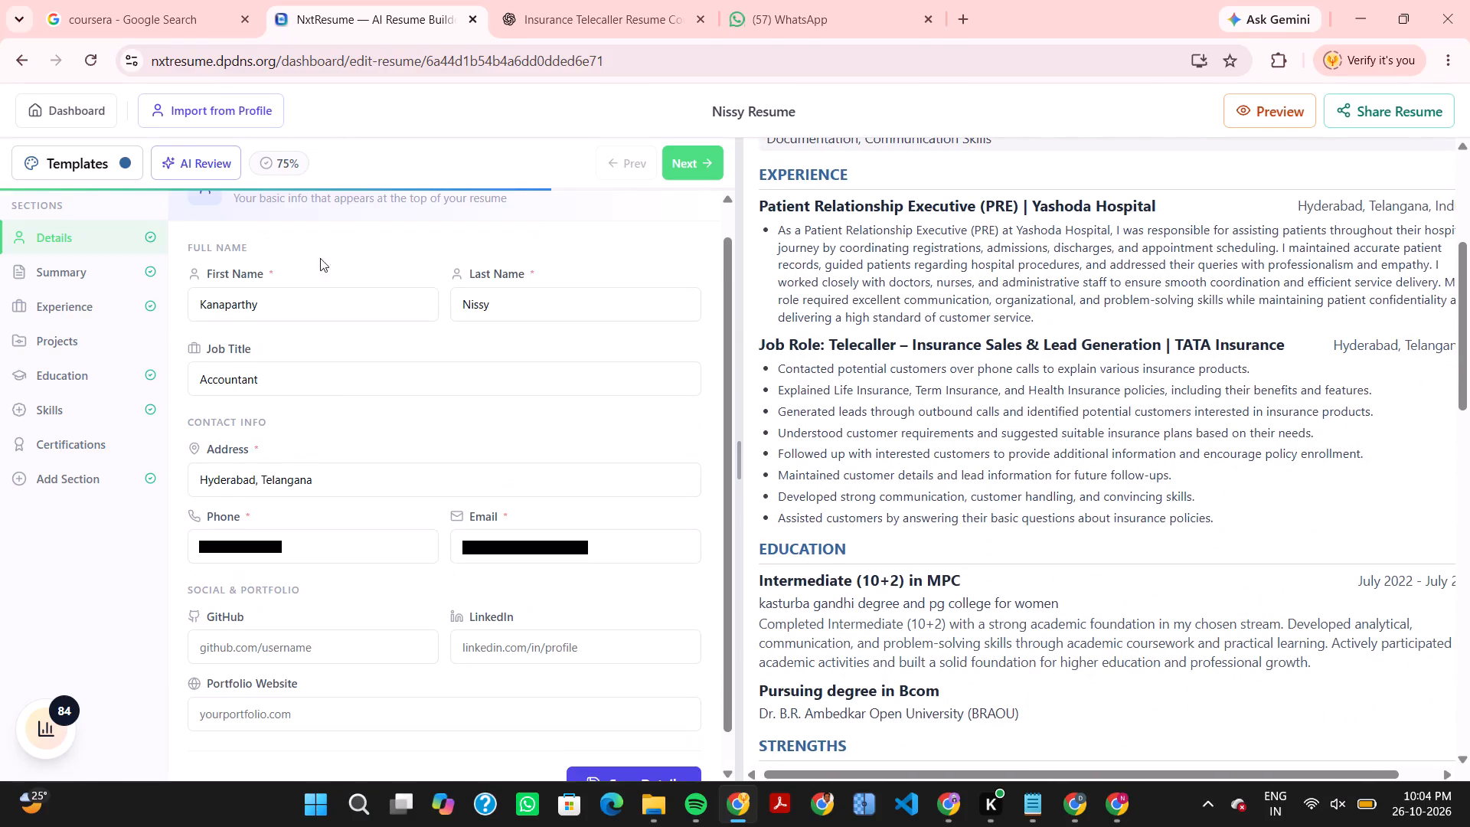
{"action": "scroll", "coordinate": [315, 250], "scroll_direction": "down", "scroll_amount": 1}
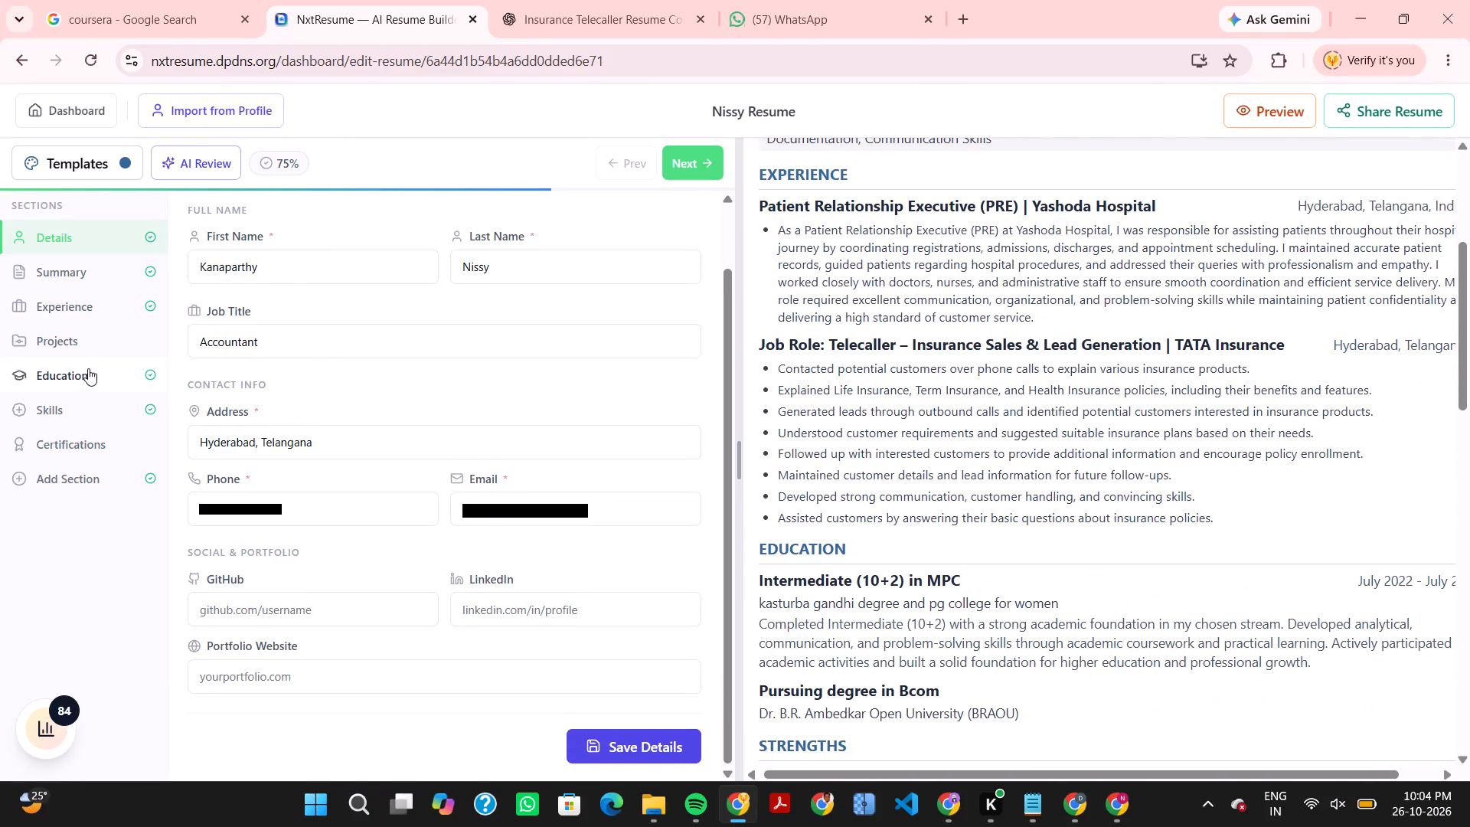
{"action": "left_click", "coordinate": [60, 310]}
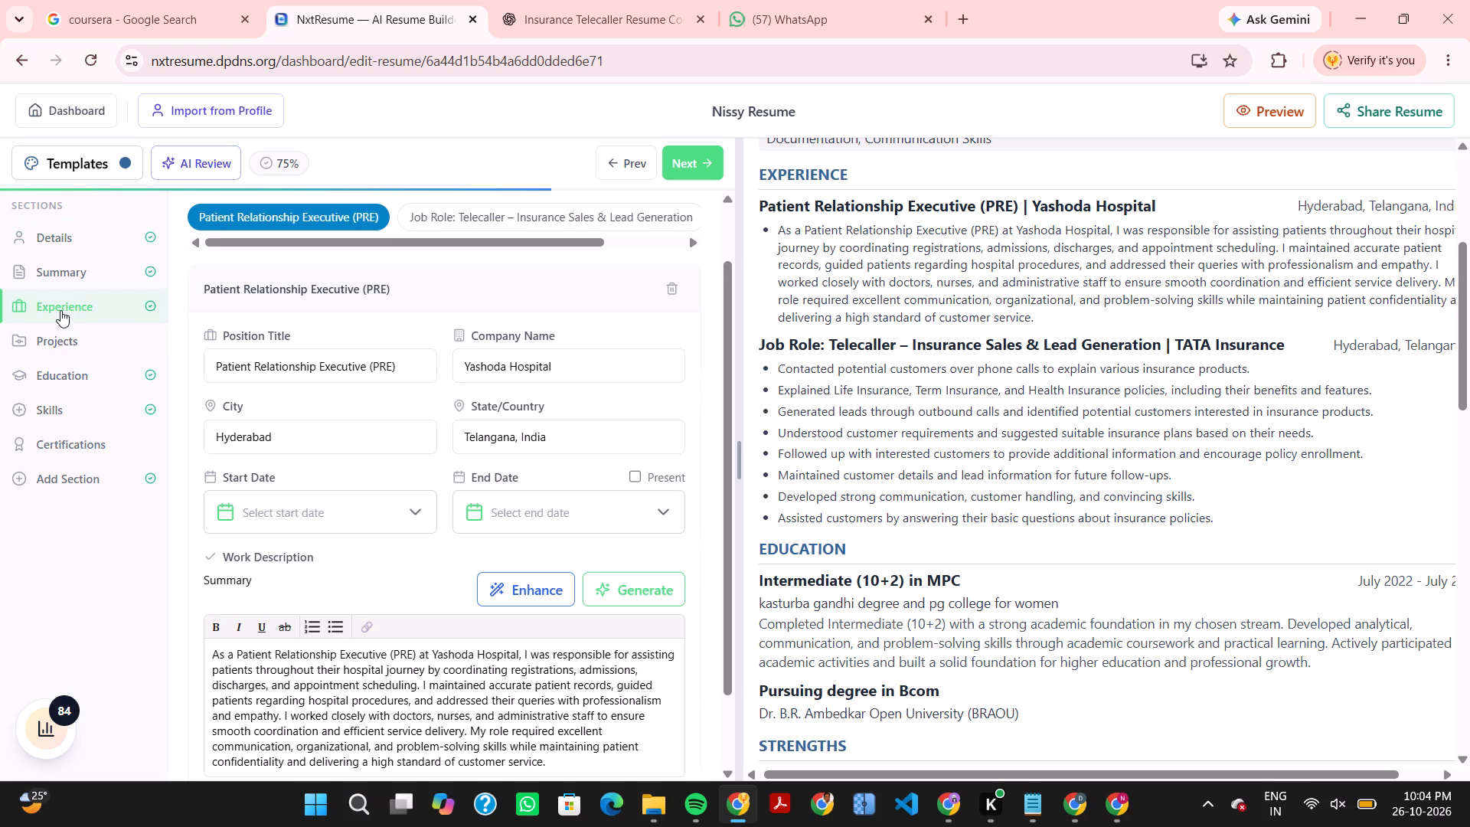
{"action": "scroll", "coordinate": [373, 418], "scroll_direction": "down", "scroll_amount": 3}
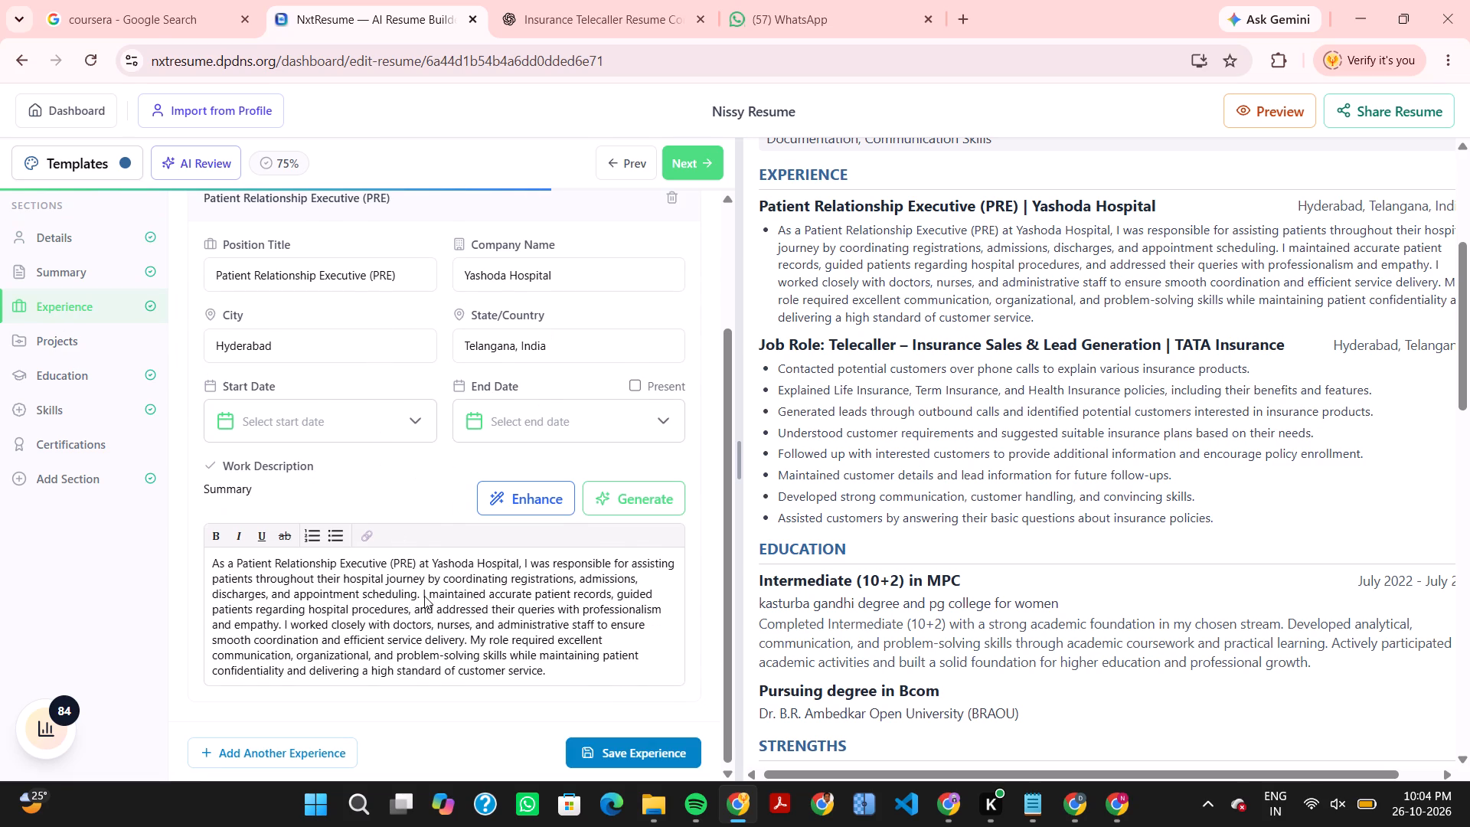
{"action": "scroll", "coordinate": [478, 295], "scroll_direction": "up", "scroll_amount": 7}
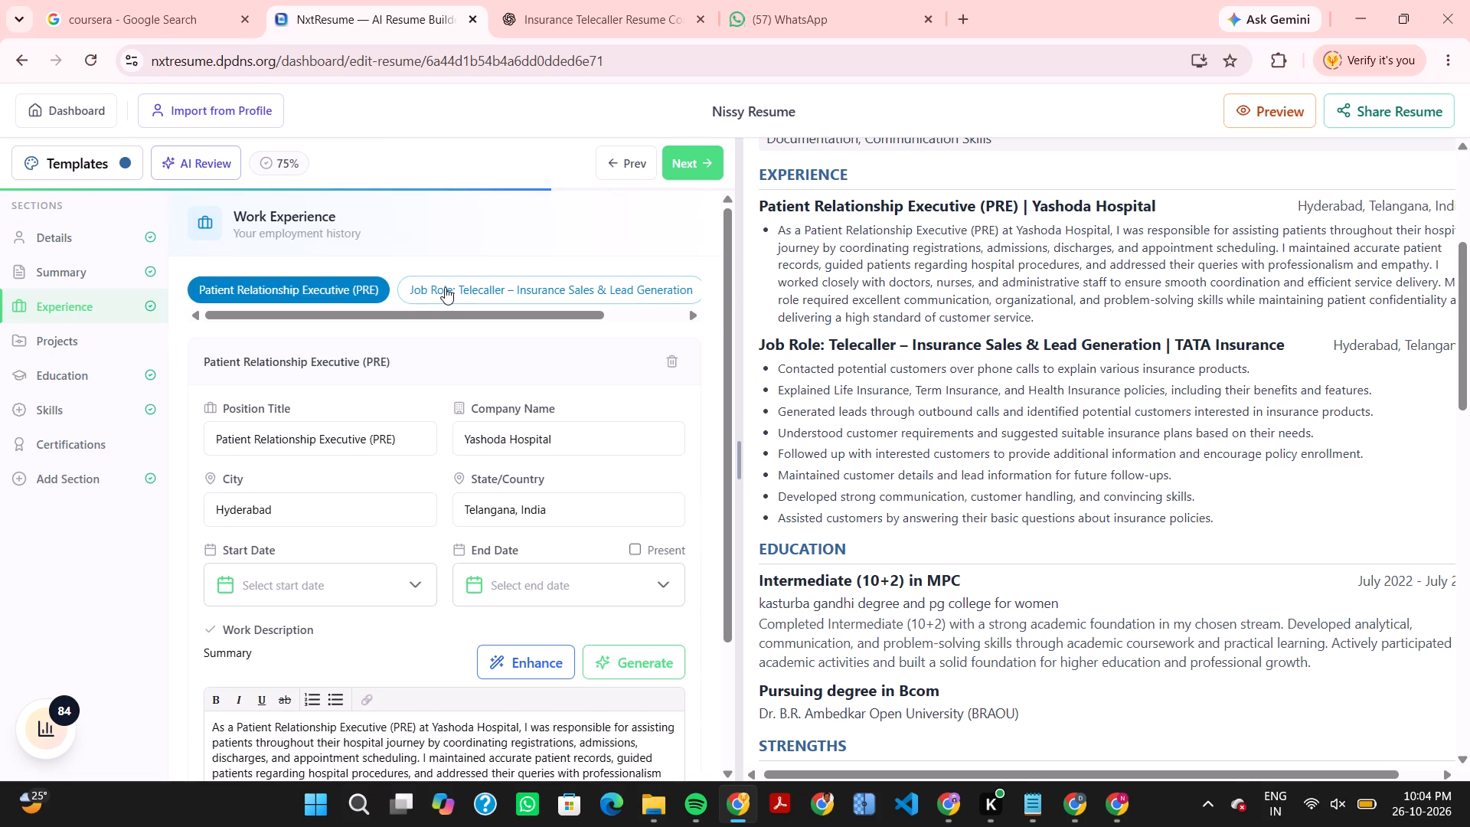
{"action": "left_click", "coordinate": [445, 287]}
Select the closing bullets of the TATA Insurance work description, starting from "Developed strong communication, customer handling, and convincing skills.".
{"action": "scroll", "coordinate": [433, 527], "scroll_direction": "down", "scroll_amount": 4}
{"action": "scroll", "coordinate": [398, 609], "scroll_direction": "down", "scroll_amount": 2}
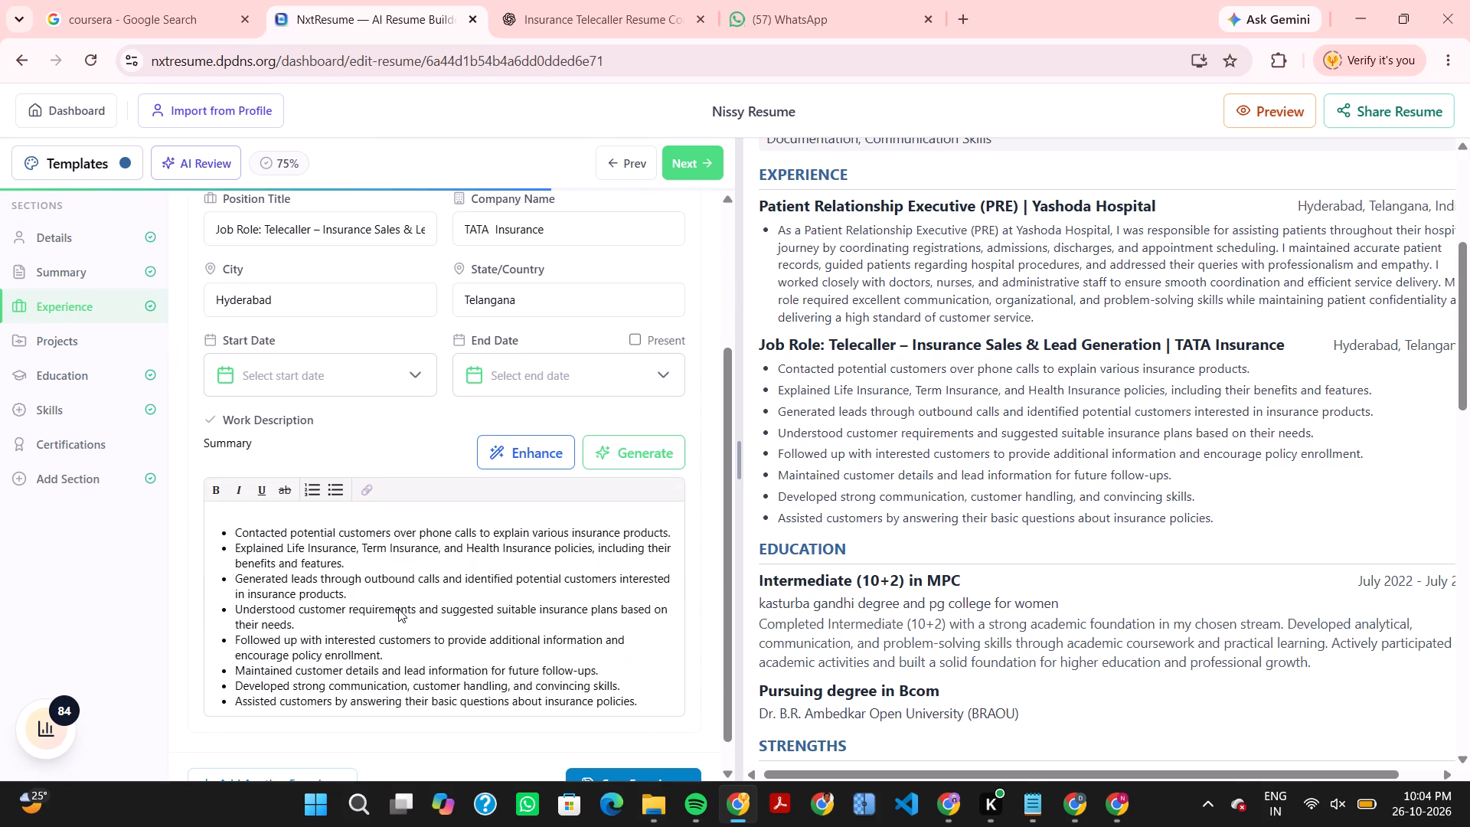
{"action": "left_click_drag", "start_coordinate": [233, 652], "coordinate": [501, 662]}
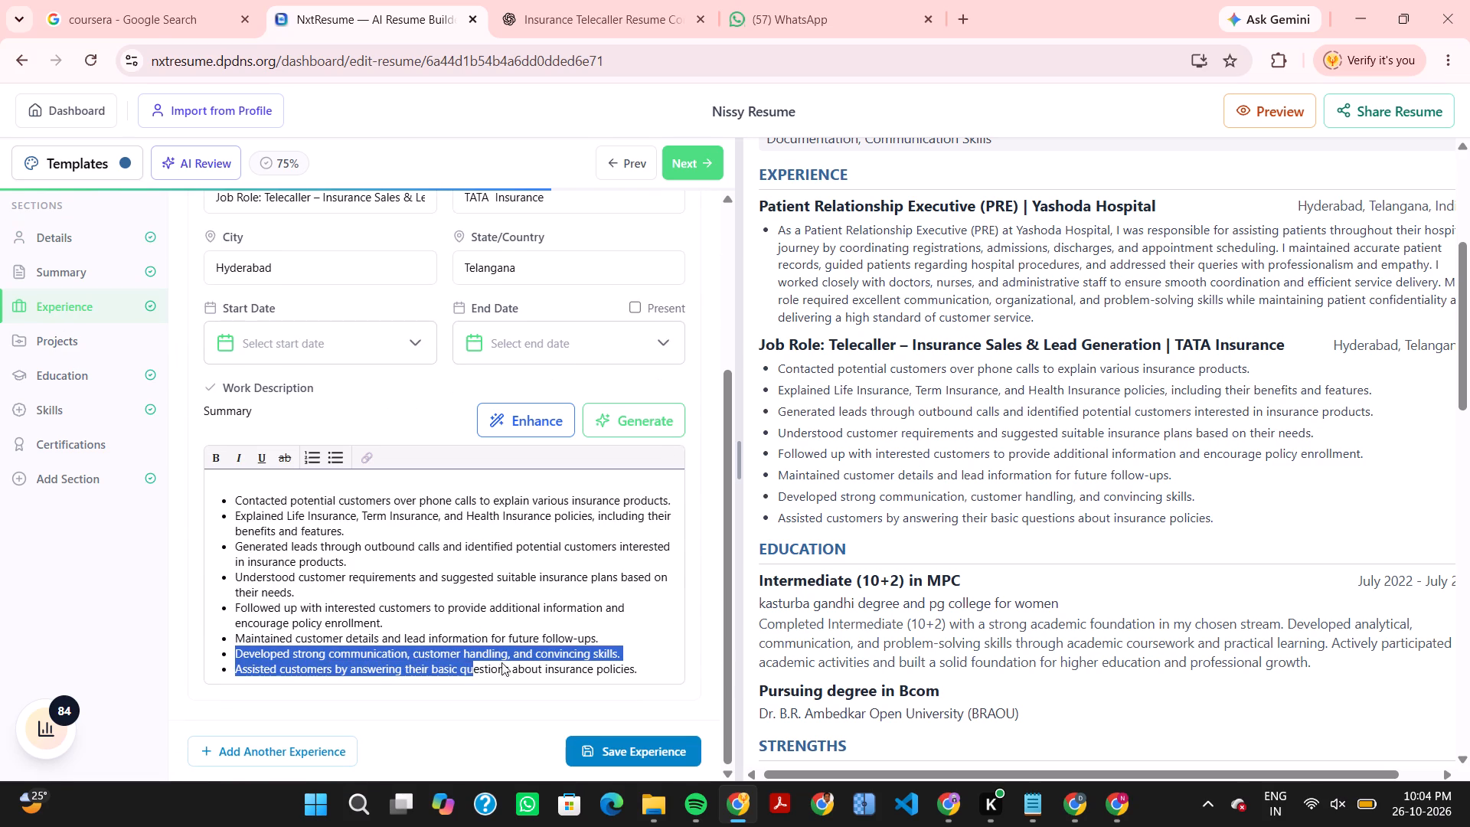
Delete the last two TATA Insurance bullets, on communication skills and on answering customers' basic questions, and save the experience.
{"action": "left_click_drag", "start_coordinate": [501, 662], "coordinate": [665, 669]}
{"action": "key", "text": "BackSpace"}
{"action": "key", "text": "BackSpace"}
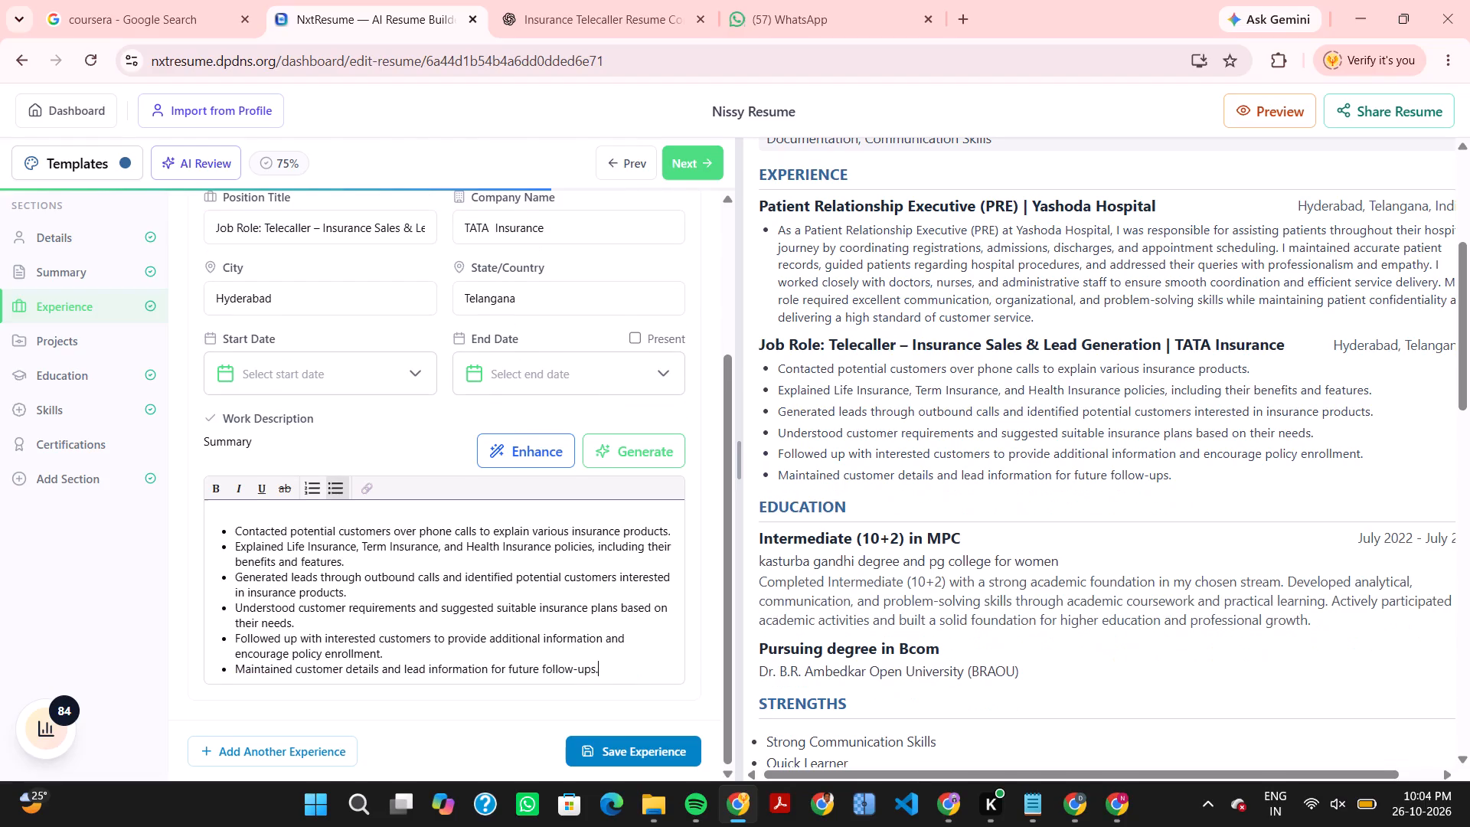
{"action": "scroll", "coordinate": [1120, 678], "scroll_direction": "down", "scroll_amount": 3}
{"action": "scroll", "coordinate": [1120, 678], "scroll_direction": "up", "scroll_amount": 3}
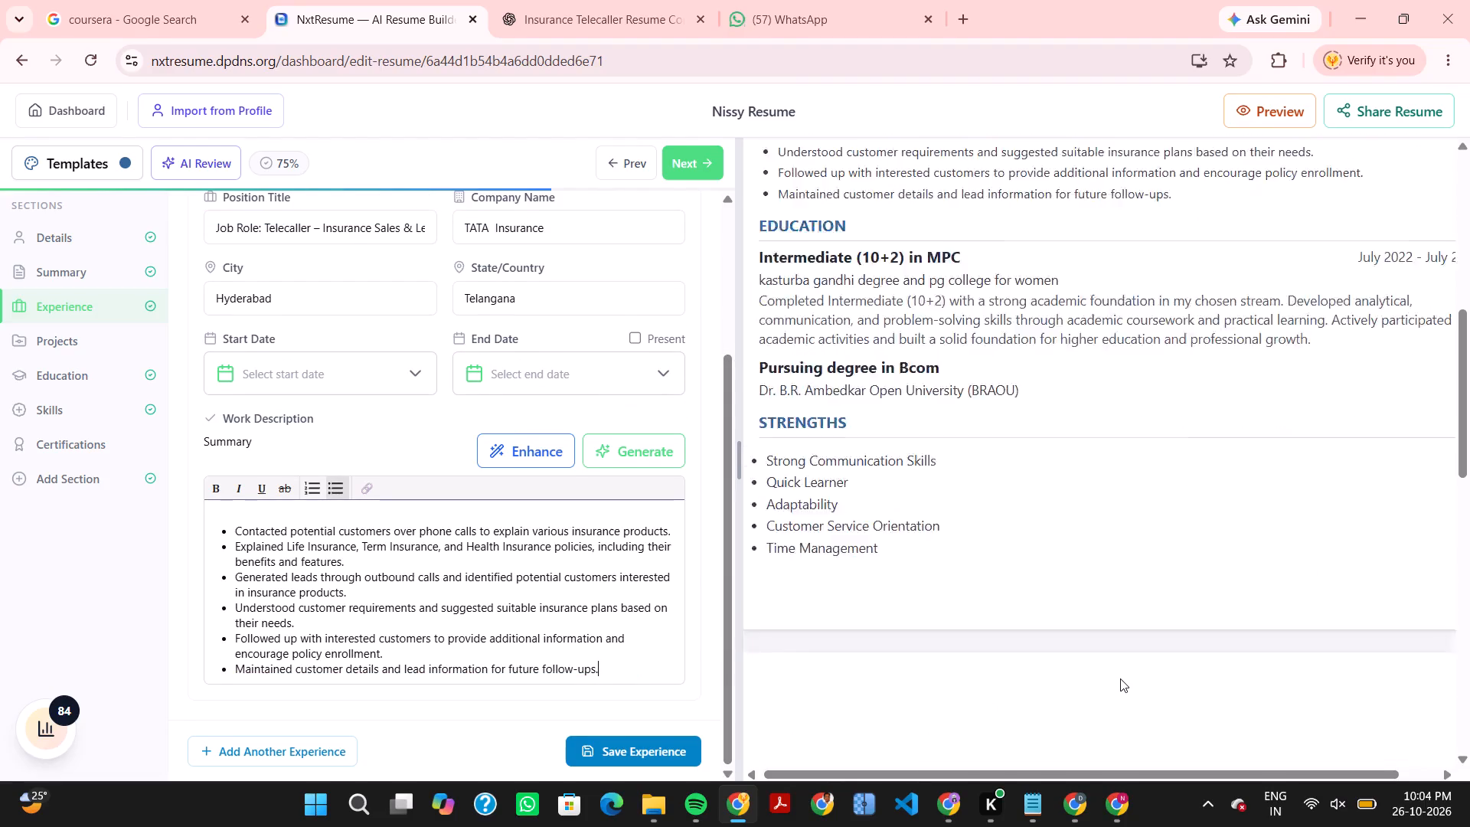
{"action": "scroll", "coordinate": [1120, 678], "scroll_direction": "up", "scroll_amount": 7}
{"action": "left_click", "coordinate": [658, 737]}
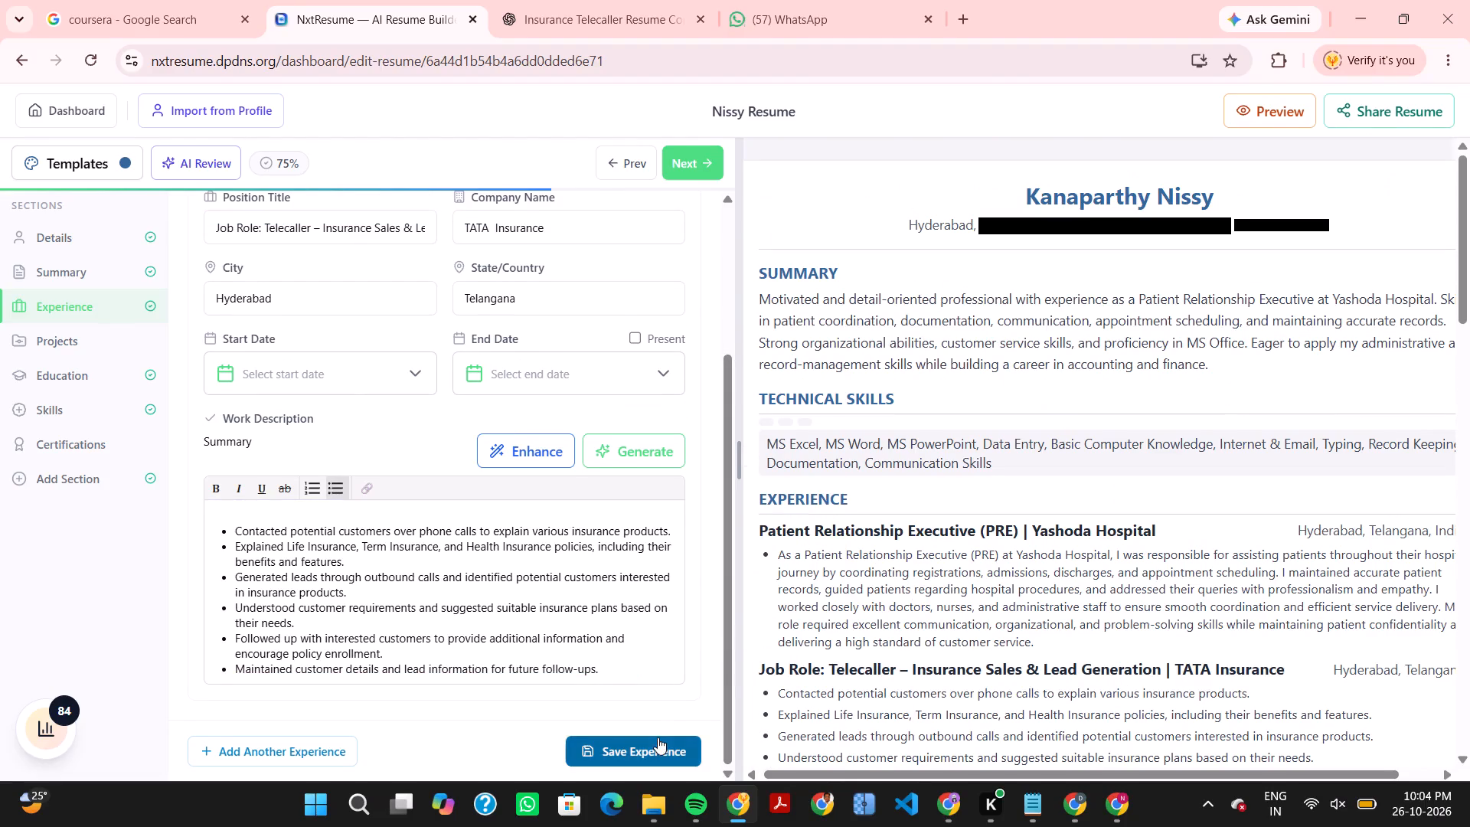
{"action": "left_click", "coordinate": [1373, 113]}
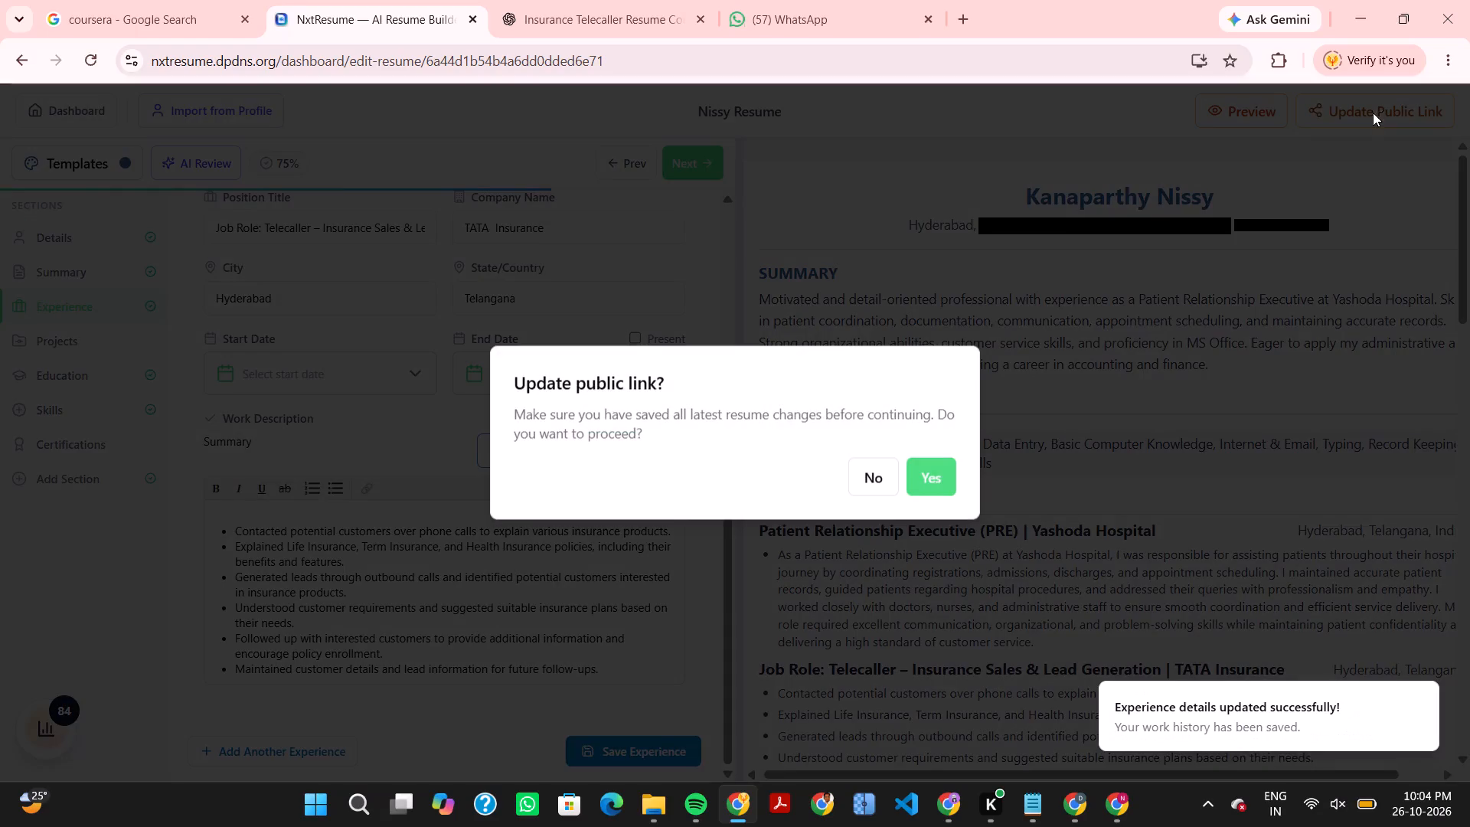
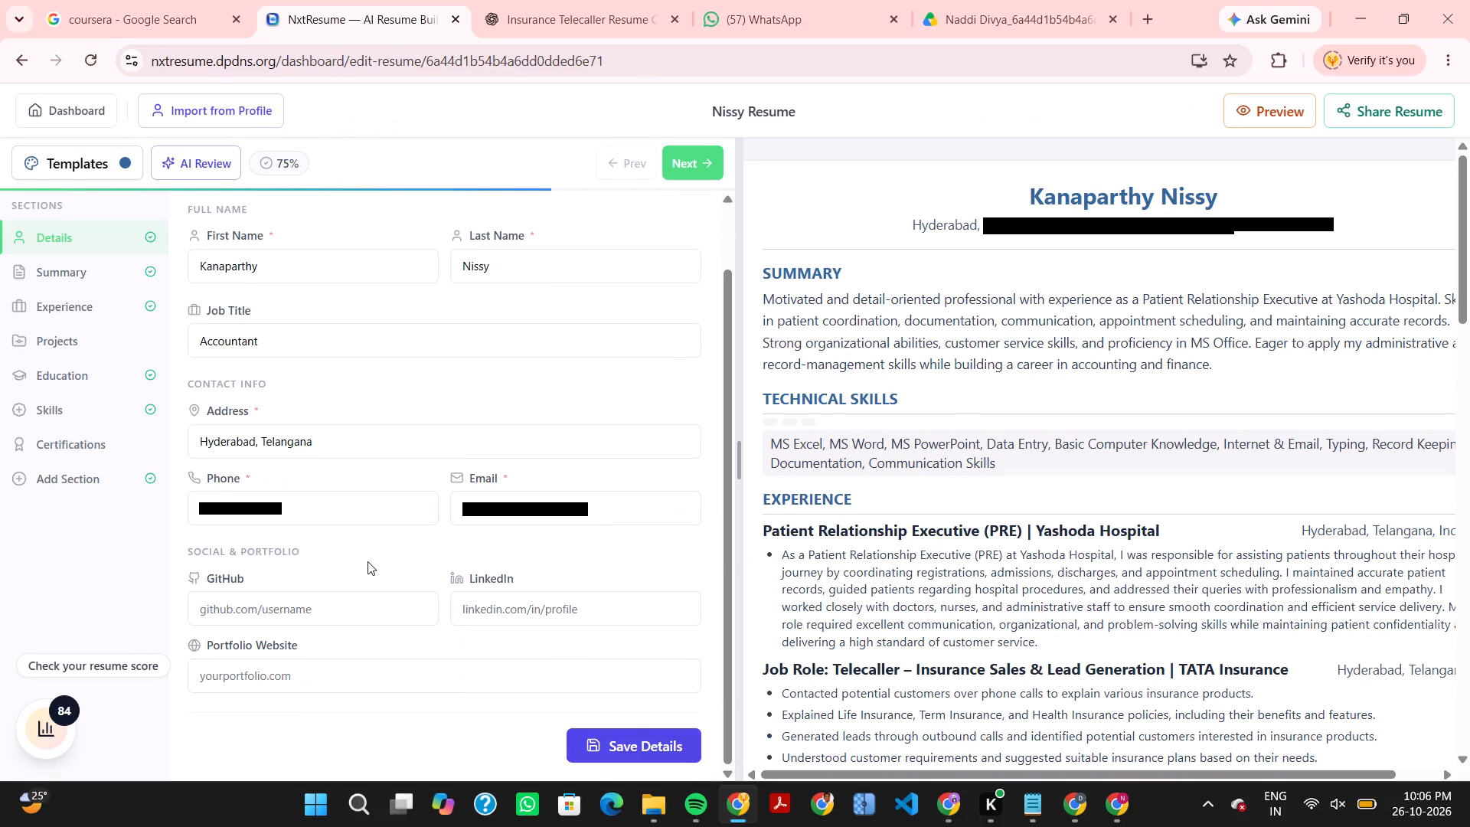
Open the resume's Skills section and review its entries and the resume preview through the Education and Strengths sections.
{"action": "scroll", "coordinate": [367, 561], "scroll_direction": "down", "scroll_amount": 1}
{"action": "left_click", "coordinate": [52, 408]}
{"action": "scroll", "coordinate": [247, 499], "scroll_direction": "down", "scroll_amount": 1}
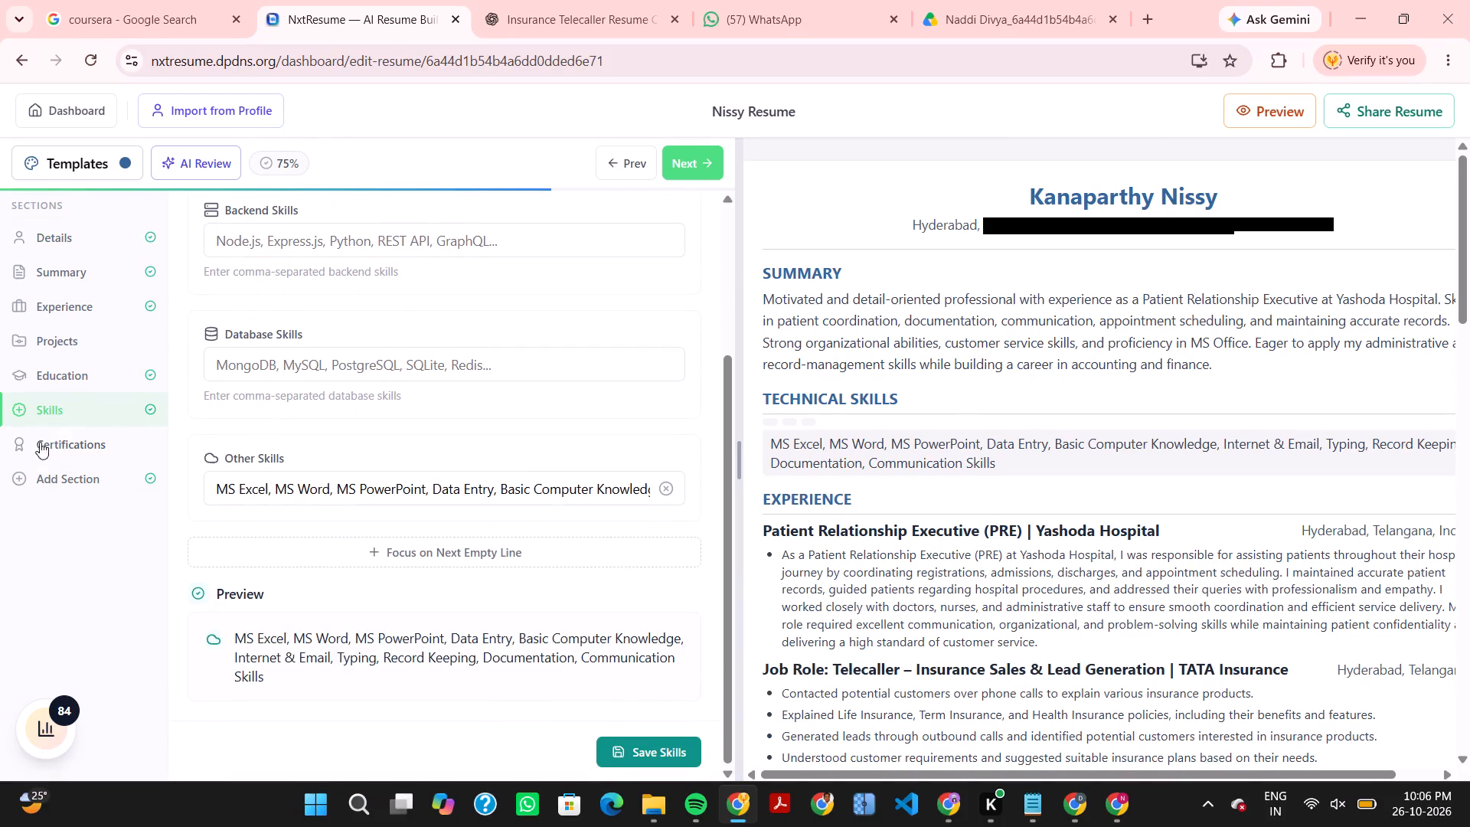
{"action": "scroll", "coordinate": [1070, 576], "scroll_direction": "down", "scroll_amount": 8}
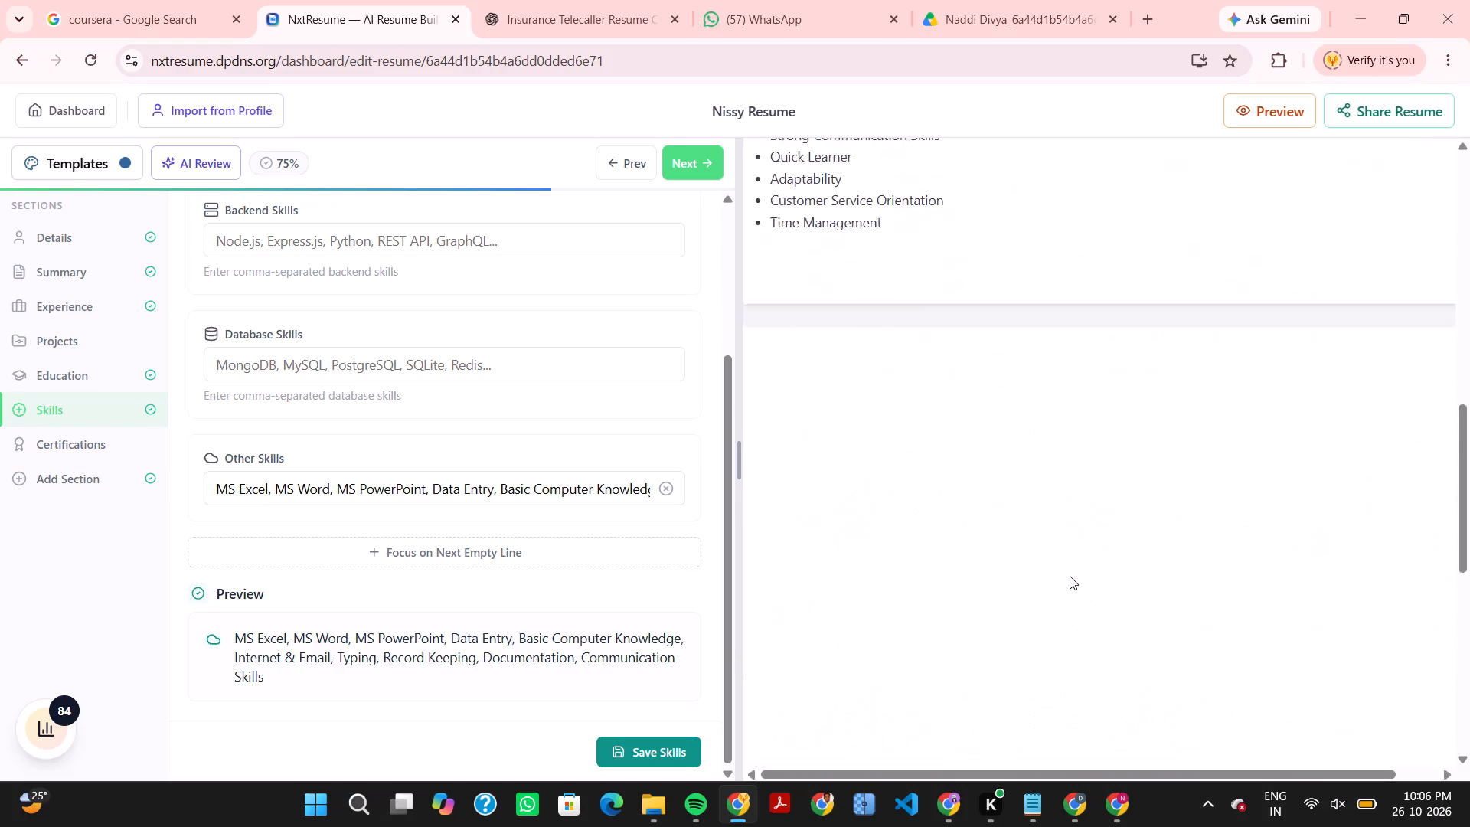
{"action": "scroll", "coordinate": [1045, 391], "scroll_direction": "up", "scroll_amount": 3}
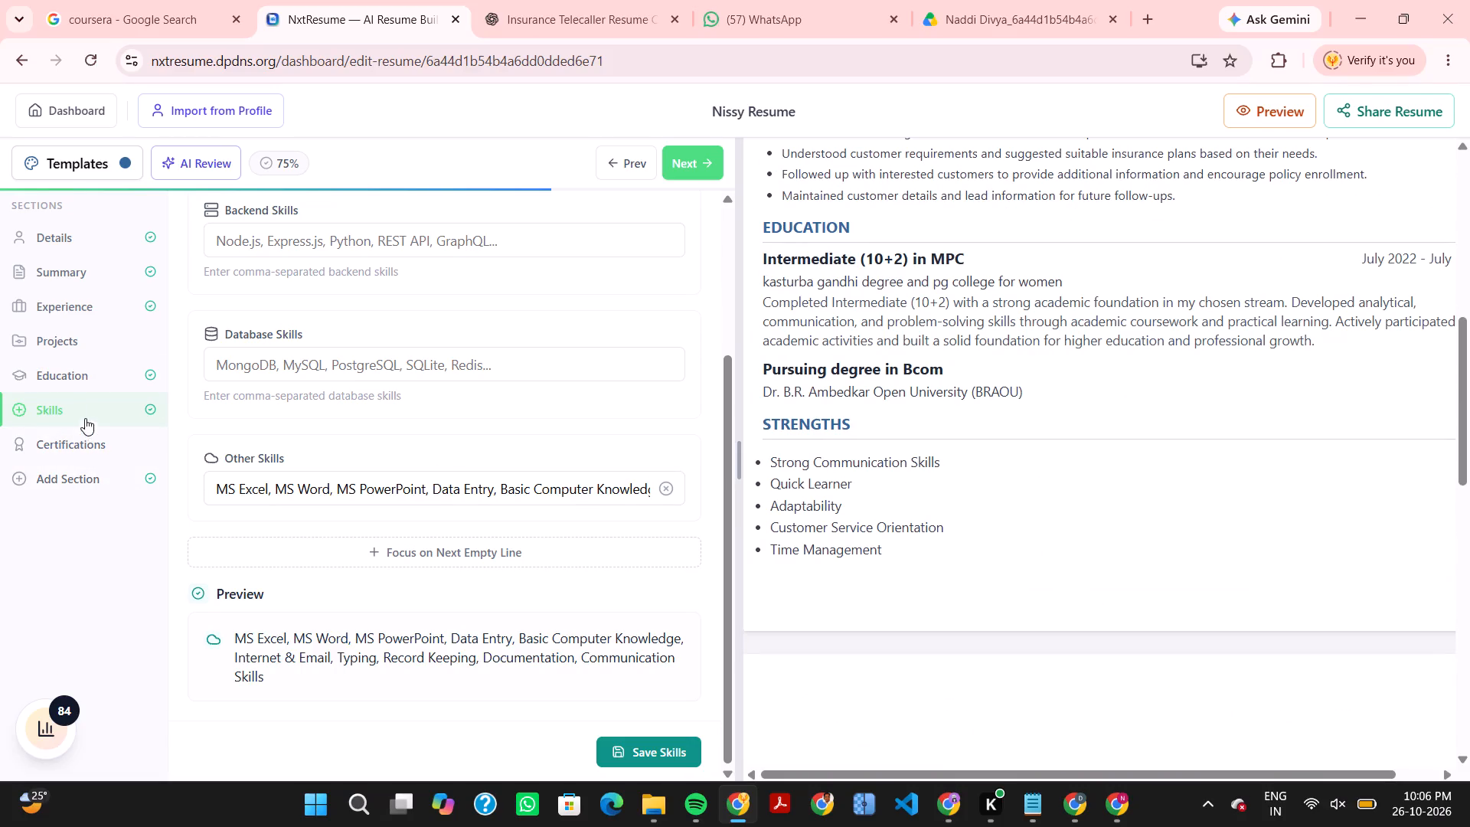
Open the resume's Add Section area from the Skills section.
{"action": "scroll", "coordinate": [70, 307], "scroll_direction": "up", "scroll_amount": 1}
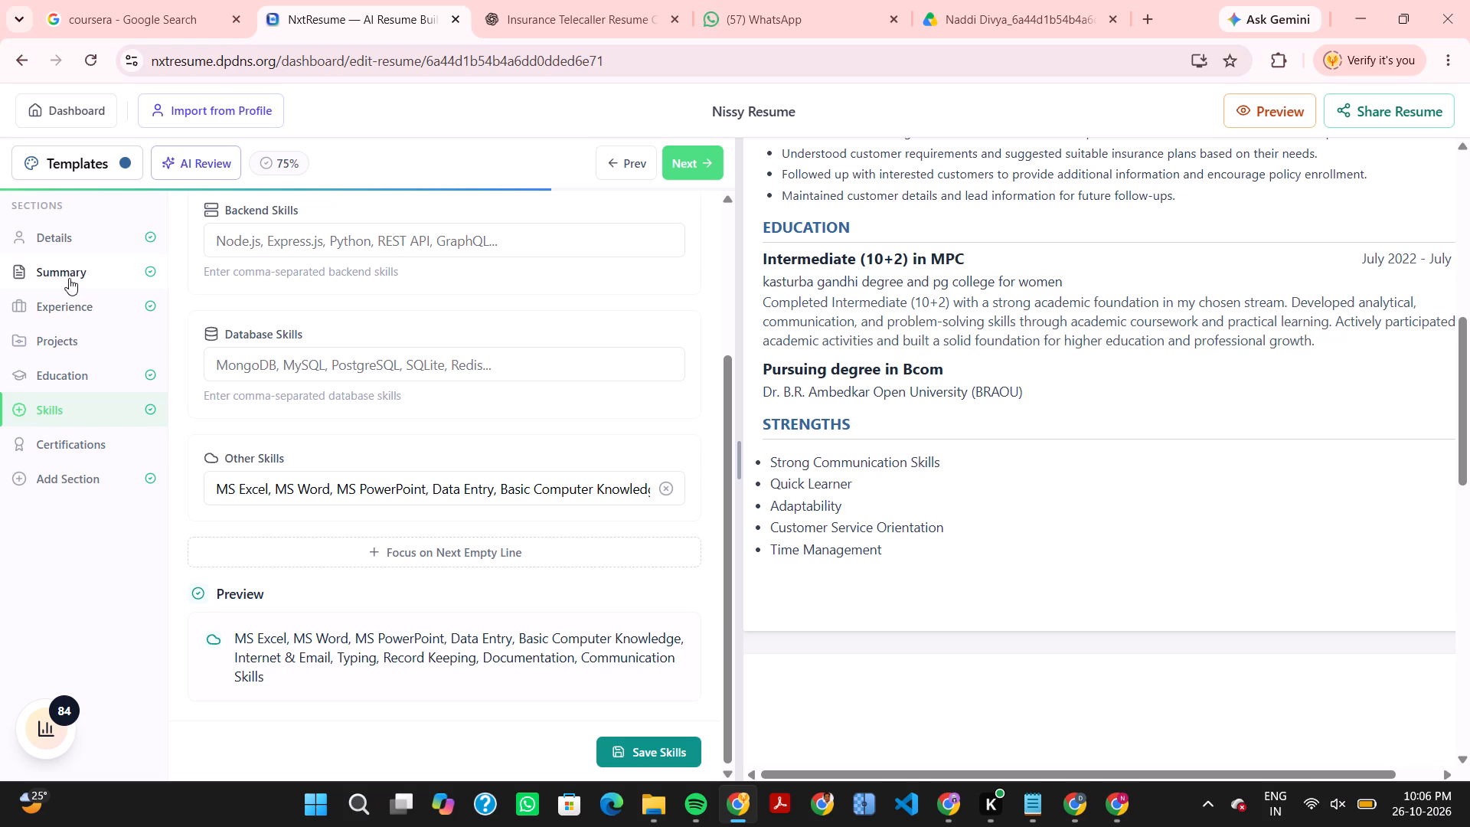
{"action": "left_click", "coordinate": [63, 486]}
Delete the "Adaptability" line from the resume's STRENGTHS section and save the additional sections.
{"action": "scroll", "coordinate": [328, 464], "scroll_direction": "down", "scroll_amount": 1}
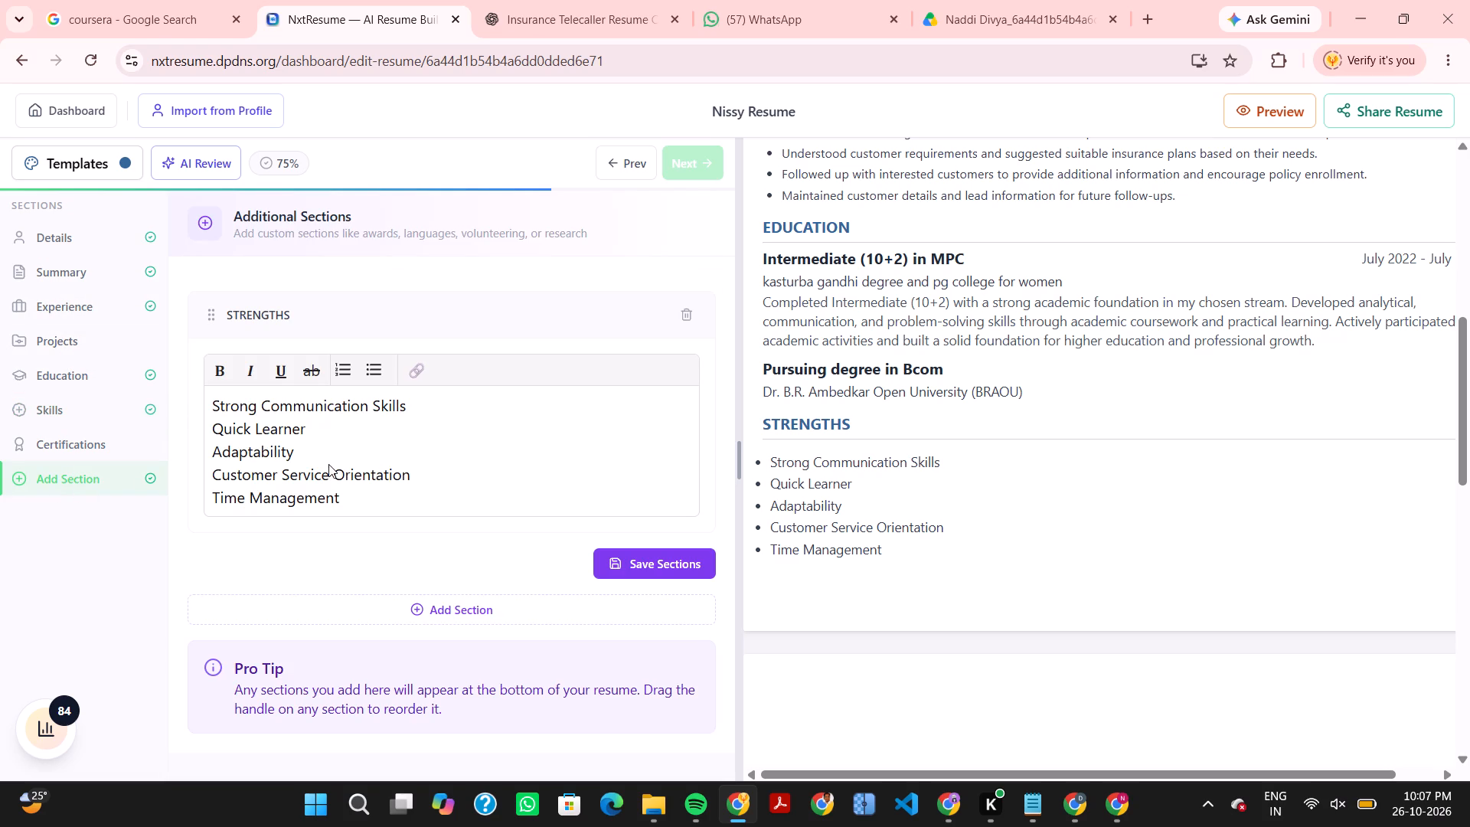
{"action": "scroll", "coordinate": [328, 464], "scroll_direction": "down", "scroll_amount": 1}
{"action": "left_click_drag", "start_coordinate": [295, 446], "coordinate": [204, 449]}
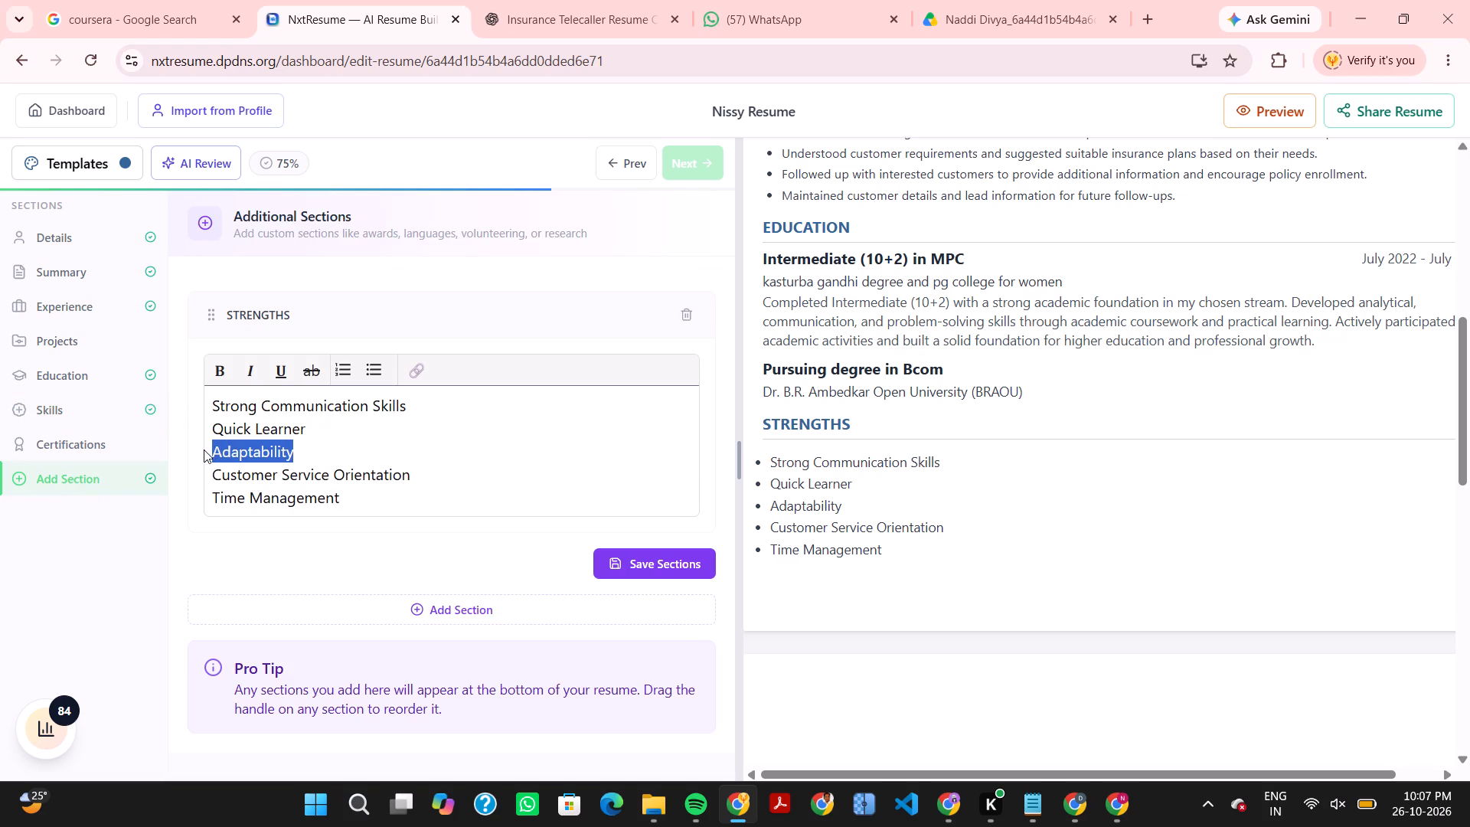
{"action": "key", "text": "BackSpace"}
{"action": "key", "text": "BackSpace"}
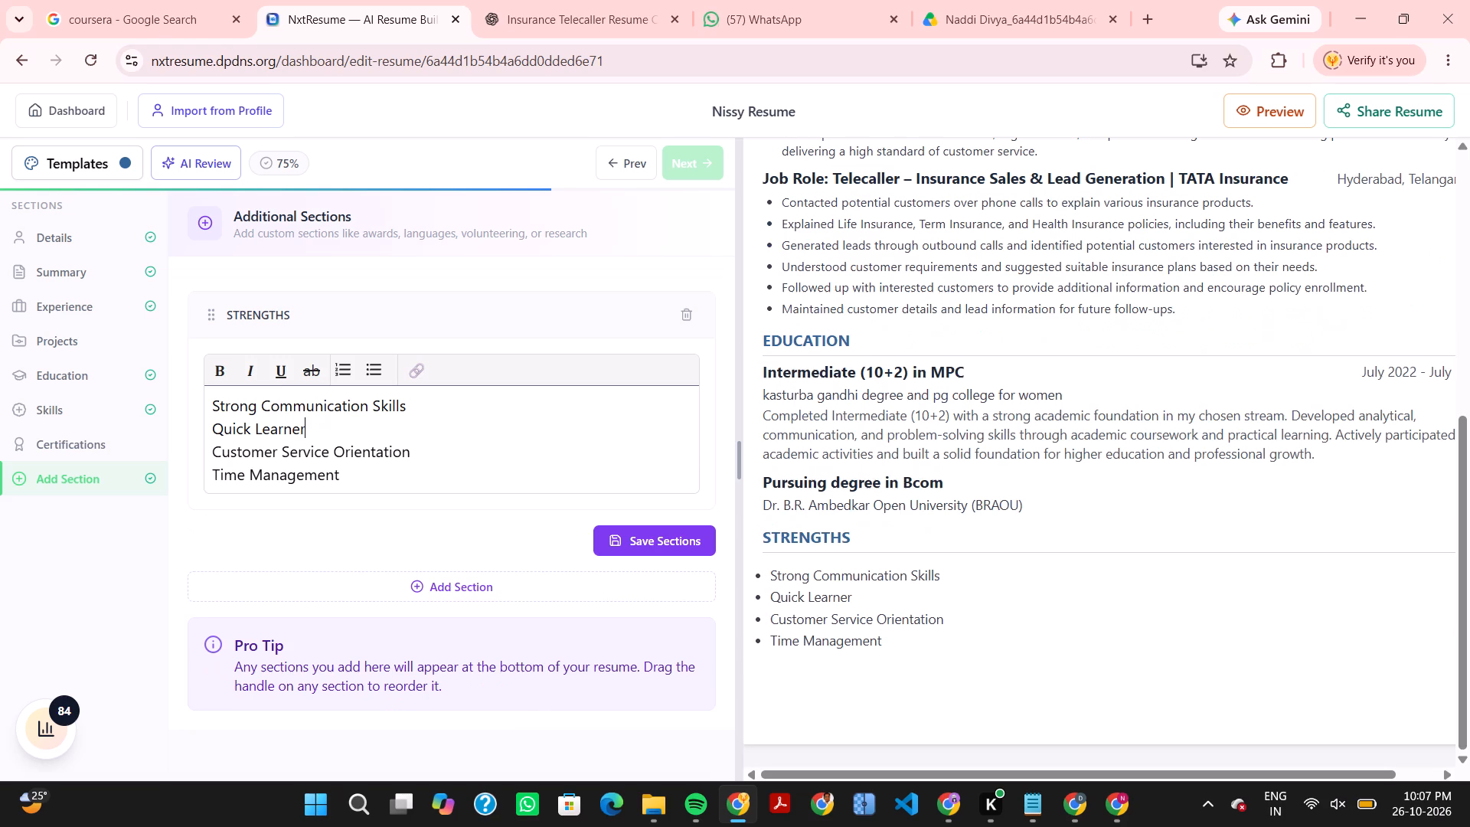
{"action": "left_click", "coordinate": [619, 541]}
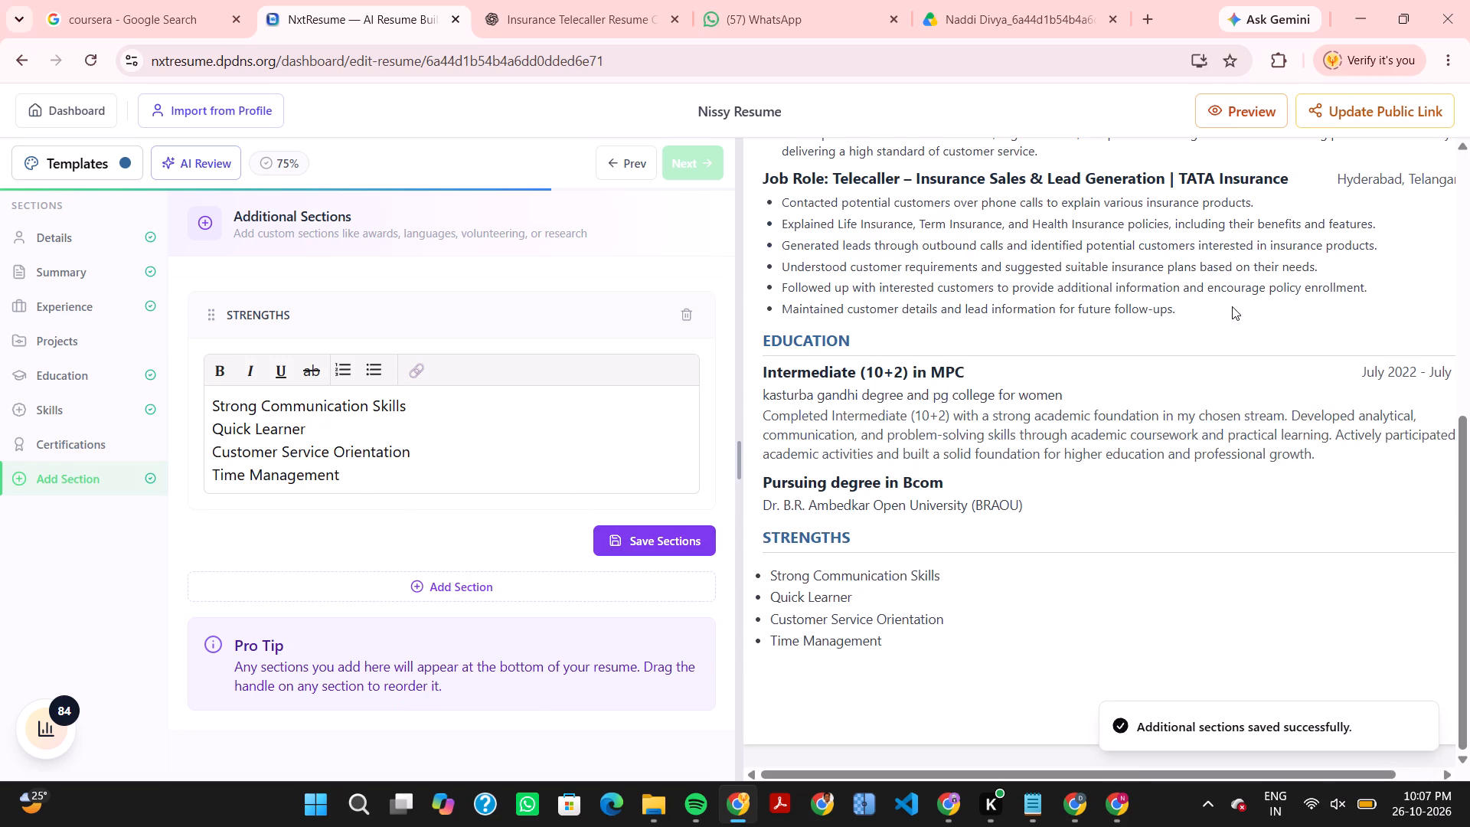
Update the public link of Nissy Resume with the saved changes.
{"action": "left_click", "coordinate": [1317, 110]}
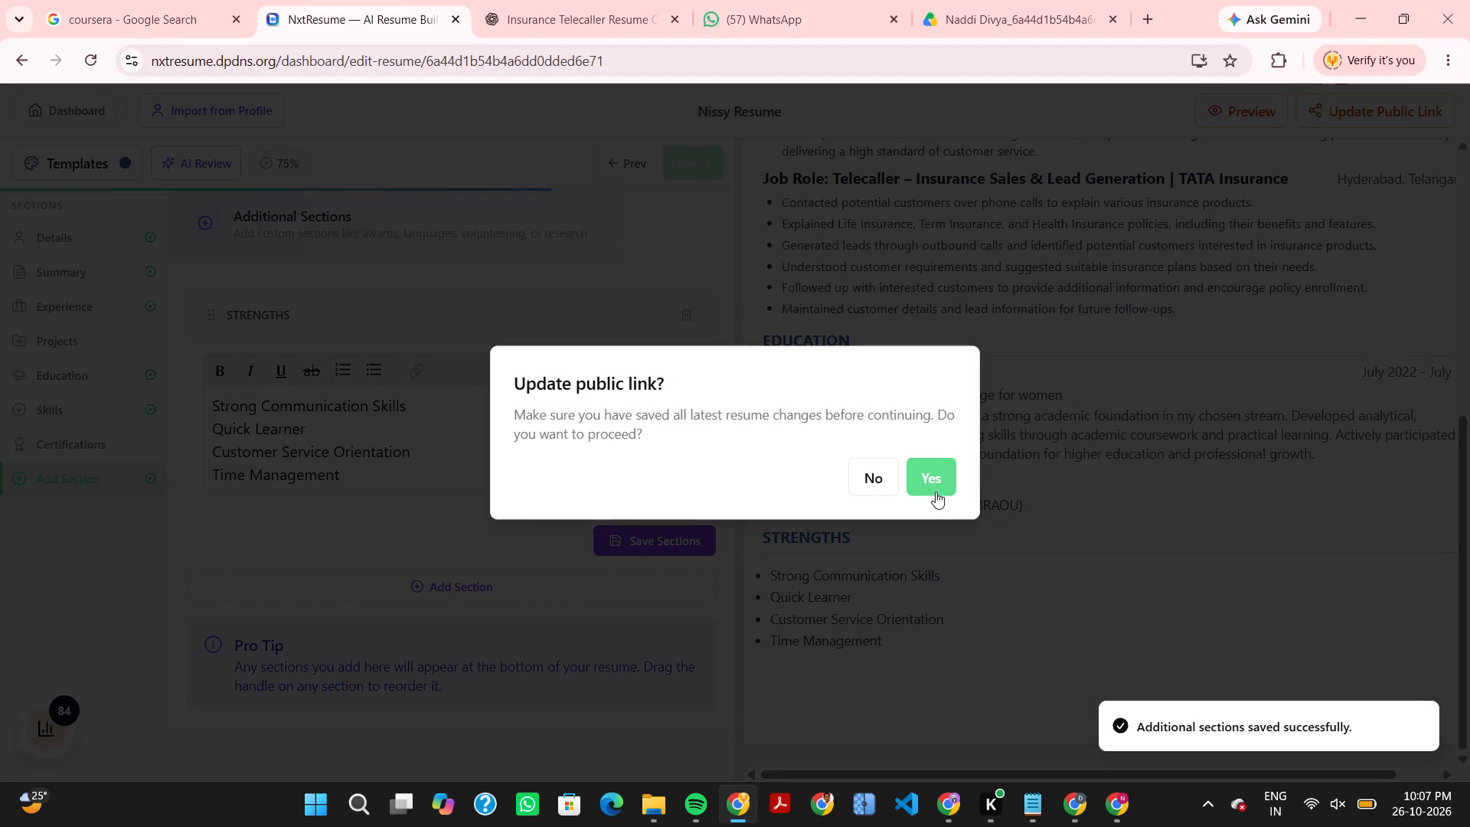
{"action": "left_click", "coordinate": [930, 477]}
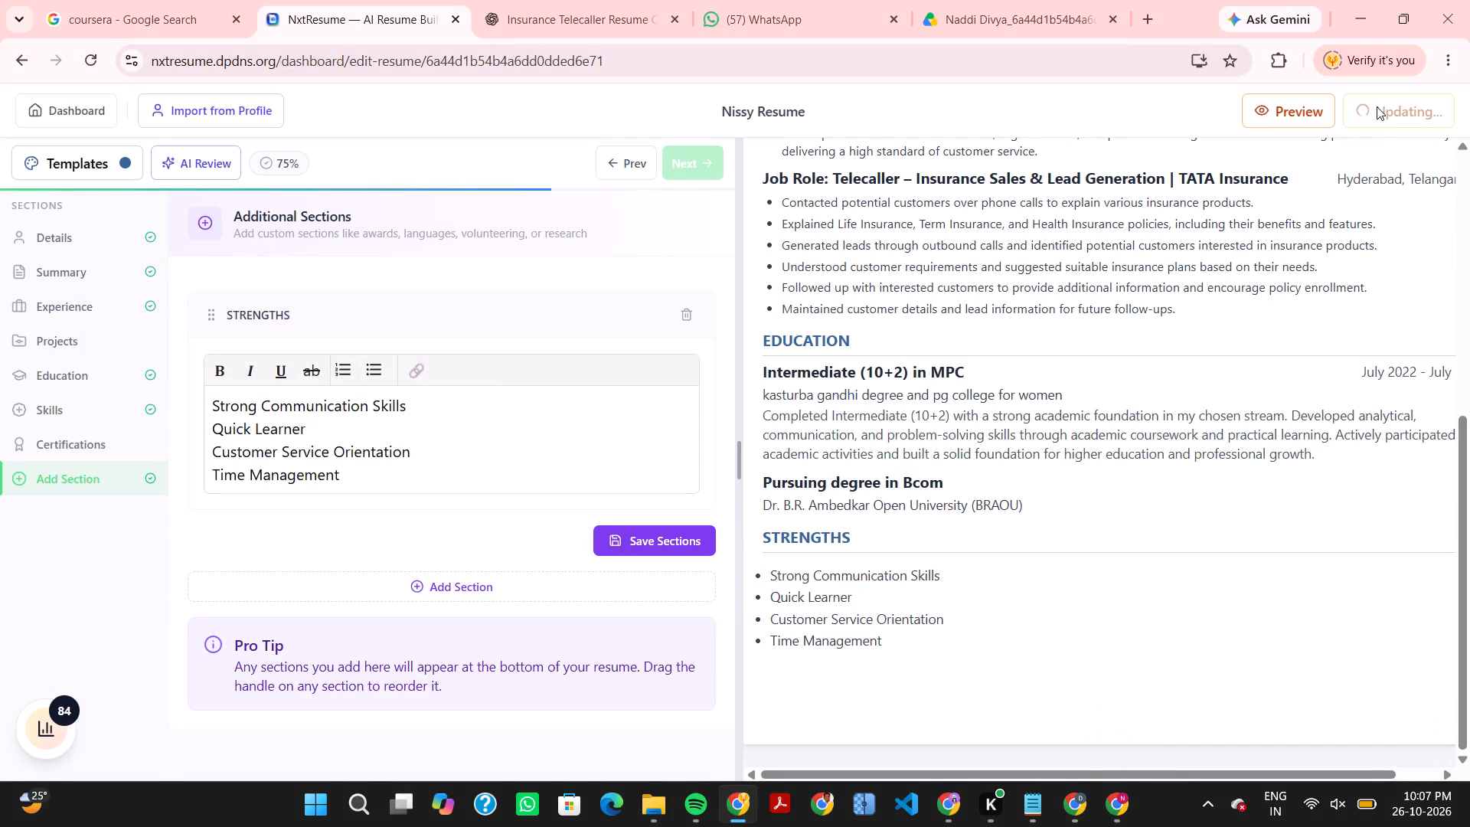
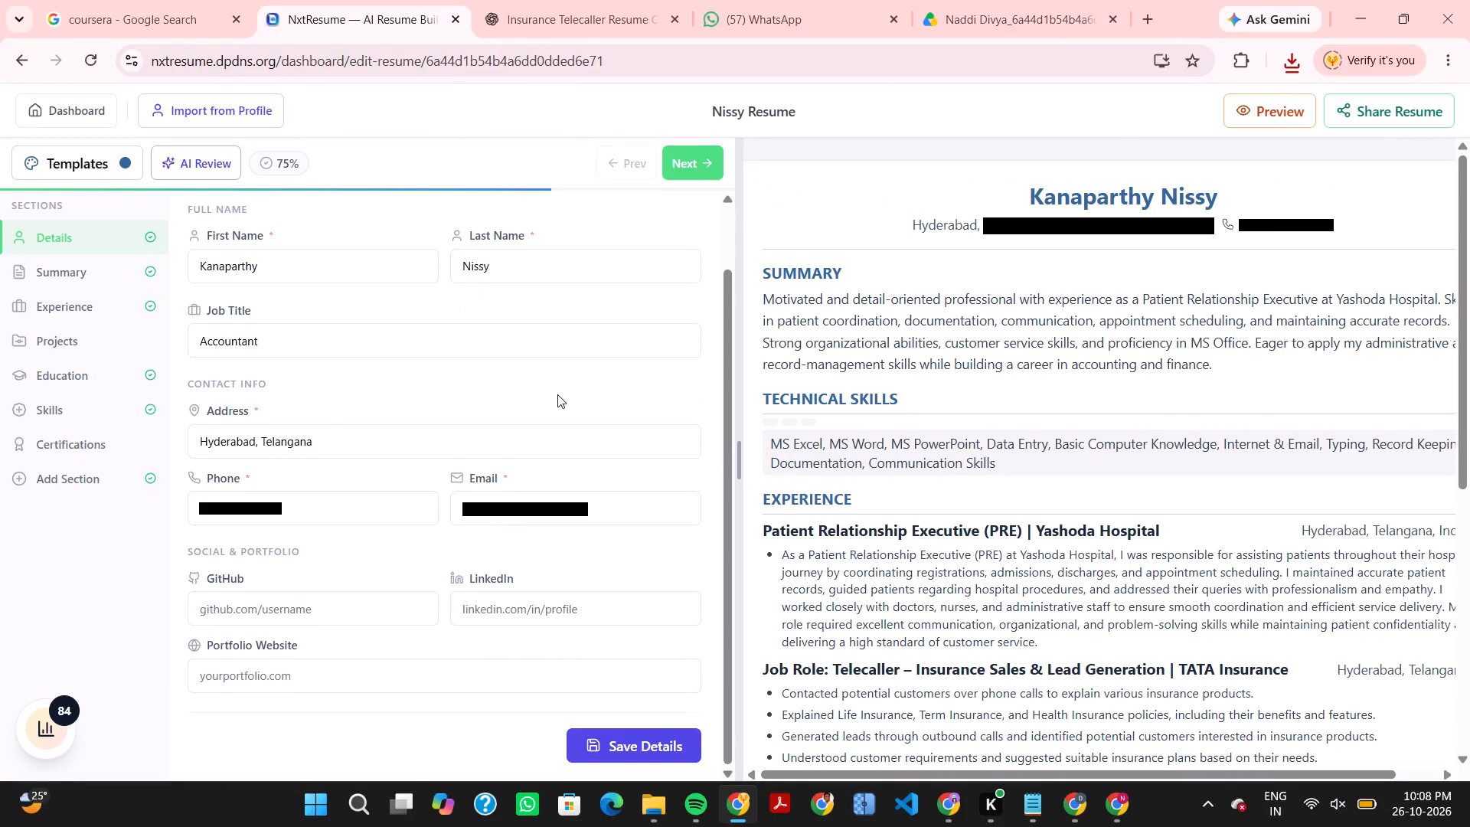
Open the Professional Summary section of Nissy Resume after checking the resume preview through to Strengths.
{"action": "scroll", "coordinate": [557, 394], "scroll_direction": "down", "scroll_amount": 2}
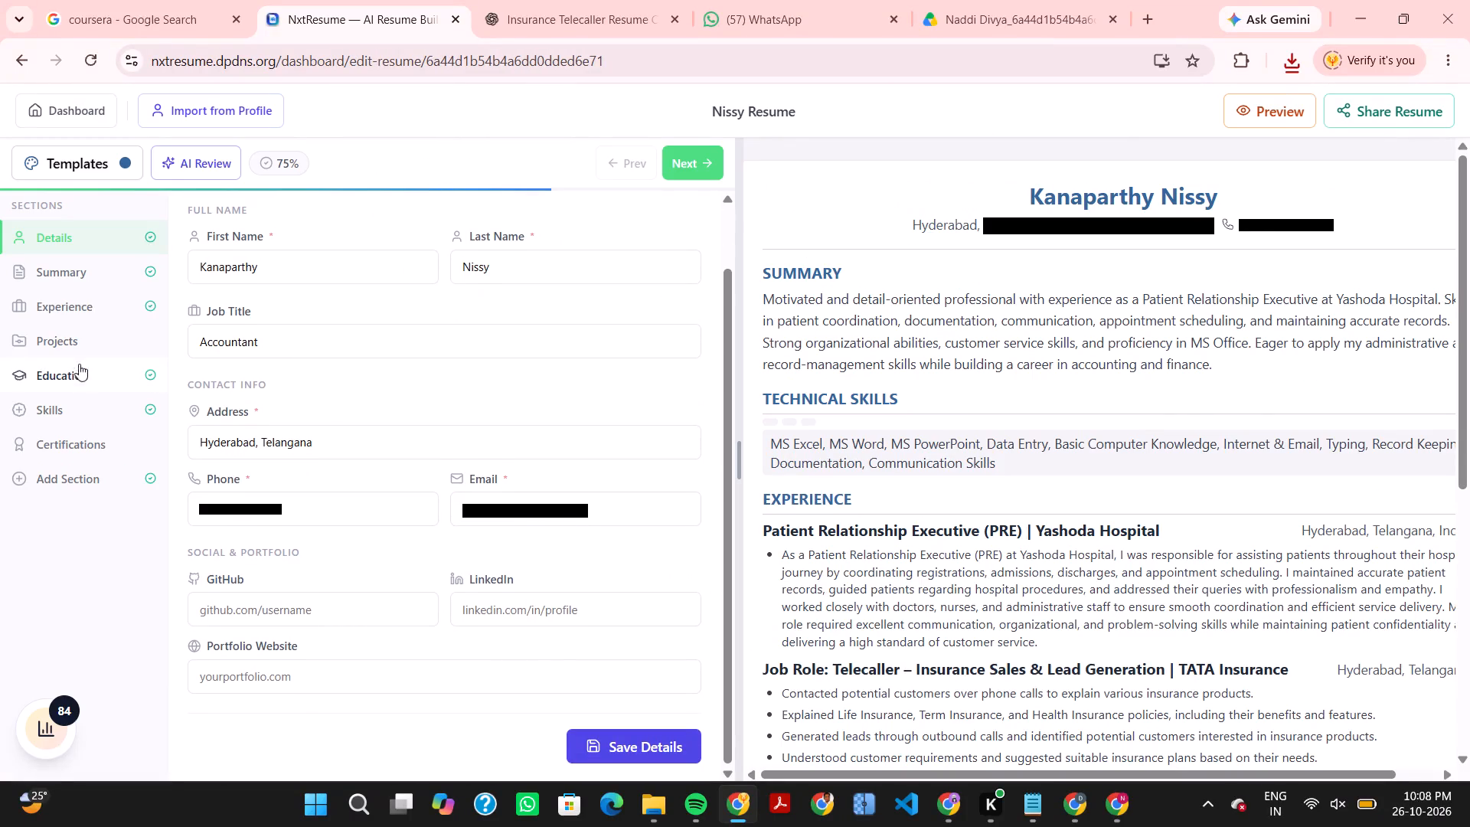
{"action": "scroll", "coordinate": [1021, 618], "scroll_direction": "down", "scroll_amount": 6}
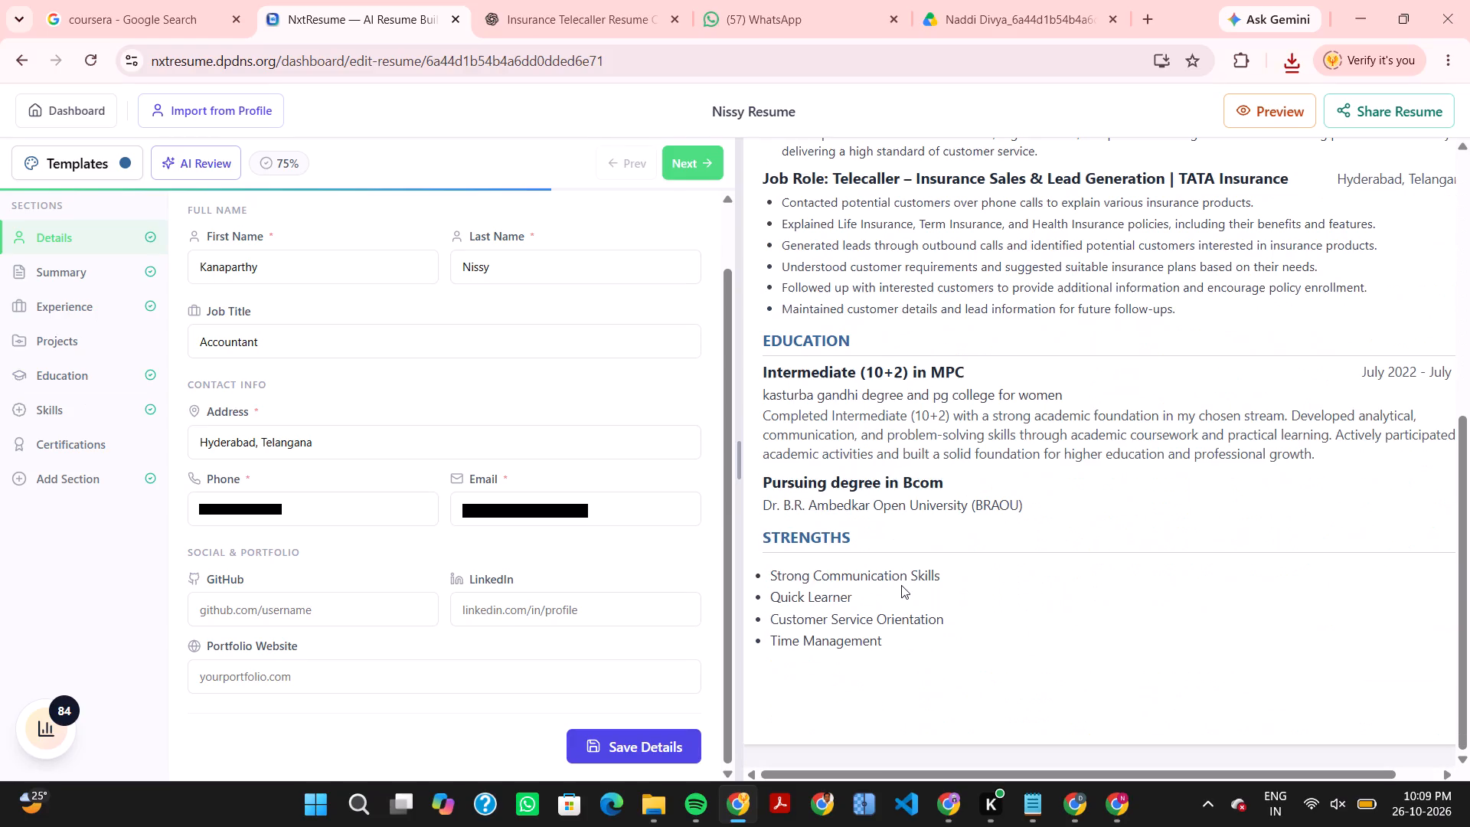
{"action": "left_click", "coordinate": [67, 271]}
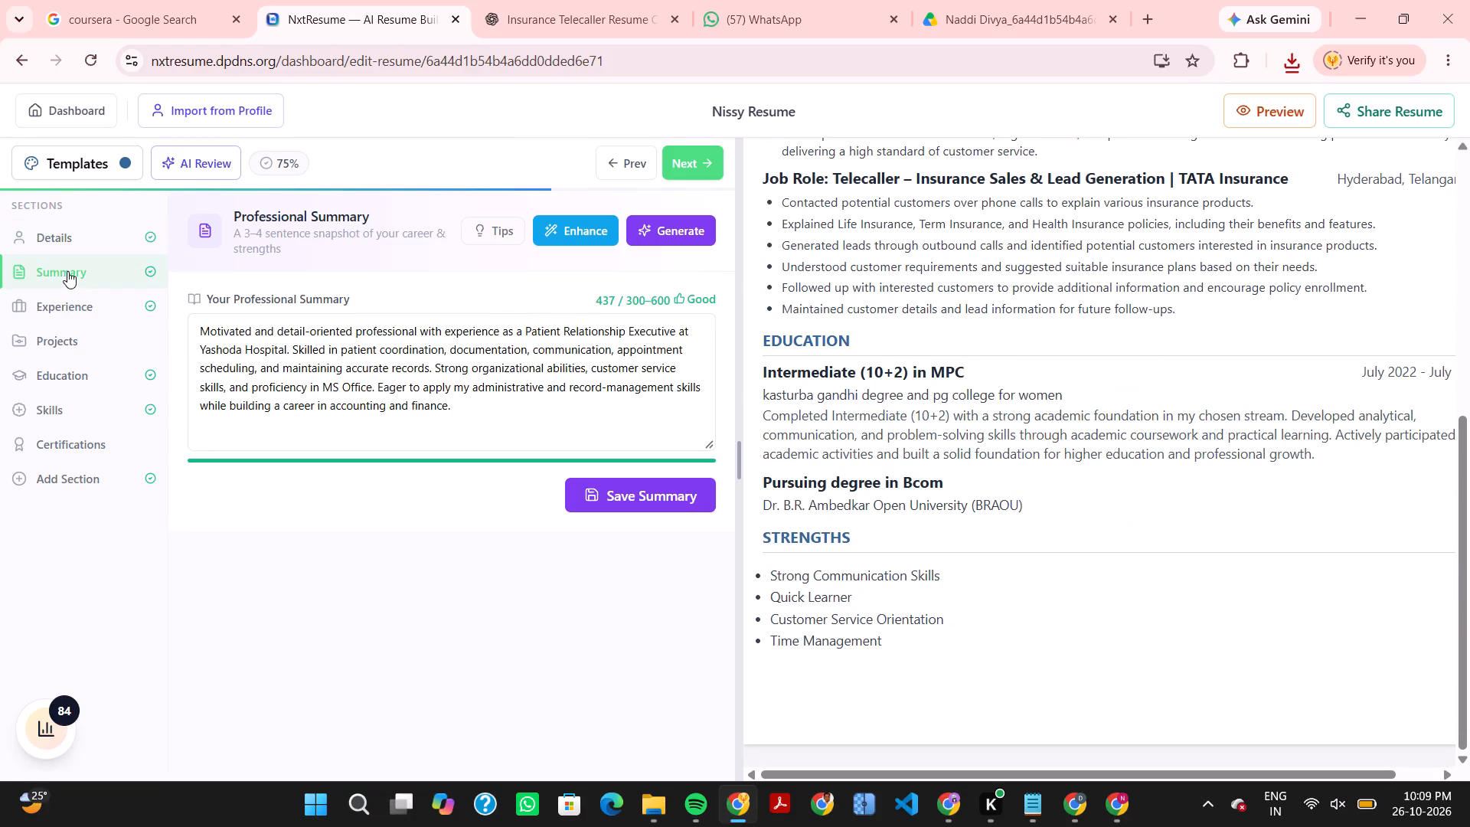
Review the Skills section and check the experience, education and strengths entries in the resume preview.
{"action": "left_click", "coordinate": [70, 411]}
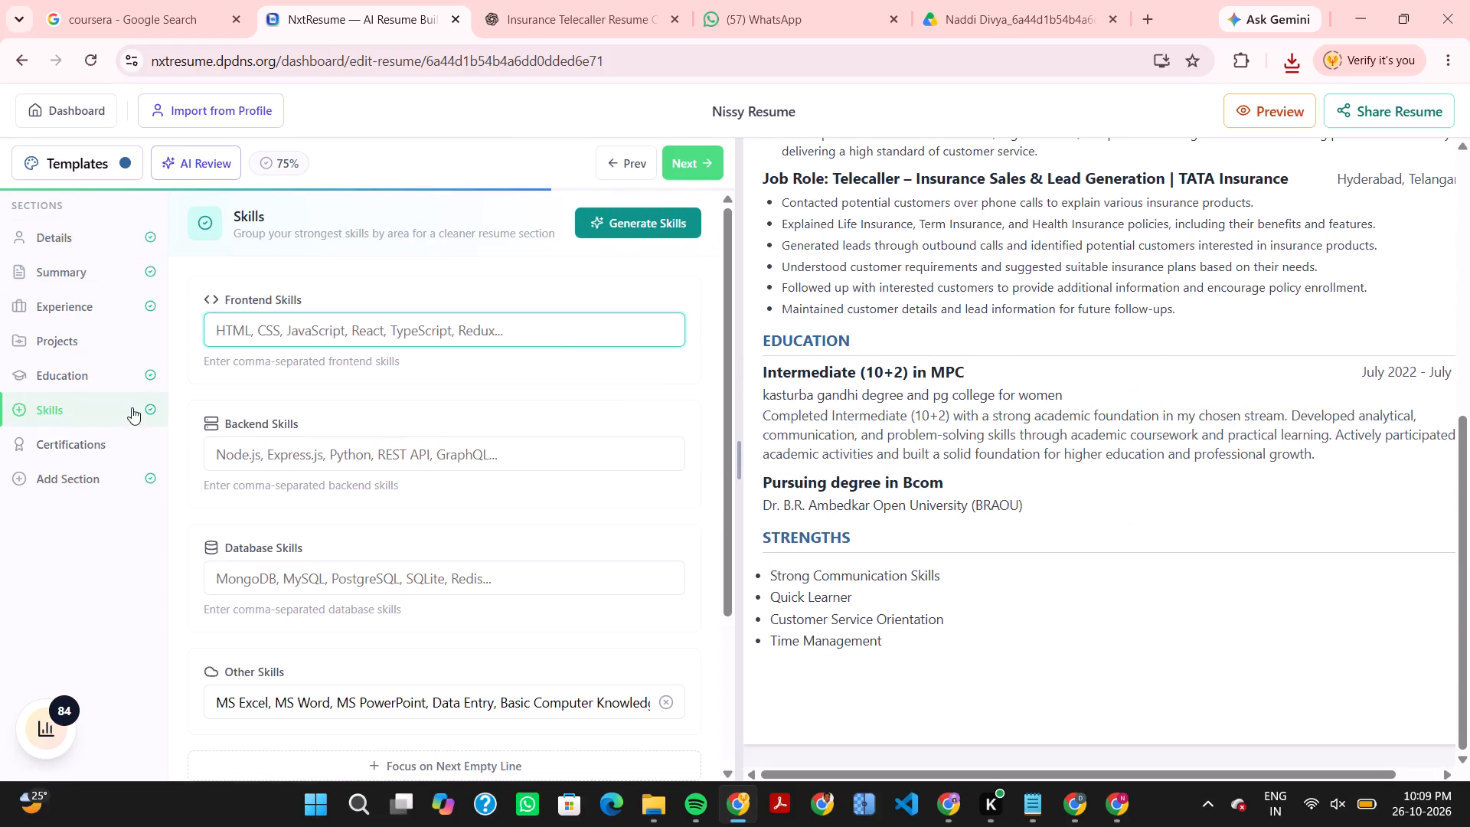
{"action": "scroll", "coordinate": [962, 420], "scroll_direction": "up", "scroll_amount": 1}
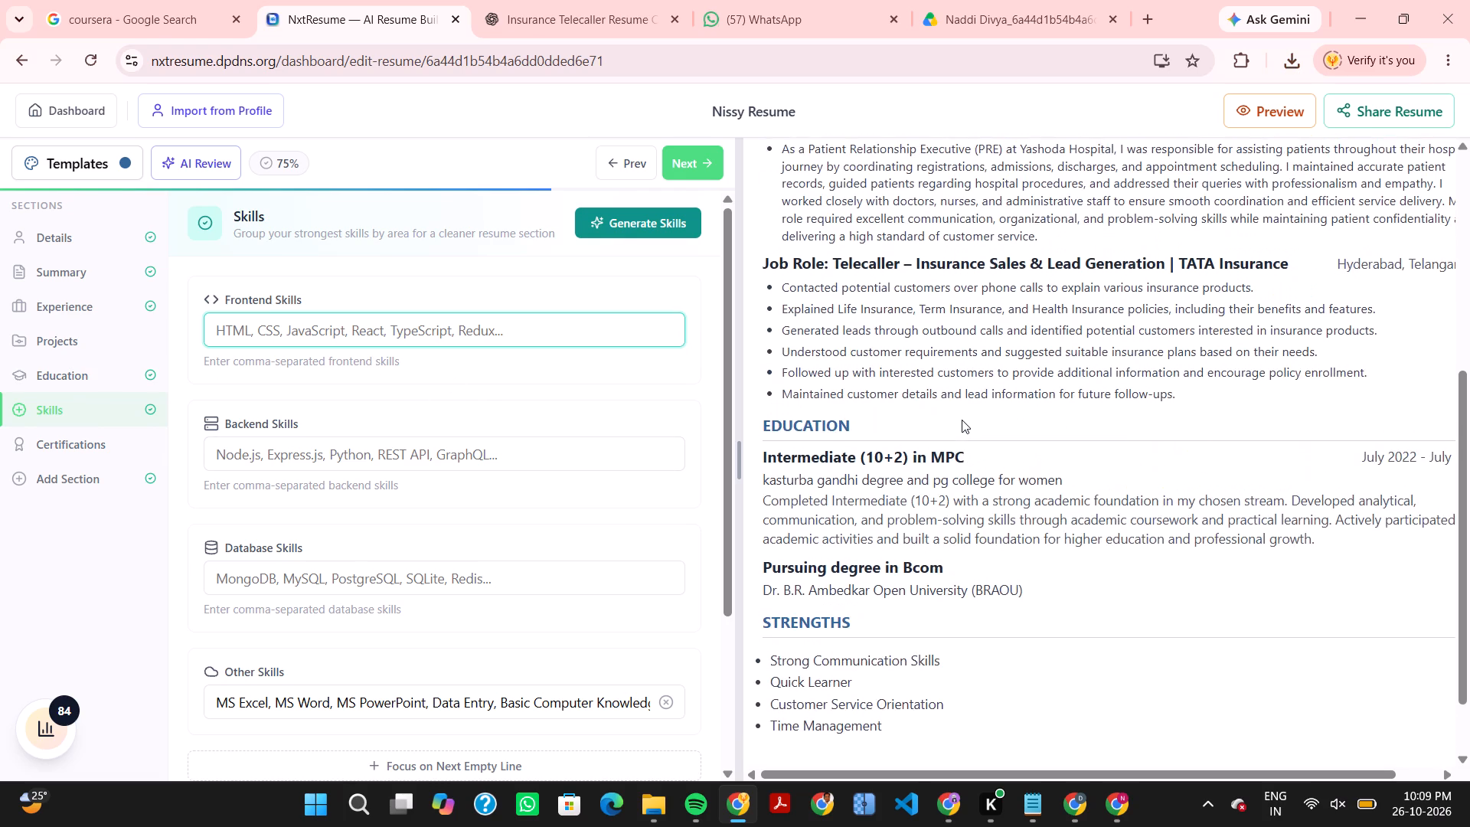
{"action": "scroll", "coordinate": [962, 420], "scroll_direction": "up", "scroll_amount": 1}
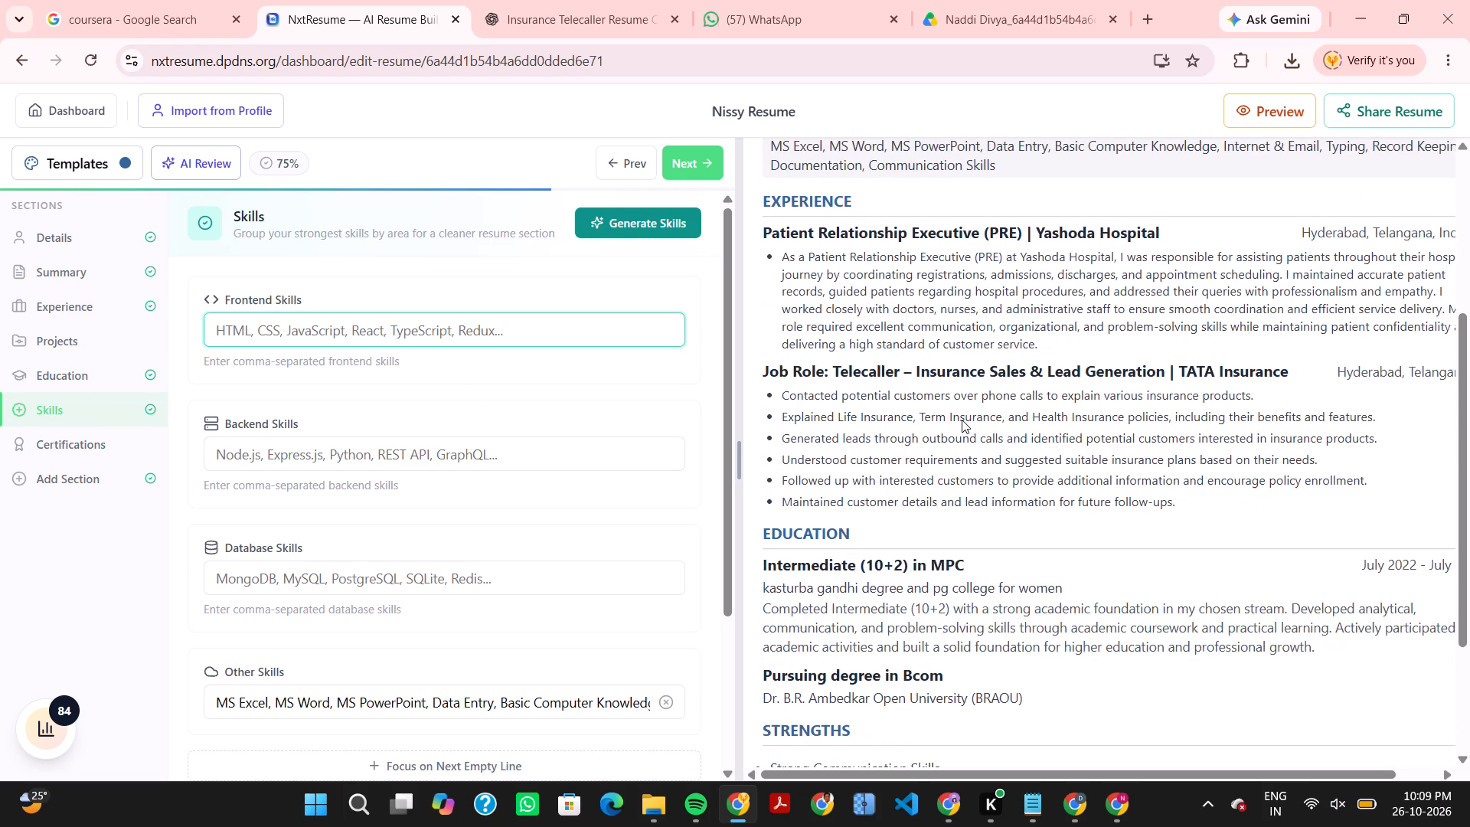
{"action": "scroll", "coordinate": [962, 420], "scroll_direction": "up", "scroll_amount": 1}
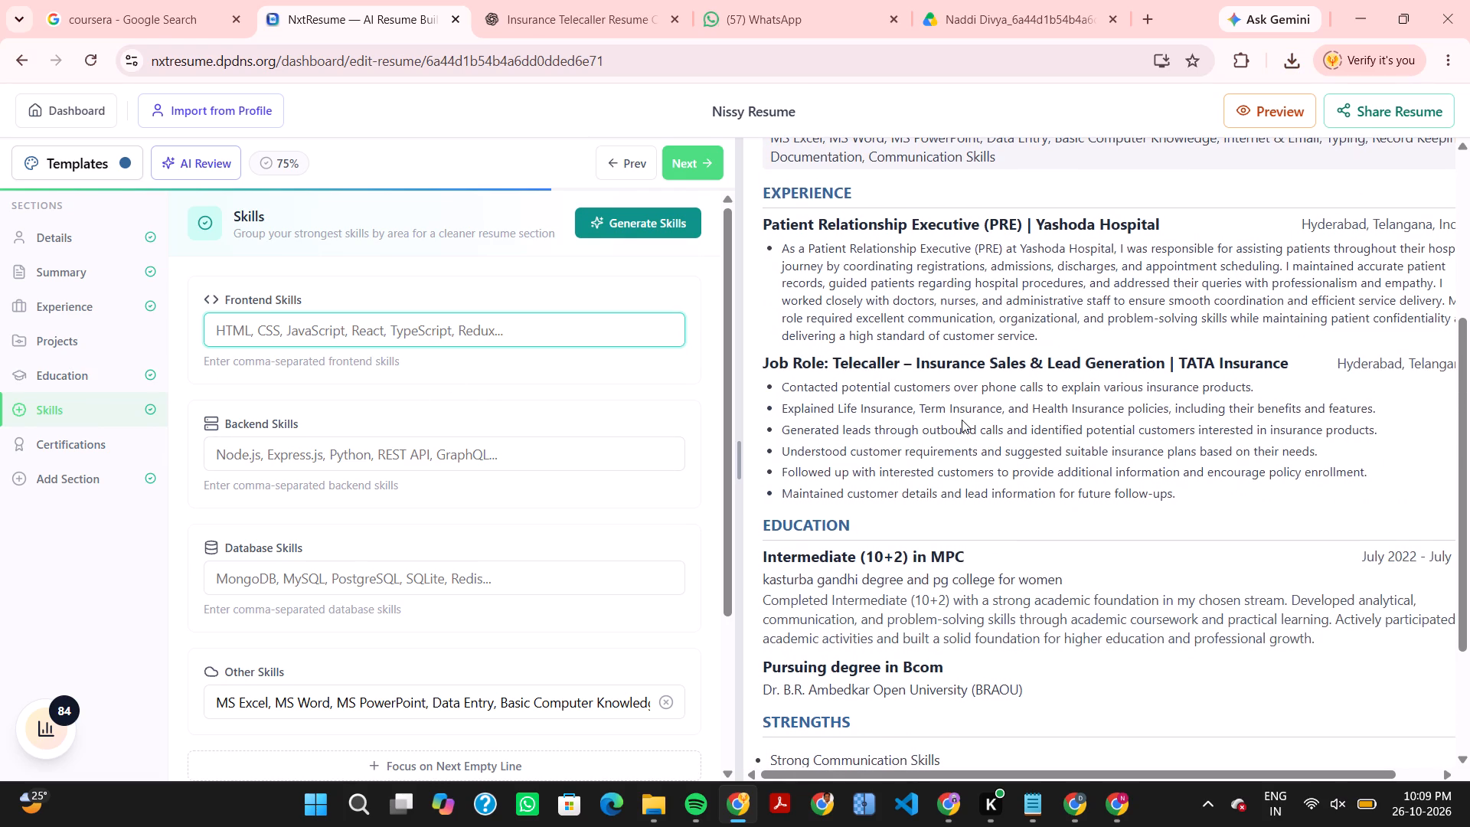
{"action": "scroll", "coordinate": [962, 420], "scroll_direction": "up", "scroll_amount": 1}
{"action": "scroll", "coordinate": [962, 420], "scroll_direction": "down", "scroll_amount": 3}
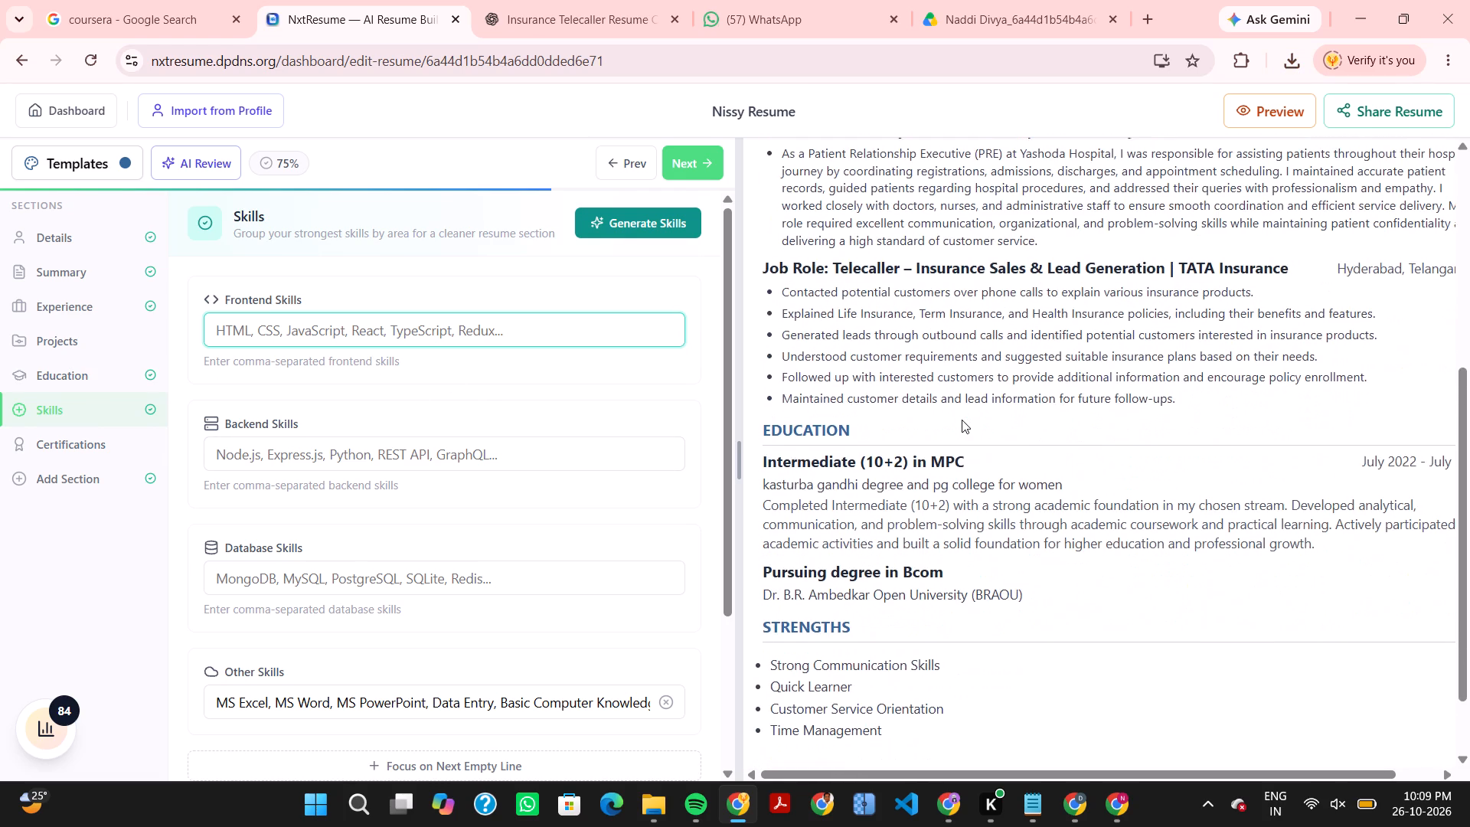
{"action": "scroll", "coordinate": [962, 420], "scroll_direction": "down", "scroll_amount": 2}
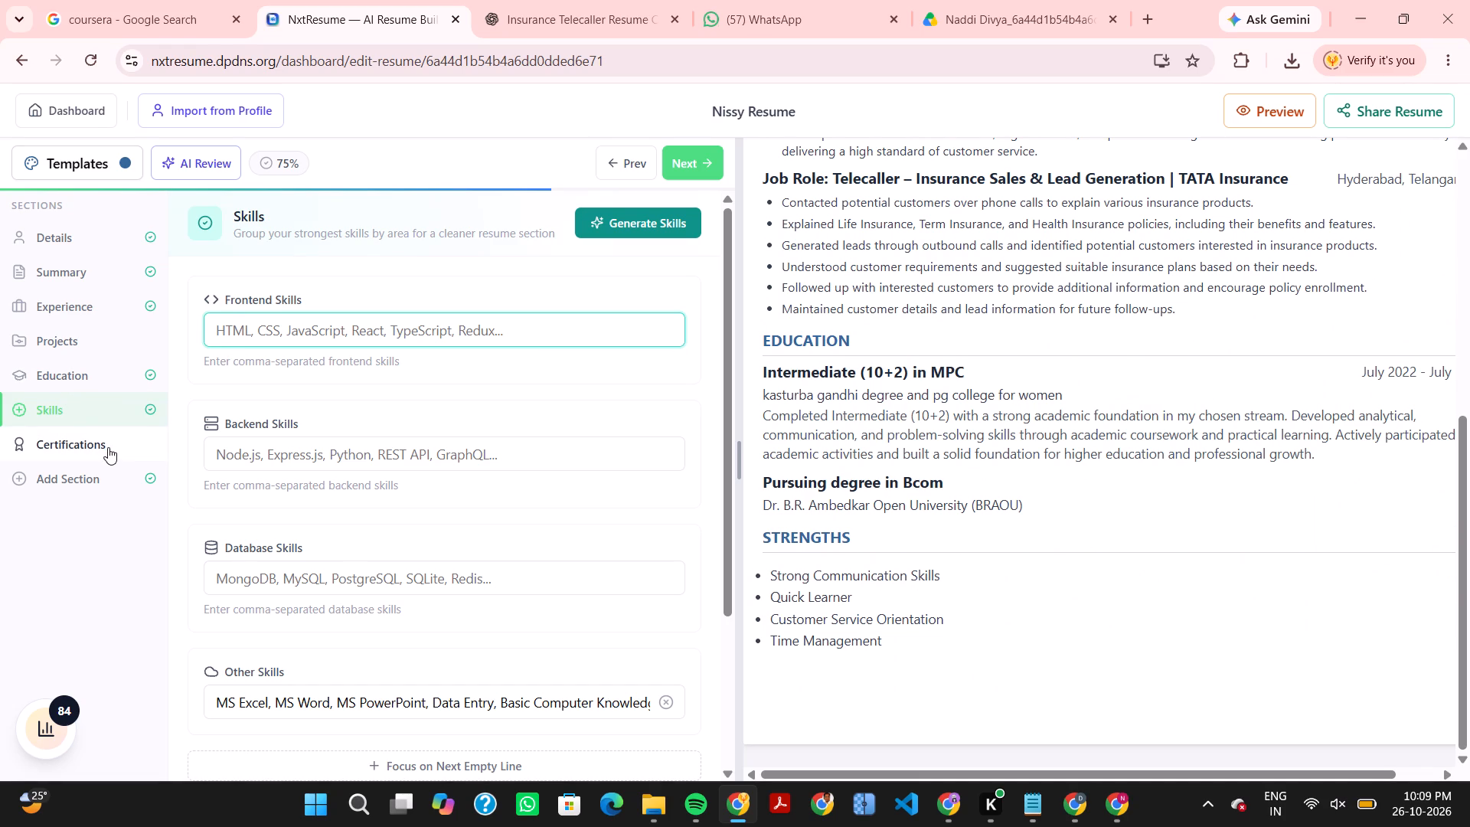
Save the resume's additional sections with the existing STRENGTHS list.
{"action": "left_click", "coordinate": [95, 469]}
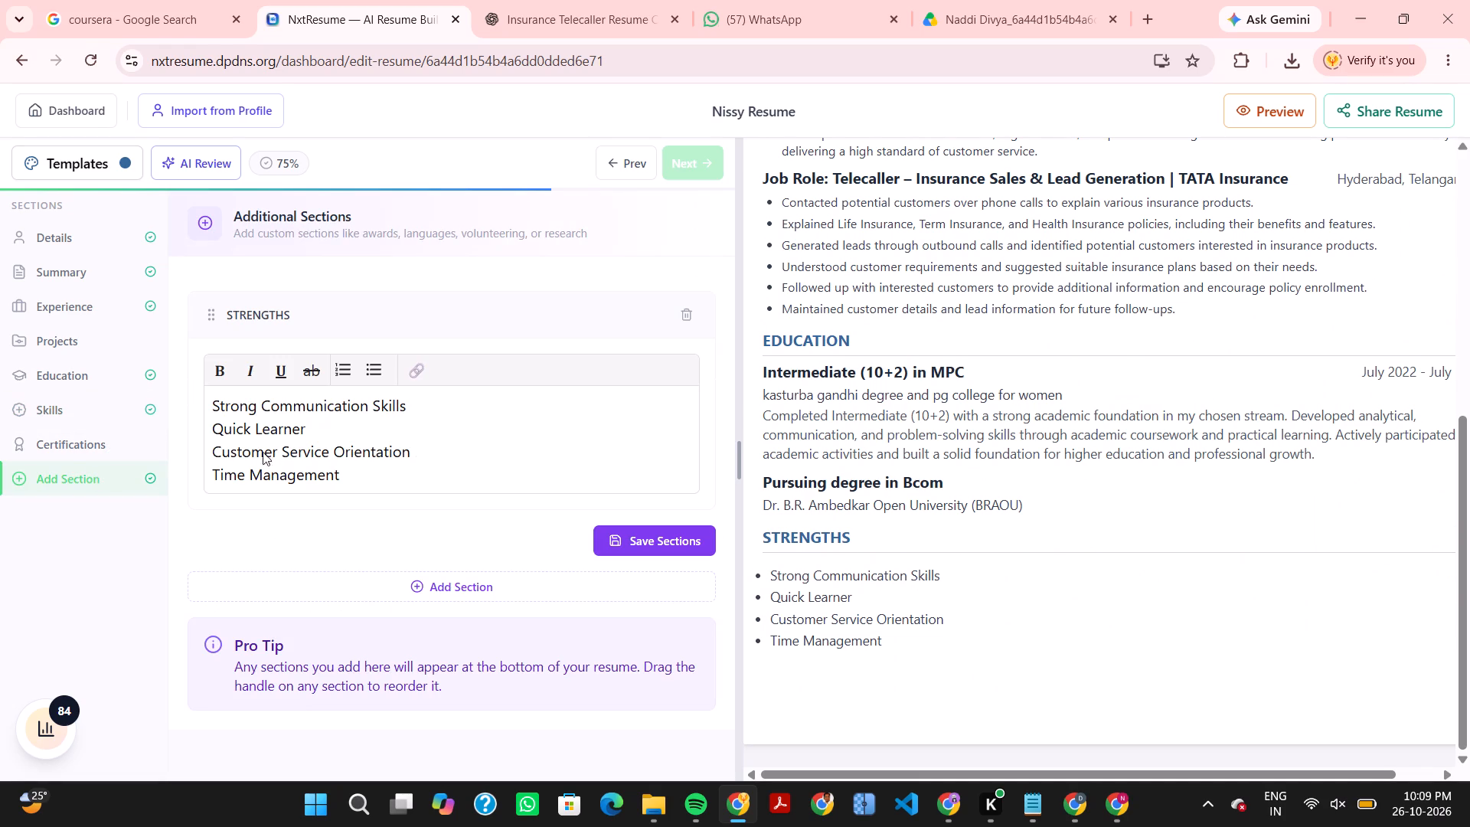
{"action": "scroll", "coordinate": [415, 465], "scroll_direction": "up", "scroll_amount": 2}
{"action": "triple_click", "coordinate": [648, 534]}
{"action": "triple_click", "coordinate": [648, 534]}
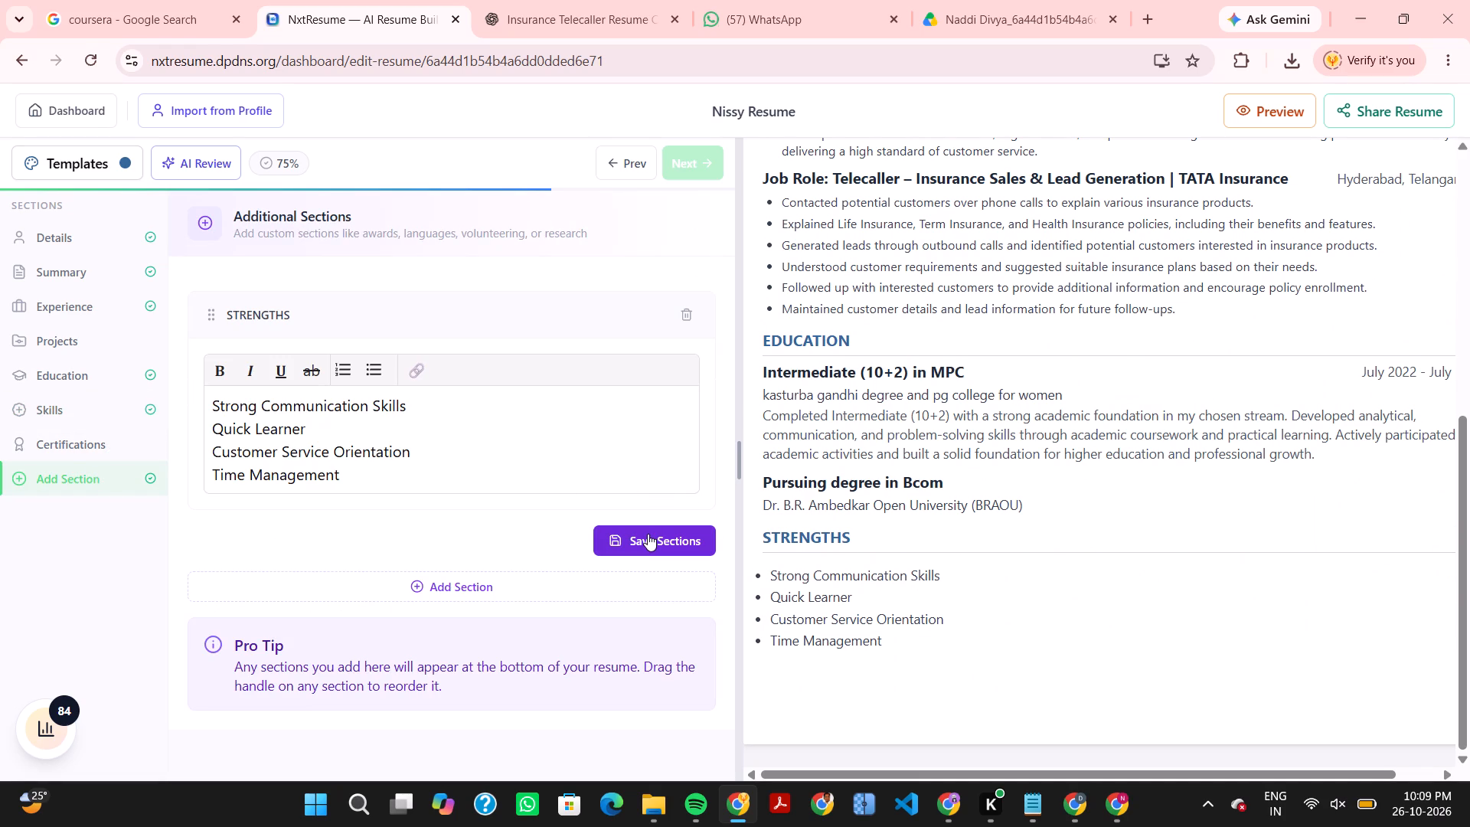
{"action": "left_click", "coordinate": [648, 534]}
Examine the Strengths list and its spacing at the end of the resume preview.
{"action": "scroll", "coordinate": [648, 534], "scroll_direction": "down", "scroll_amount": 5}
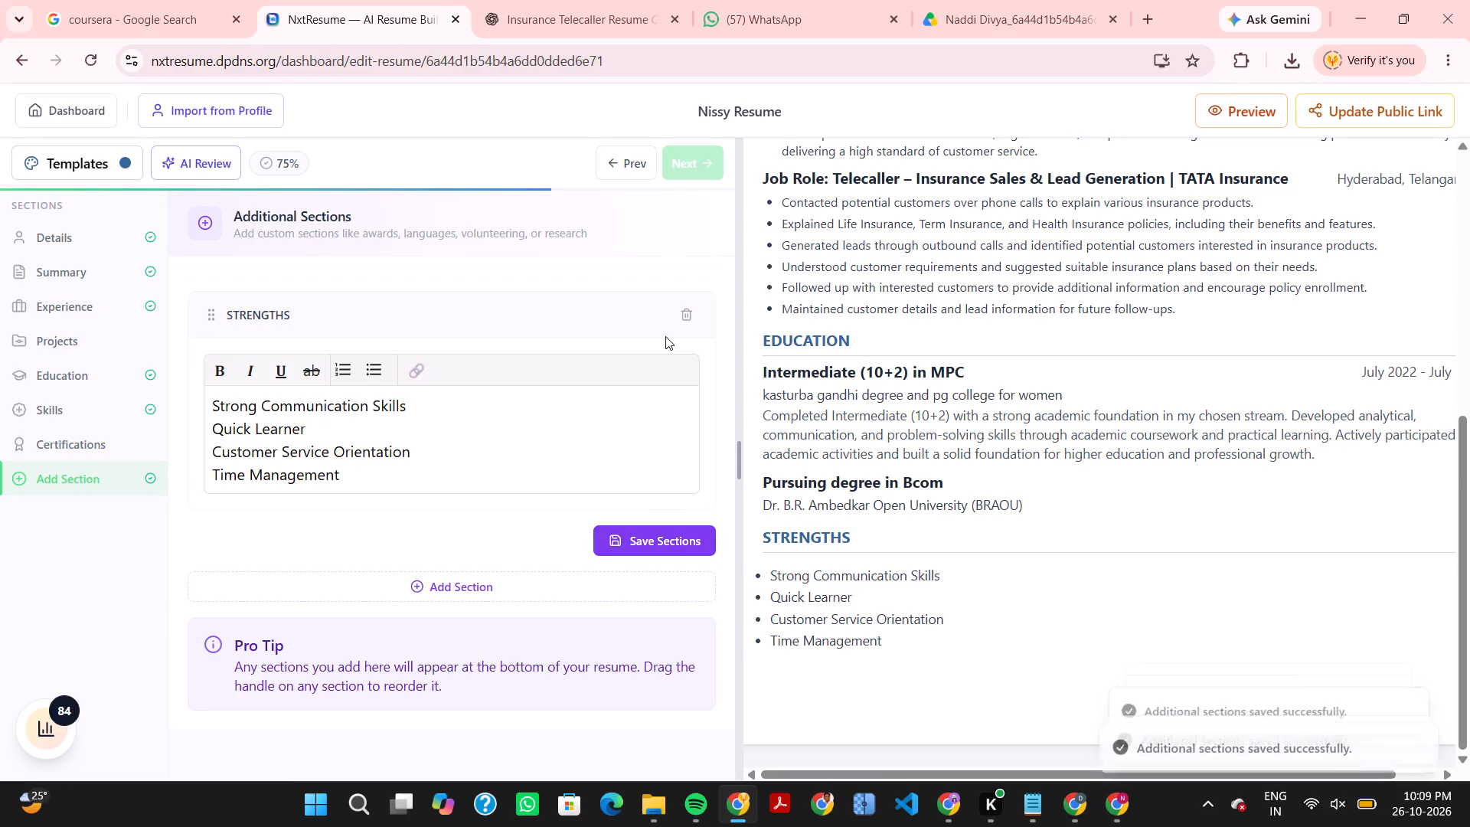
{"action": "scroll", "coordinate": [708, 415], "scroll_direction": "down", "scroll_amount": 4}
{"action": "scroll", "coordinate": [708, 415], "scroll_direction": "up", "scroll_amount": 1}
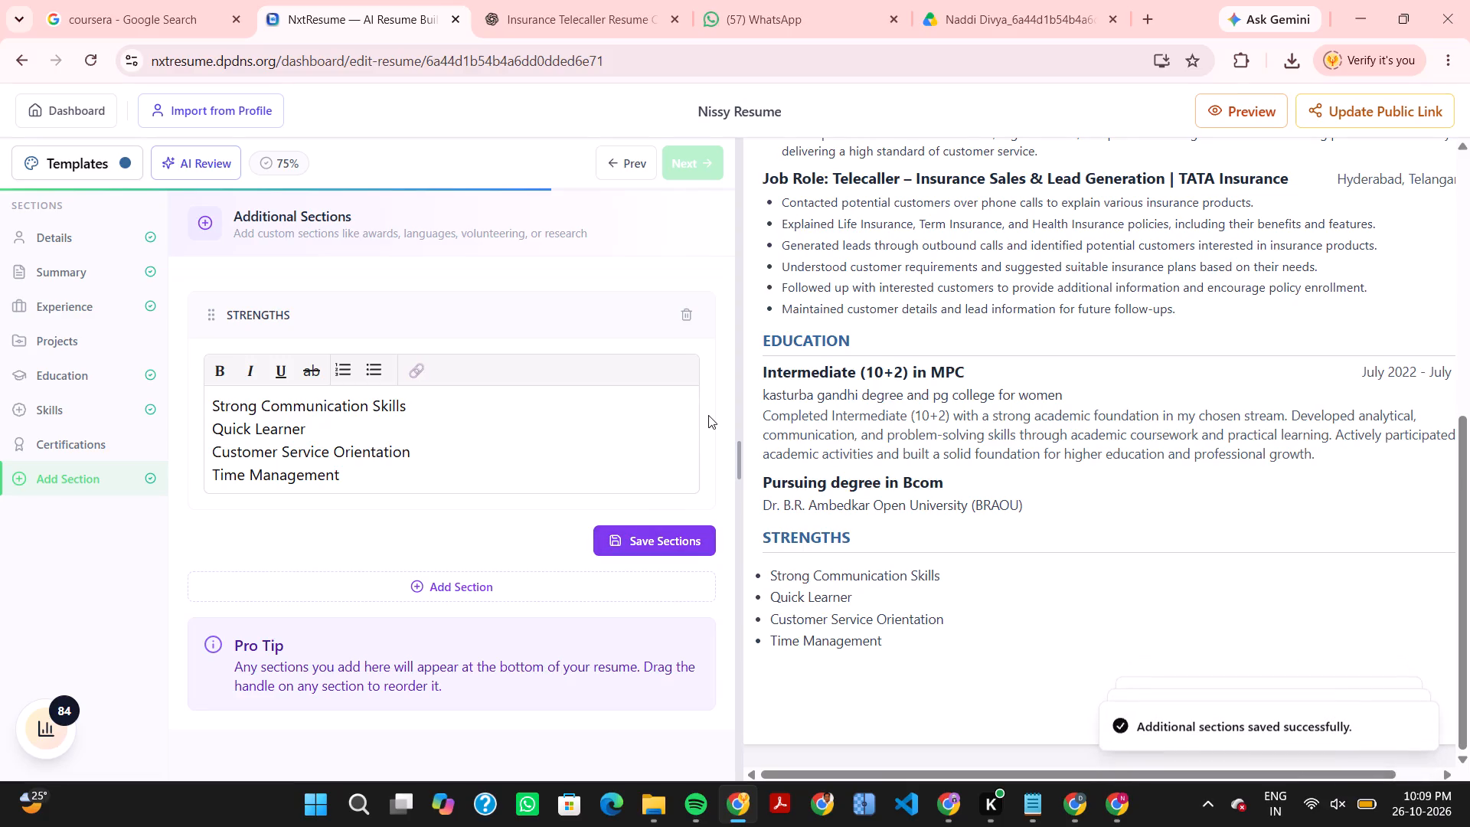
{"action": "scroll", "coordinate": [708, 415], "scroll_direction": "up", "scroll_amount": 1}
{"action": "scroll", "coordinate": [900, 592], "scroll_direction": "down", "scroll_amount": 3}
{"action": "scroll", "coordinate": [836, 668], "scroll_direction": "down", "scroll_amount": 2}
{"action": "scroll", "coordinate": [836, 668], "scroll_direction": "up", "scroll_amount": 5}
{"action": "scroll", "coordinate": [836, 668], "scroll_direction": "down", "scroll_amount": 4}
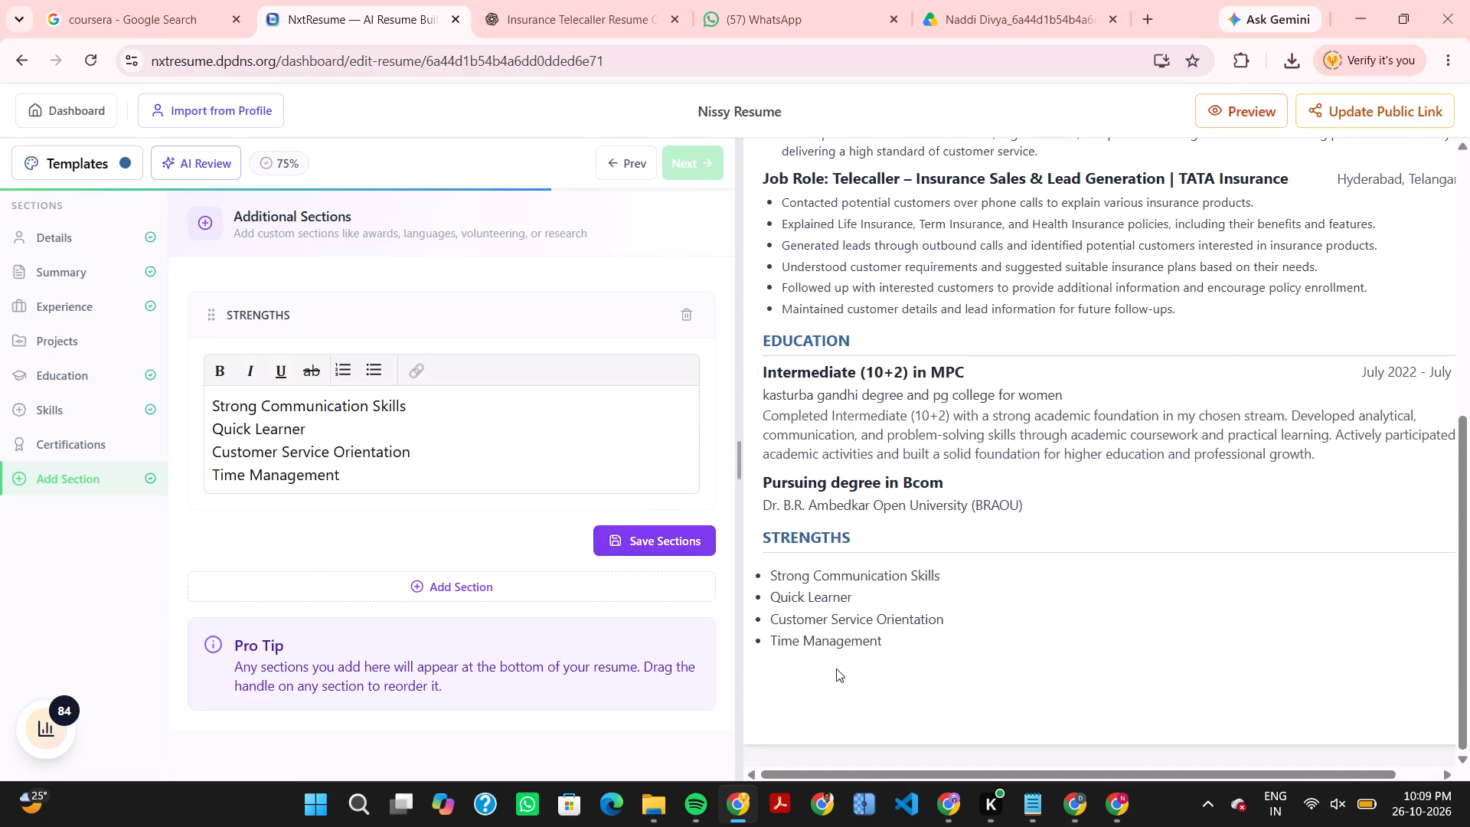
Open the full preview of Nissy Resume, look it over and update its public link.
{"action": "left_click", "coordinate": [1220, 114]}
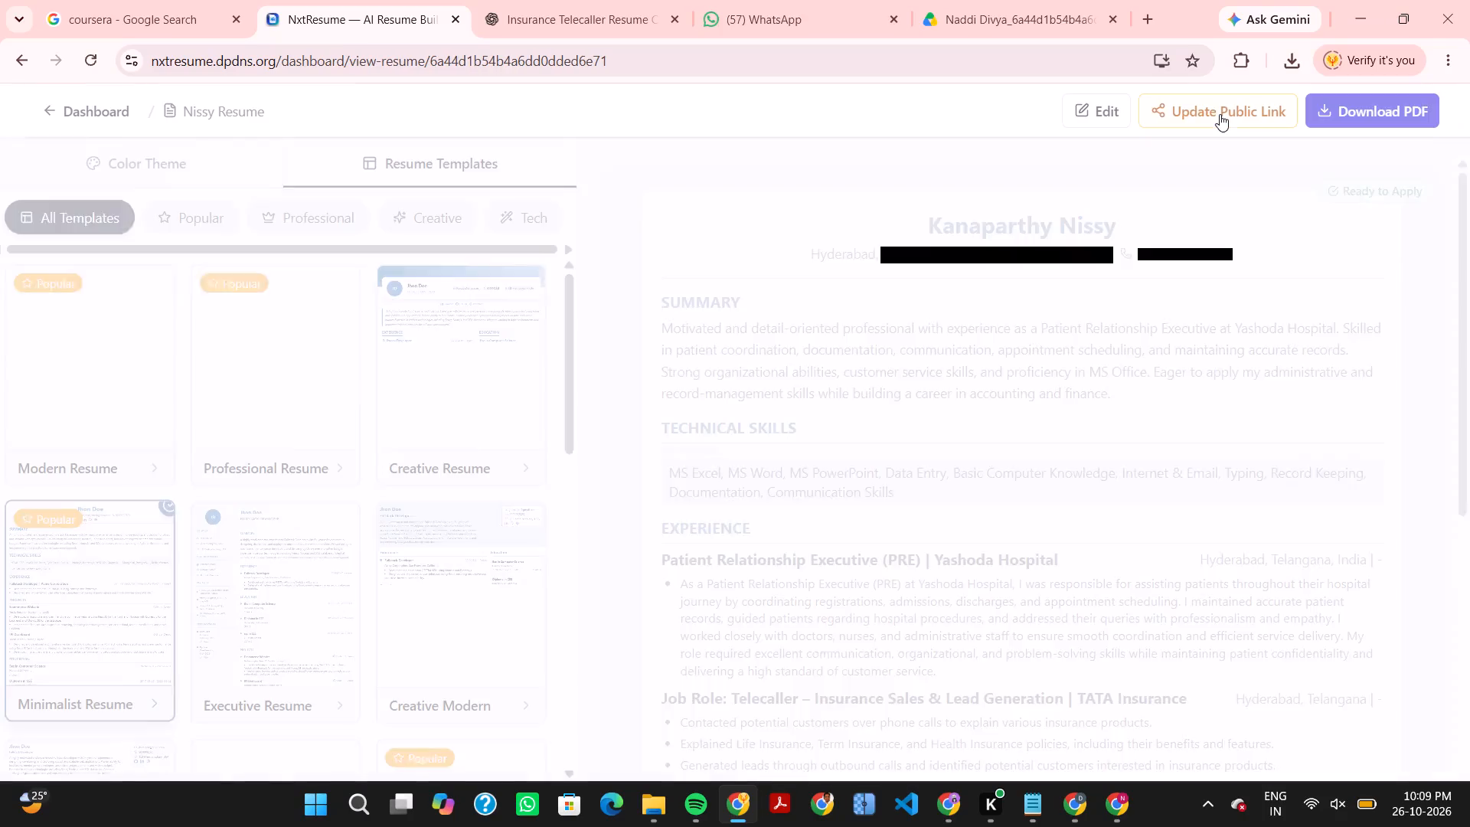
{"action": "scroll", "coordinate": [1051, 363], "scroll_direction": "down", "scroll_amount": 8}
{"action": "scroll", "coordinate": [1051, 363], "scroll_direction": "up", "scroll_amount": 7}
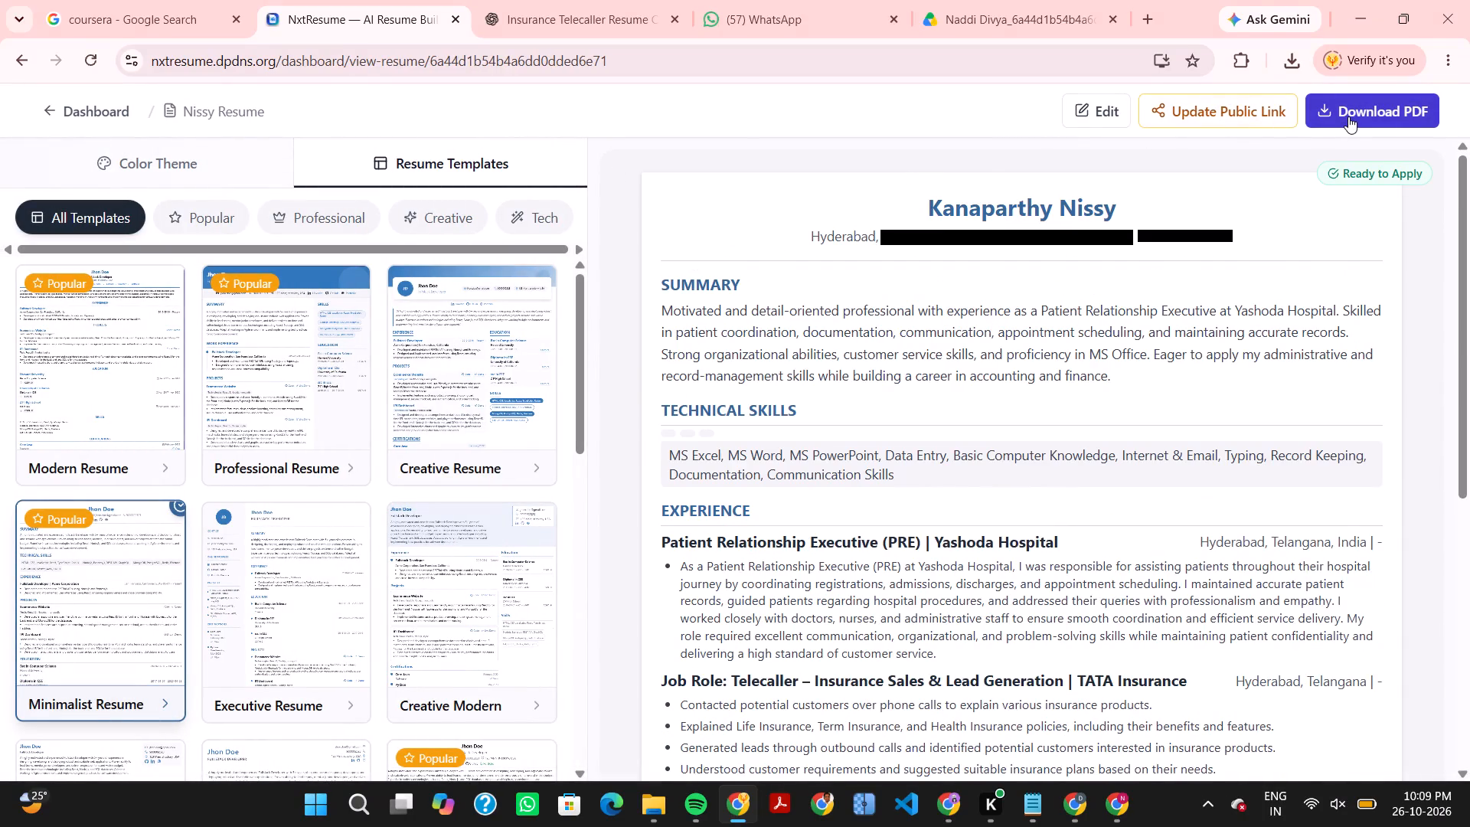
{"action": "scroll", "coordinate": [1171, 402], "scroll_direction": "down", "scroll_amount": 6}
{"action": "scroll", "coordinate": [1171, 402], "scroll_direction": "up", "scroll_amount": 6}
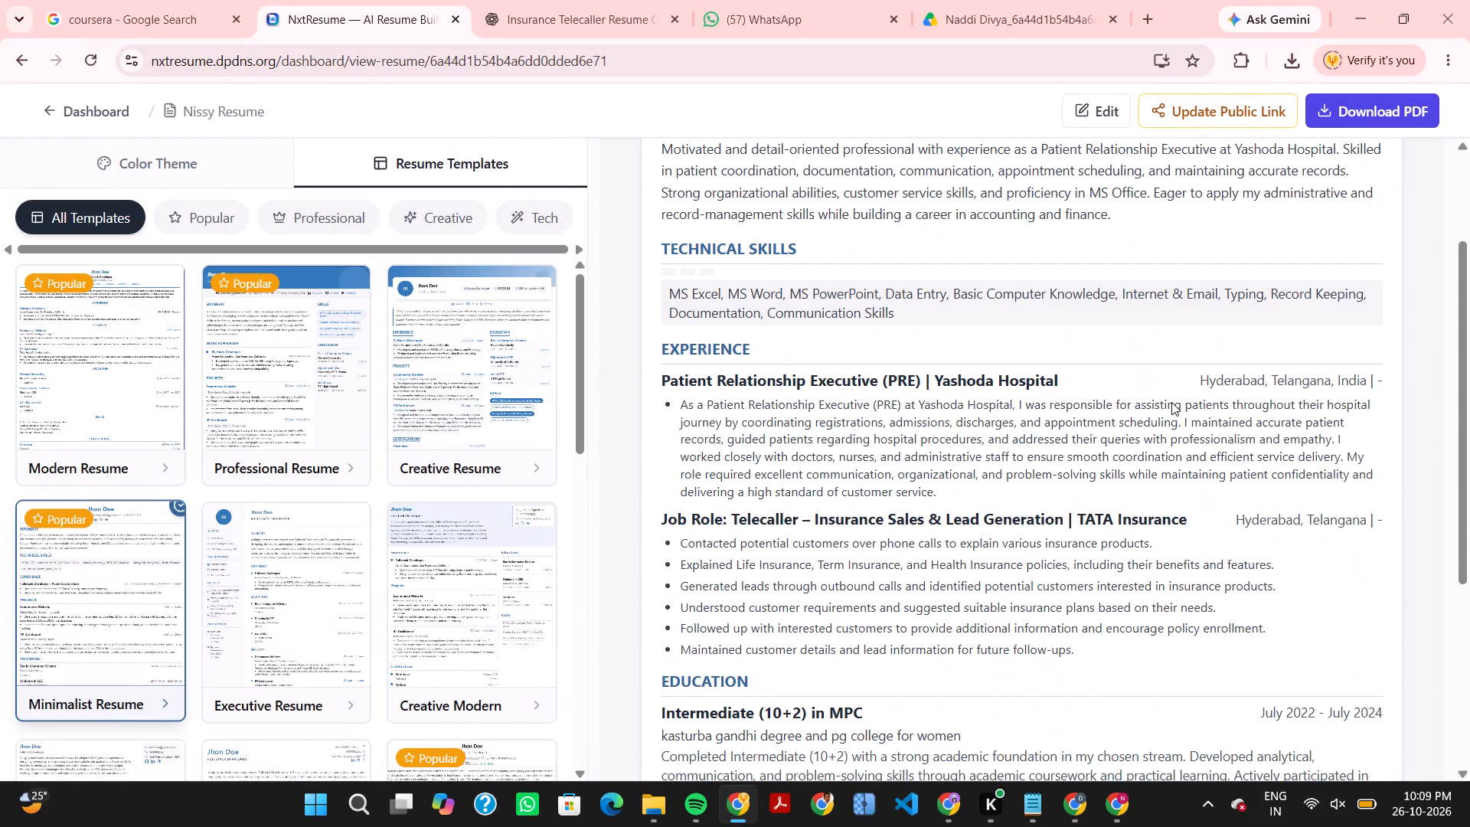
{"action": "left_click", "coordinate": [1192, 103]}
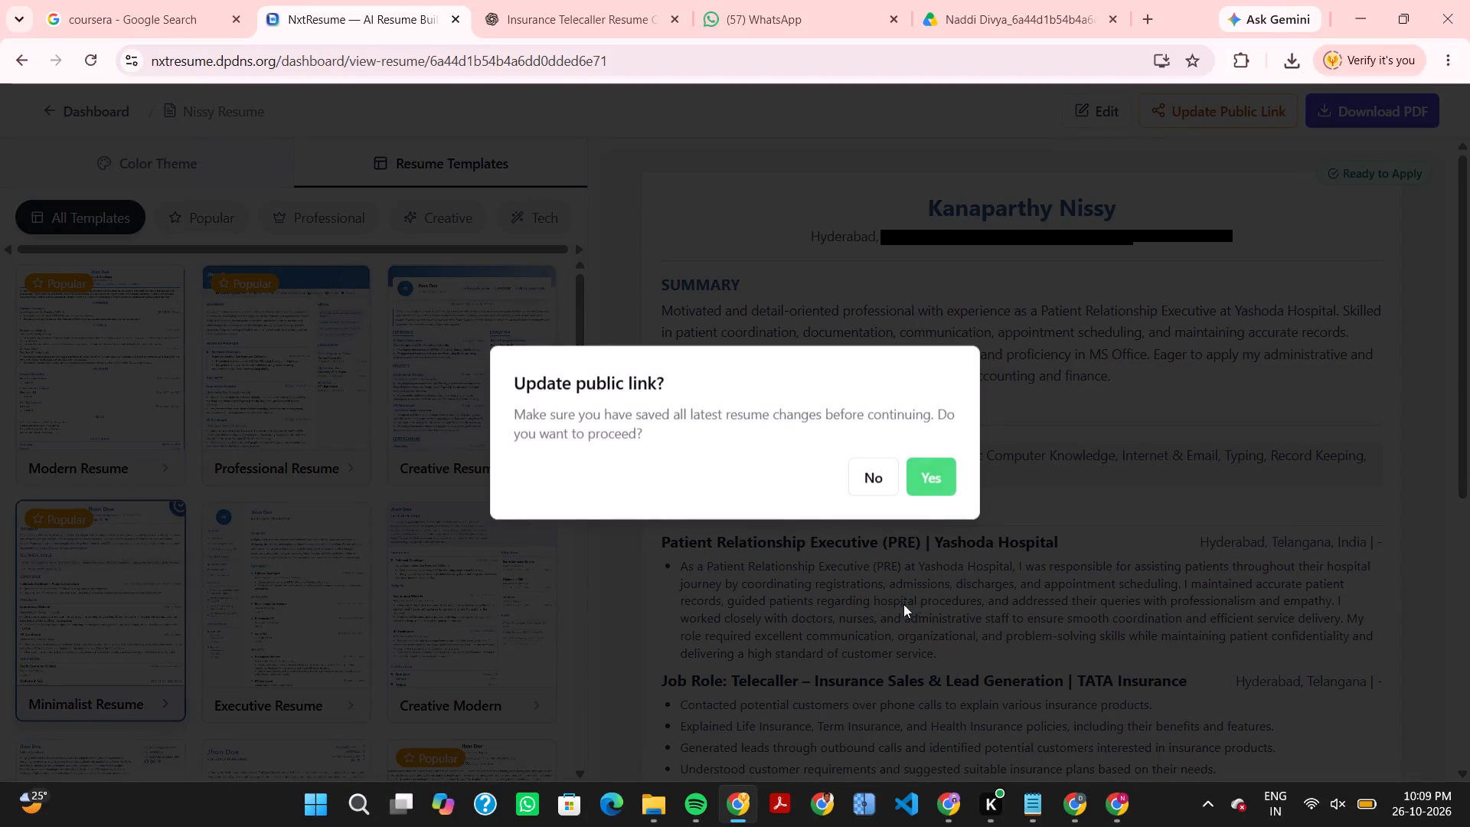
{"action": "left_click", "coordinate": [939, 472]}
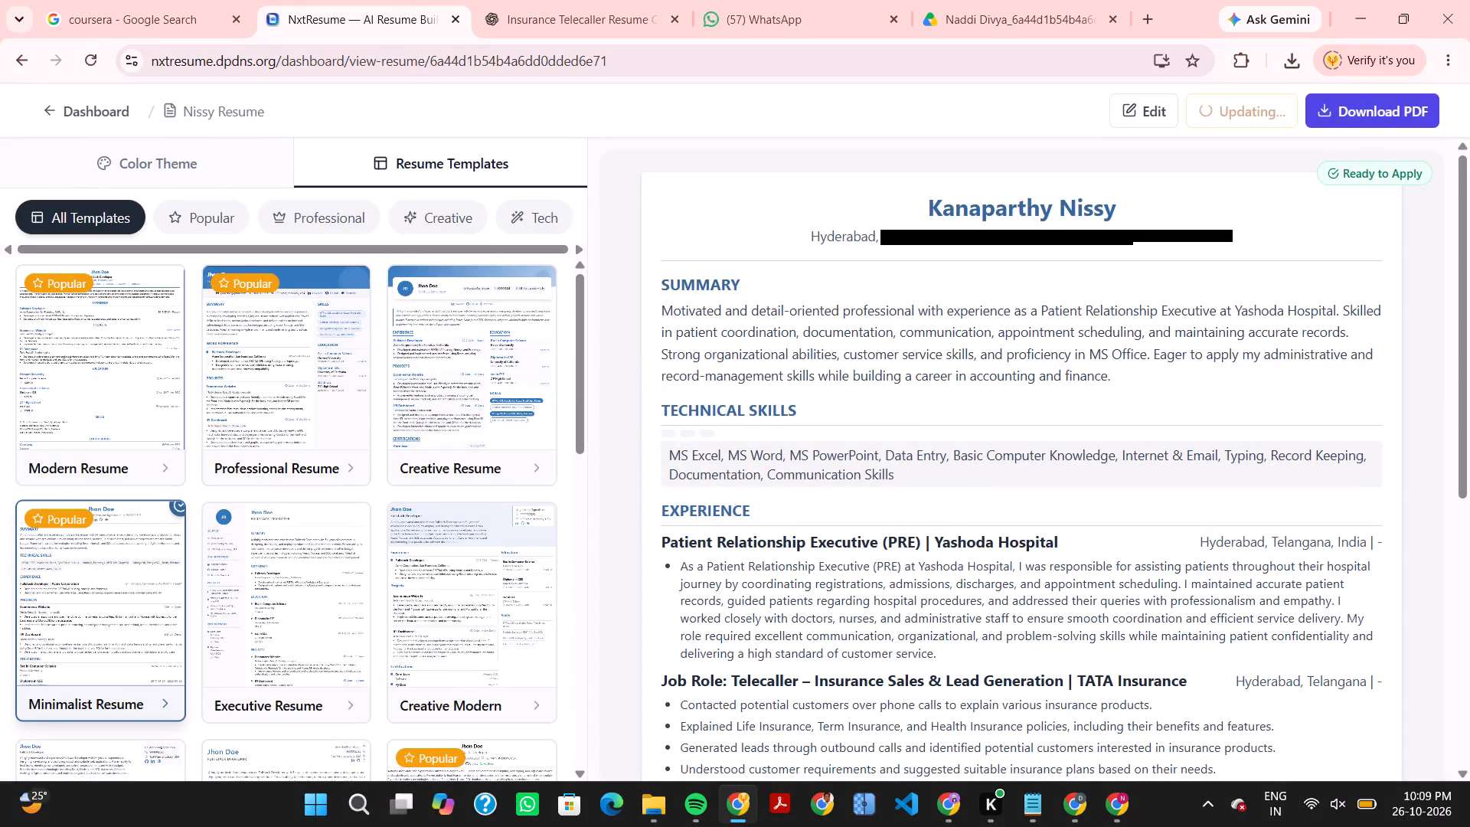
Download Nissy Resume as a PDF.
{"action": "left_click", "coordinate": [1348, 123]}
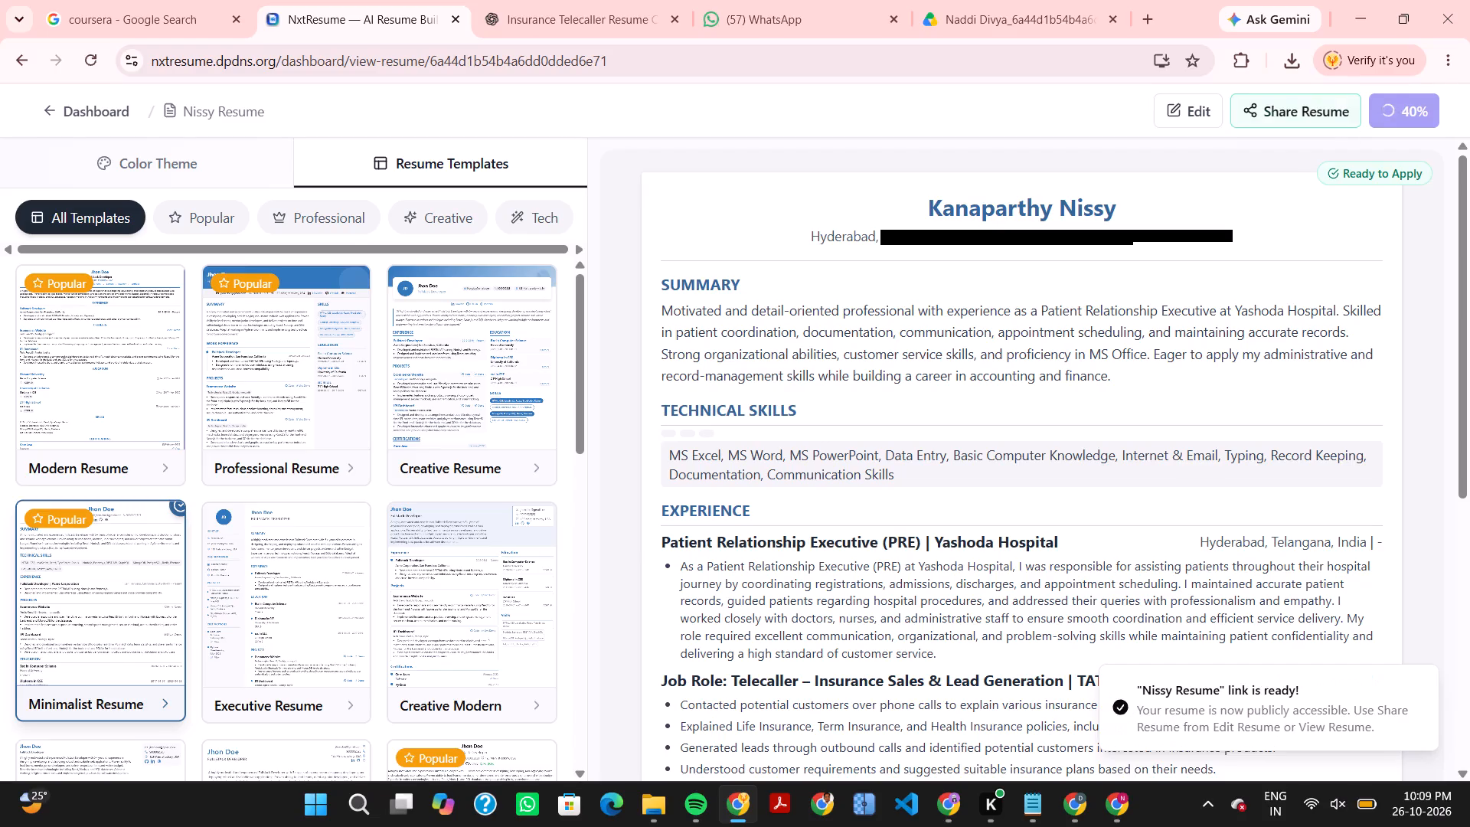
Switch to the downloaded resume PDF in Acrobat, check its layout through the second page, and return to the resume preview in Chrome.
{"action": "left_click", "coordinate": [658, 799]}
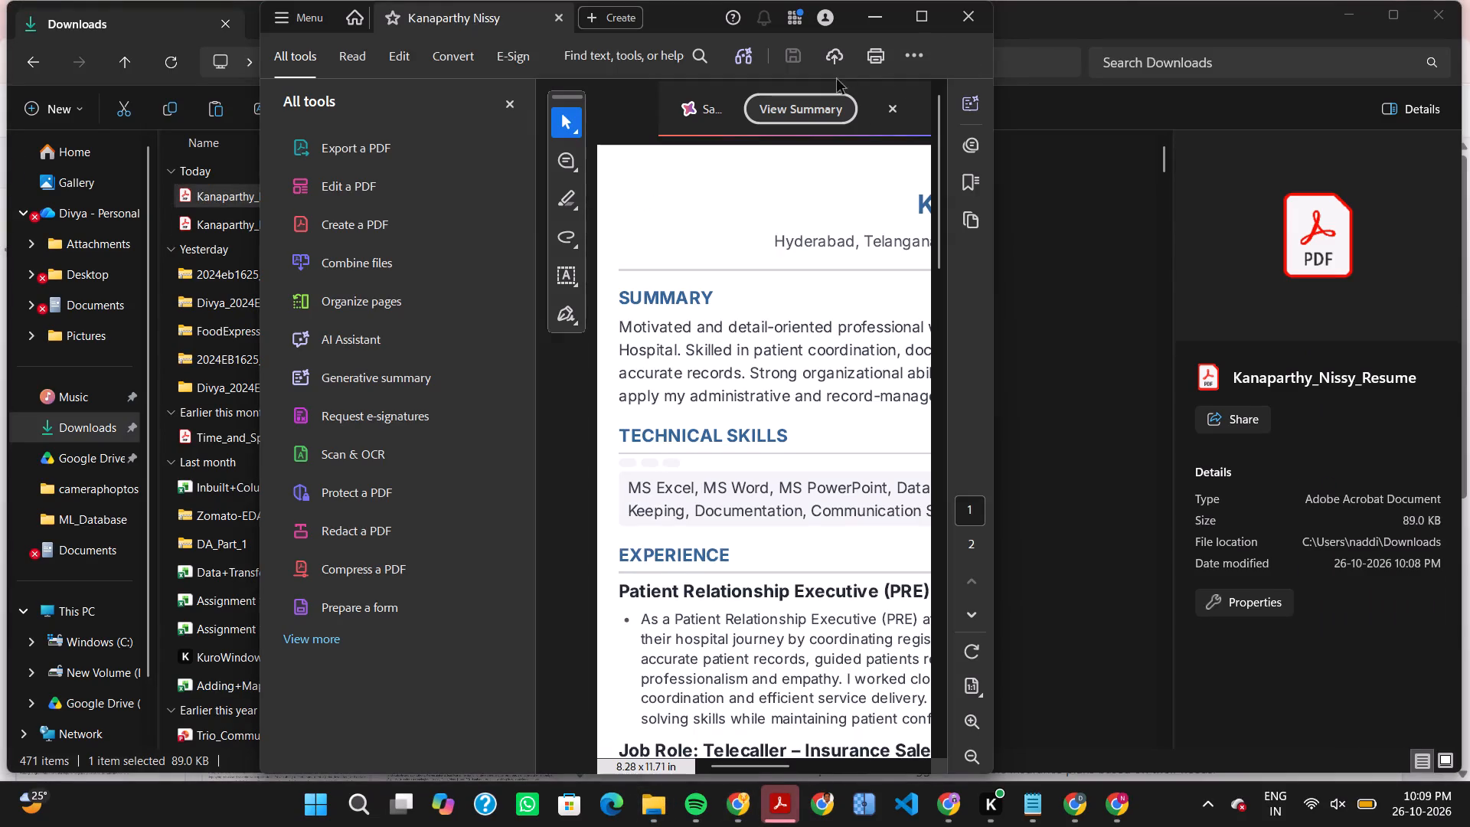
{"action": "left_click", "coordinate": [890, 114]}
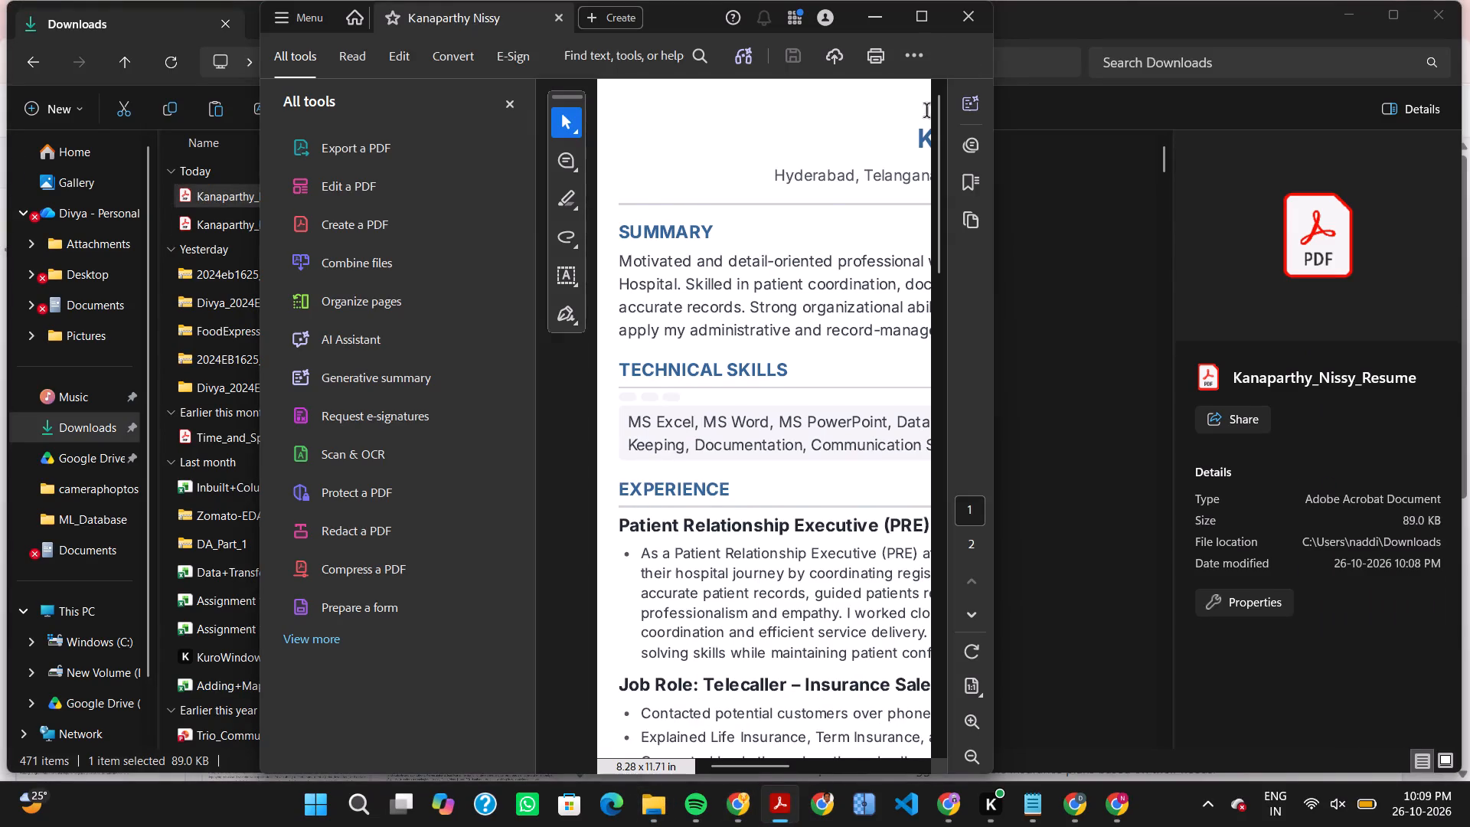
{"action": "left_click", "coordinate": [928, 25]}
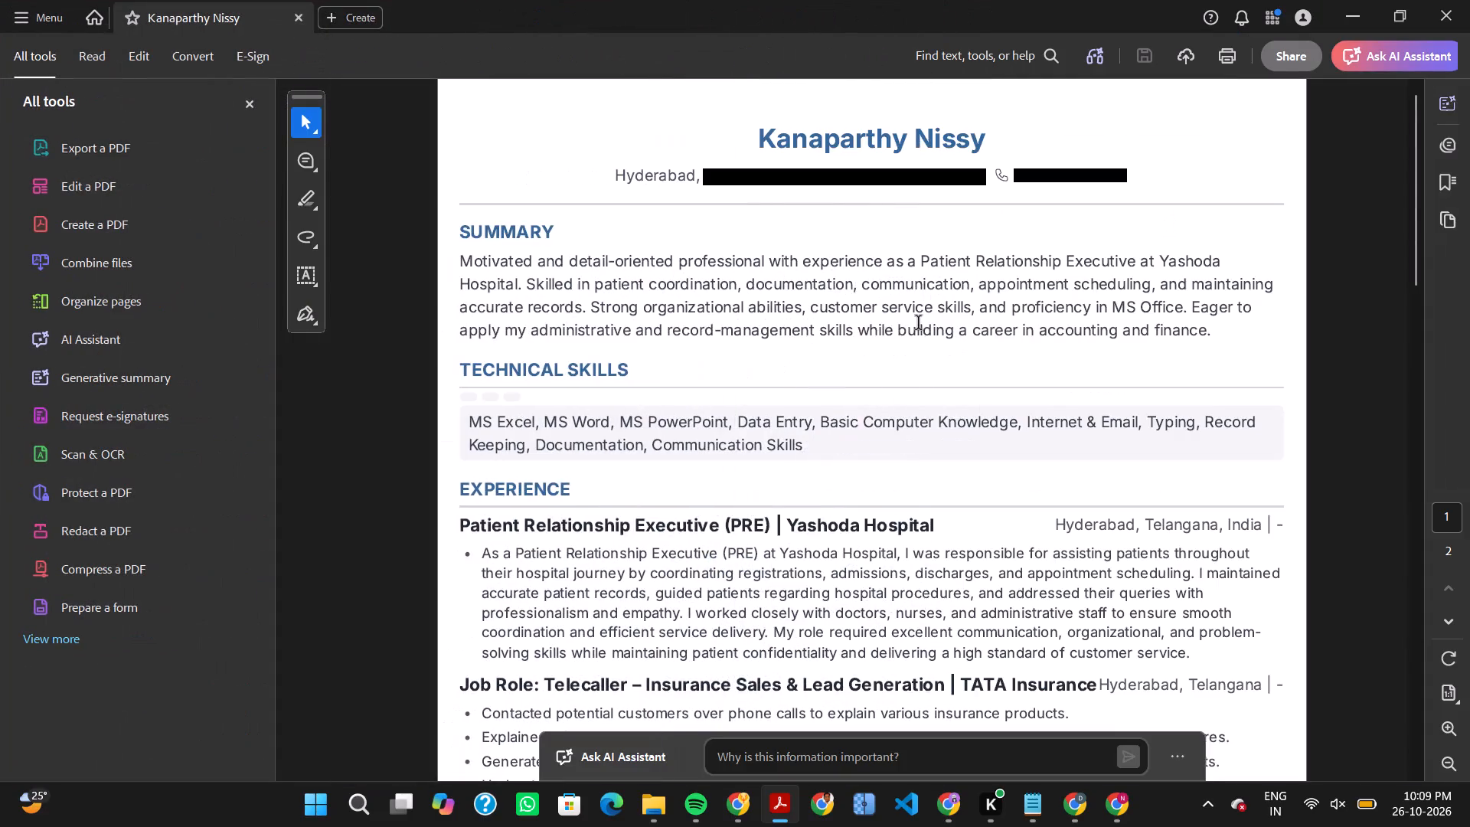
{"action": "scroll", "coordinate": [921, 400], "scroll_direction": "down", "scroll_amount": 7}
{"action": "scroll", "coordinate": [921, 400], "scroll_direction": "up", "scroll_amount": 5}
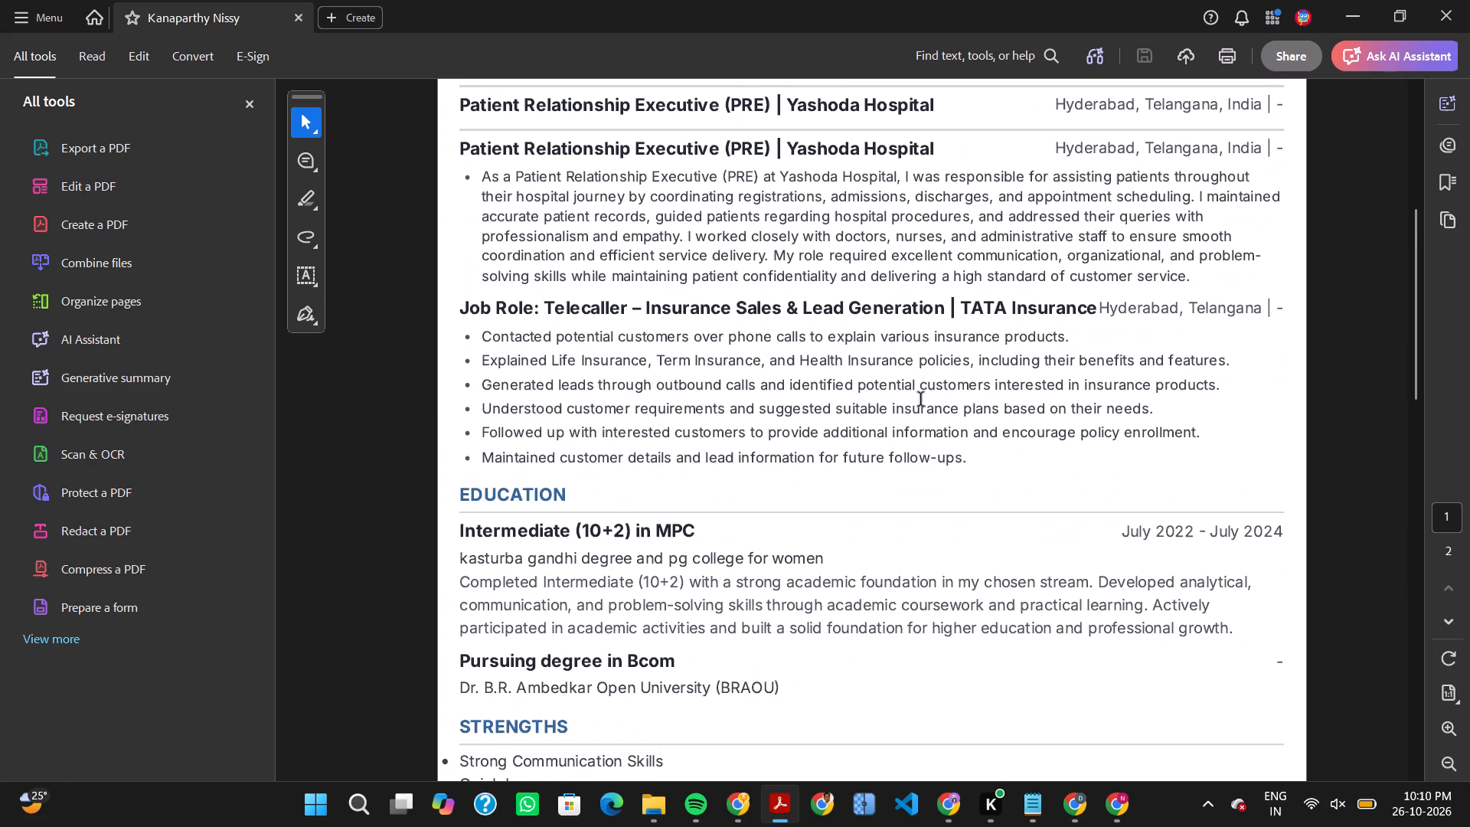
{"action": "scroll", "coordinate": [921, 400], "scroll_direction": "down", "scroll_amount": 1}
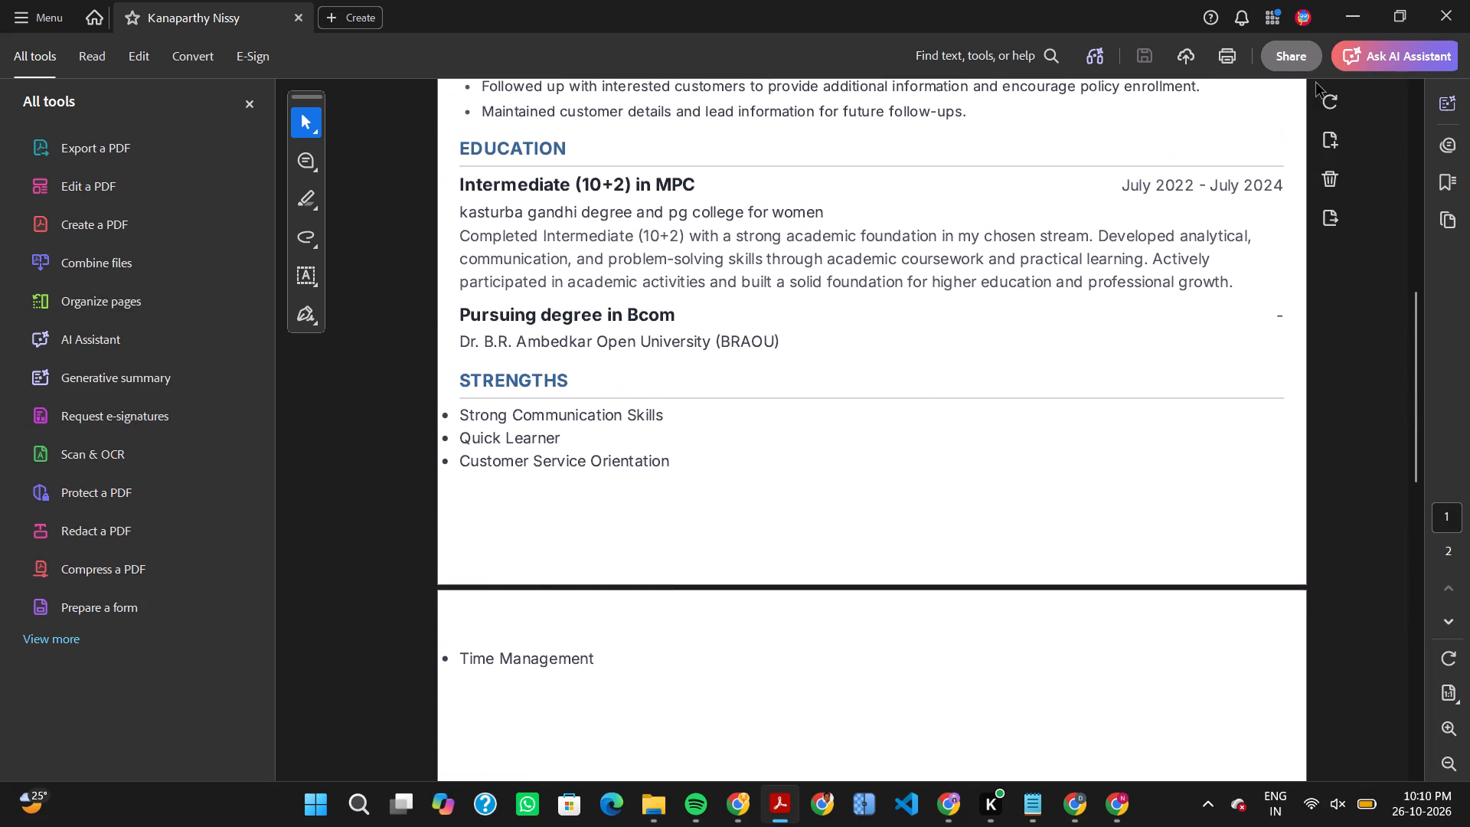
{"action": "left_click", "coordinate": [1453, 3]}
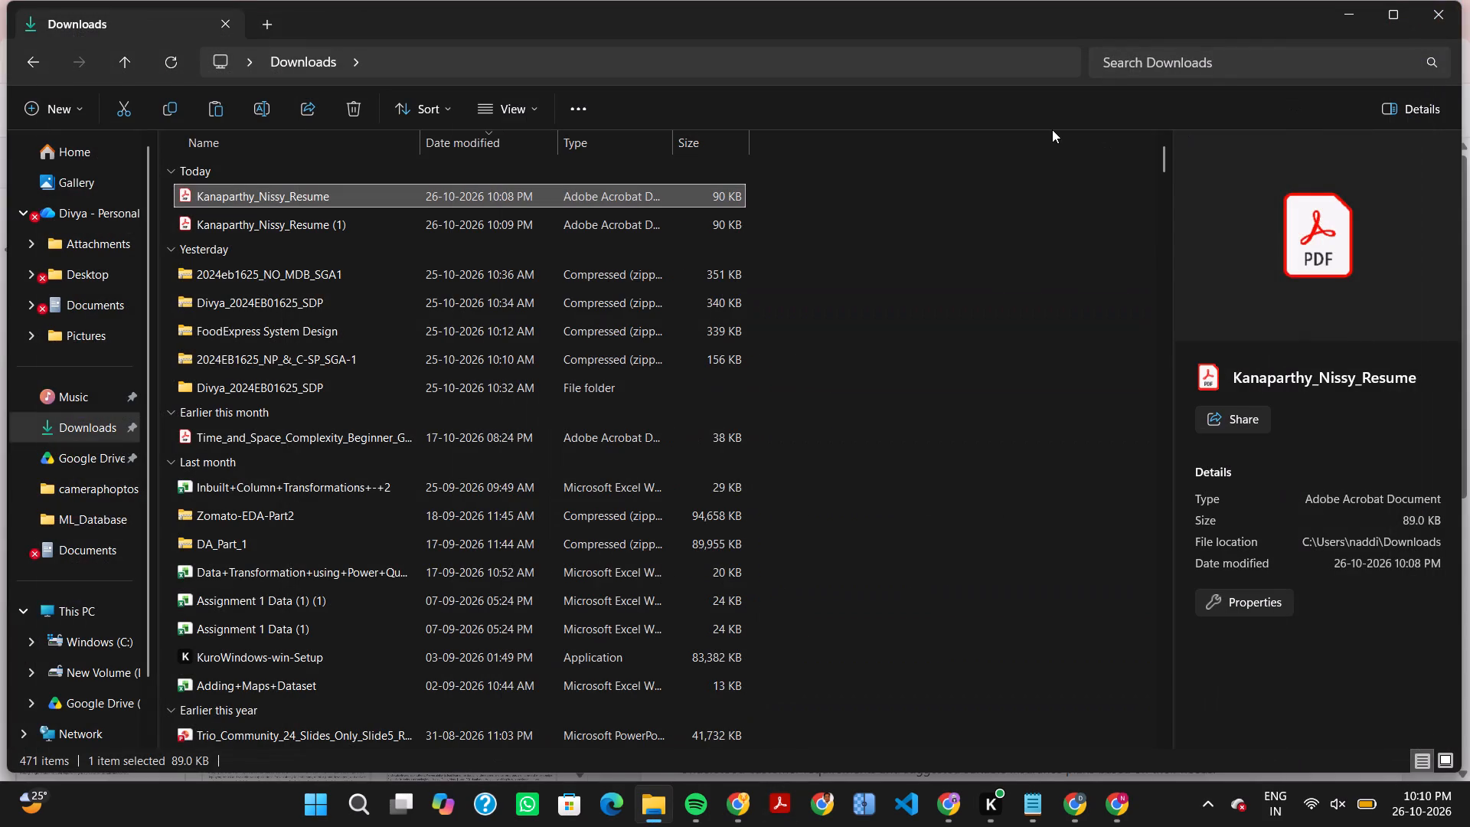
{"action": "left_click", "coordinate": [1351, 8]}
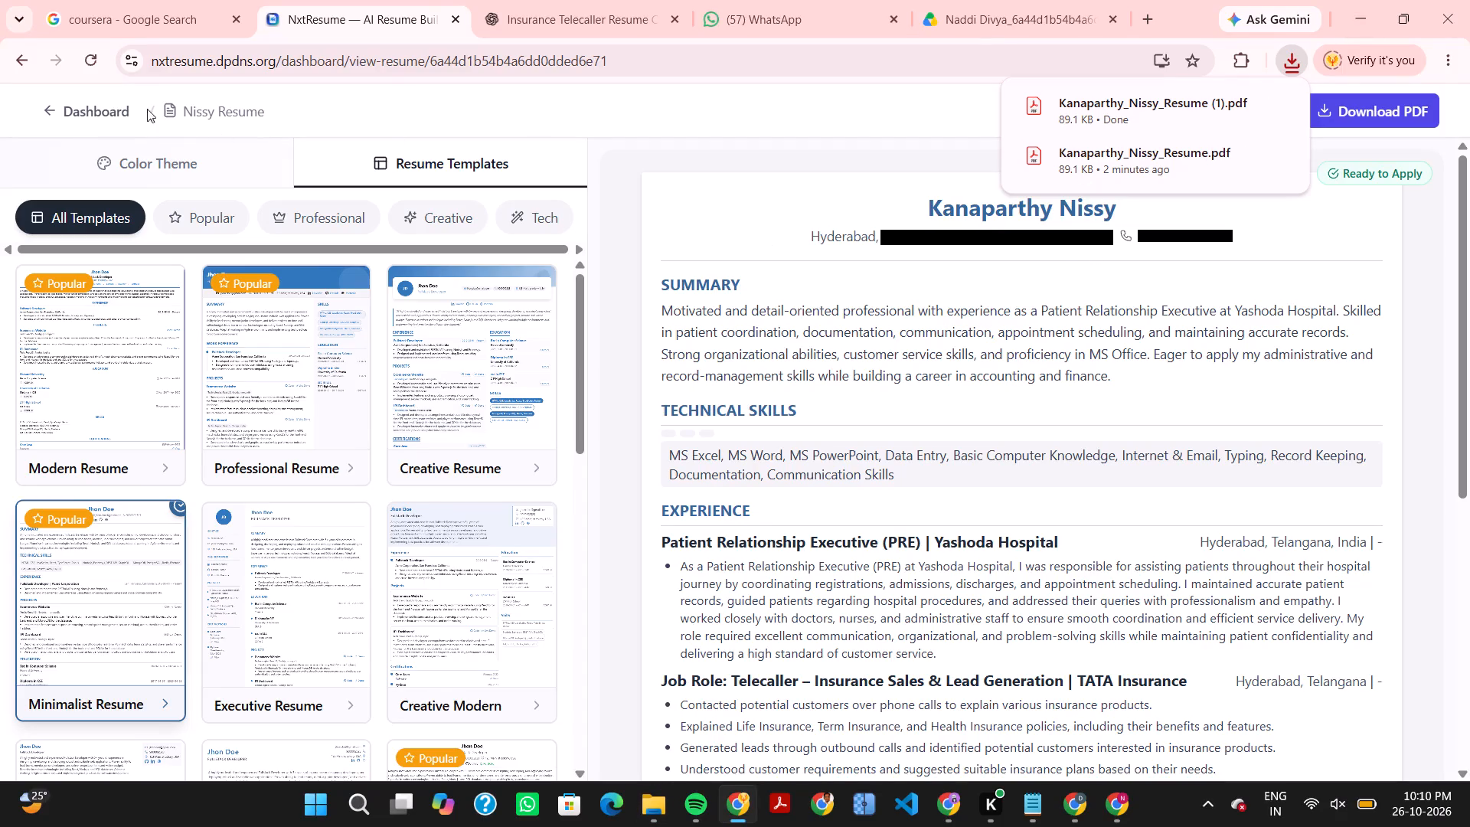
{"action": "left_click", "coordinate": [892, 111]}
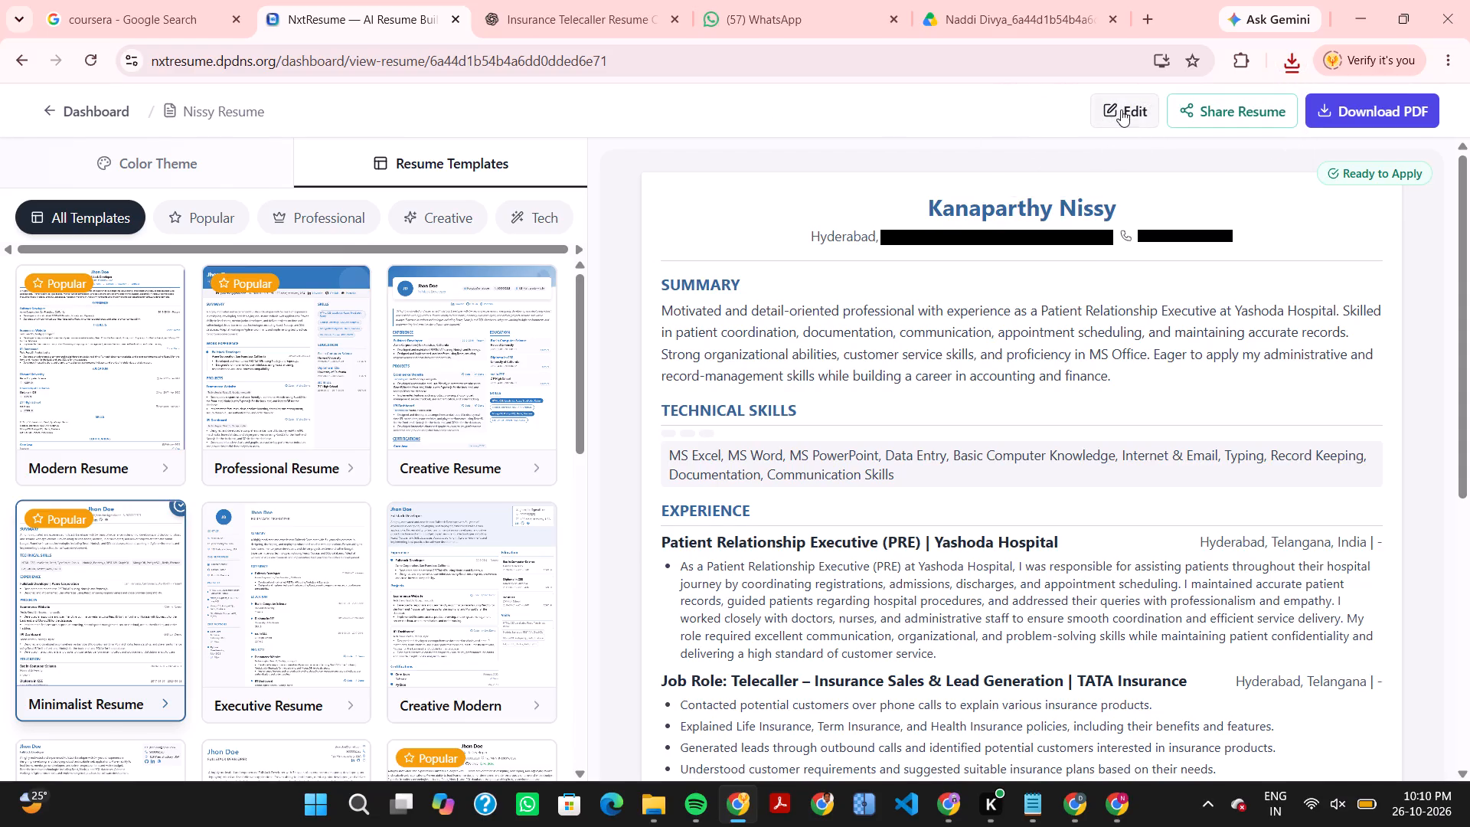
Reopen the resume for editing, clear the STRENGTHS text, paste the same four strengths back in and save the additional sections.
{"action": "left_click", "coordinate": [1121, 110]}
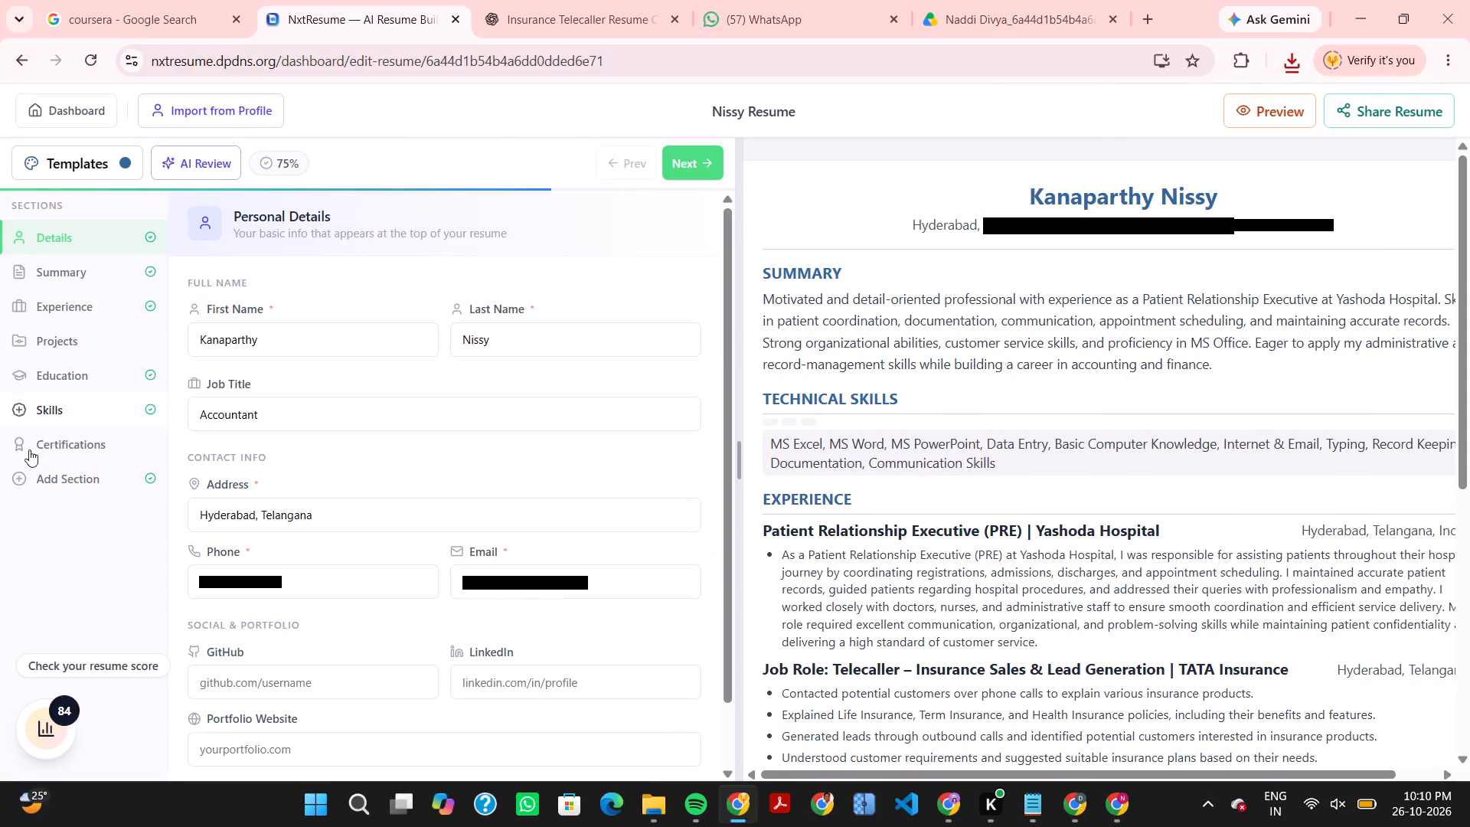
{"action": "left_click", "coordinate": [57, 482]}
{"action": "left_click_drag", "start_coordinate": [351, 468], "coordinate": [198, 407]}
{"action": "key", "text": "ctrl+c"}
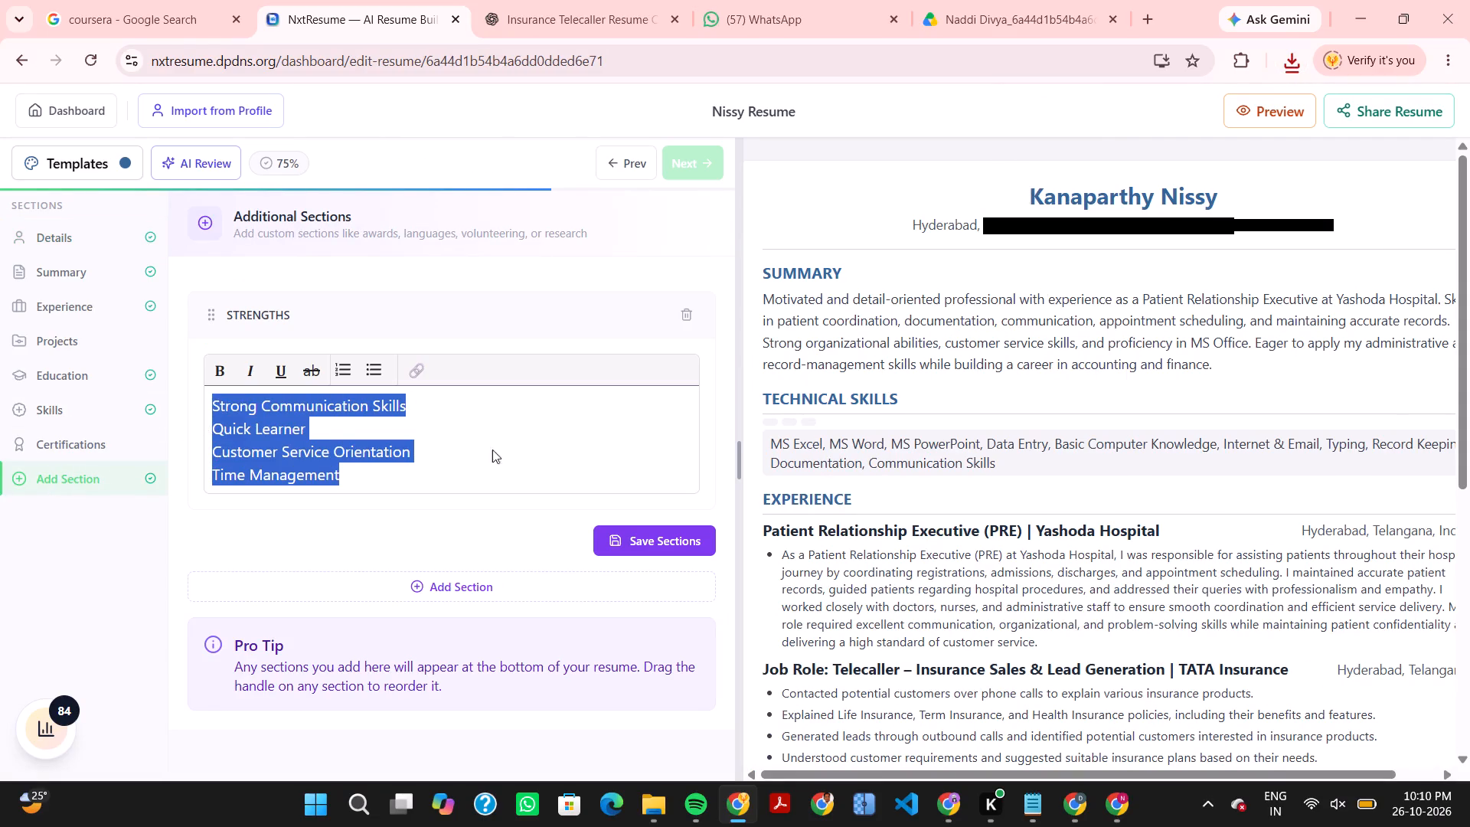
{"action": "key", "text": "BackSpace"}
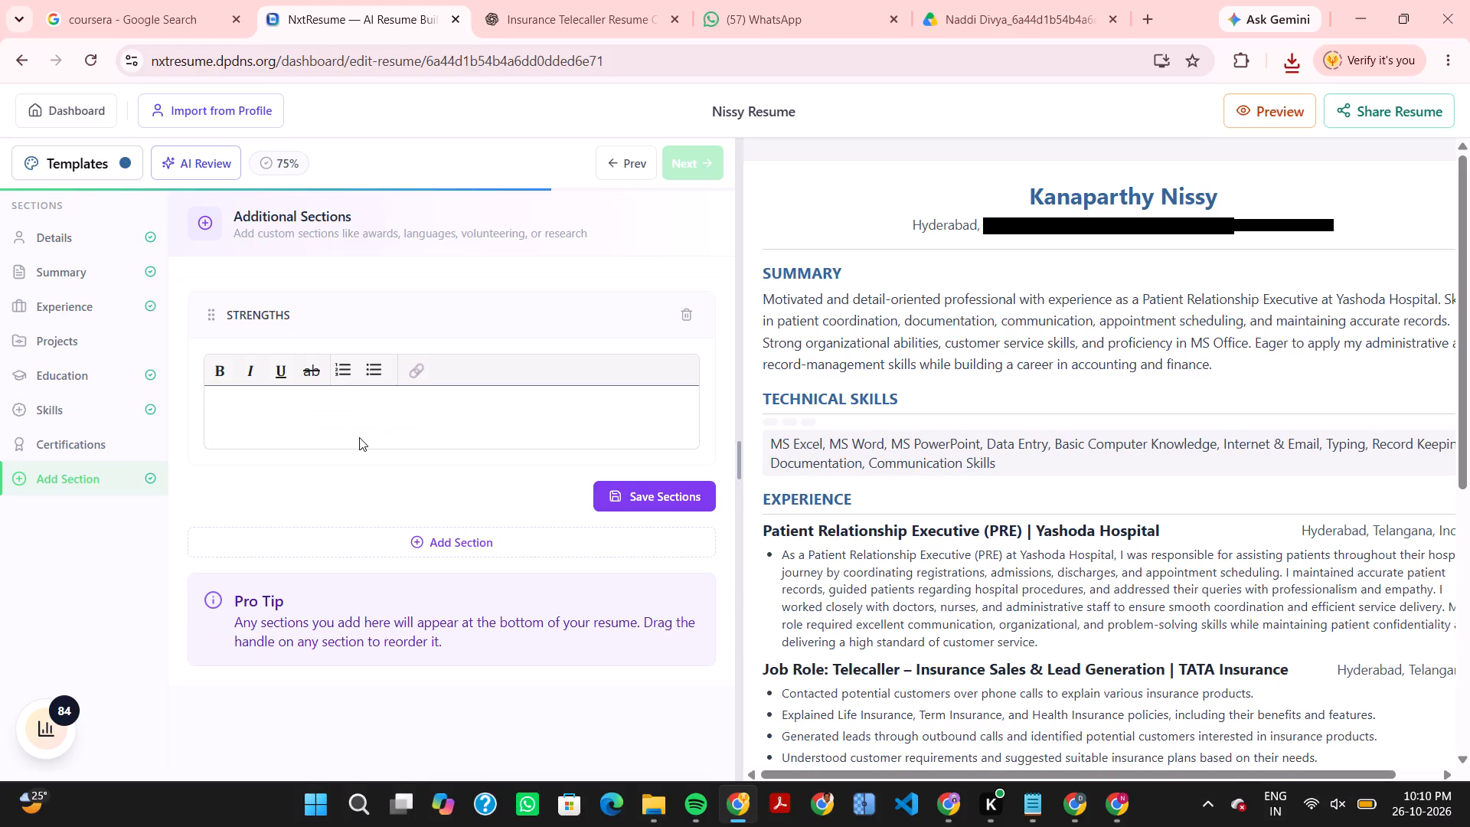
{"action": "key", "text": "ctrl+v"}
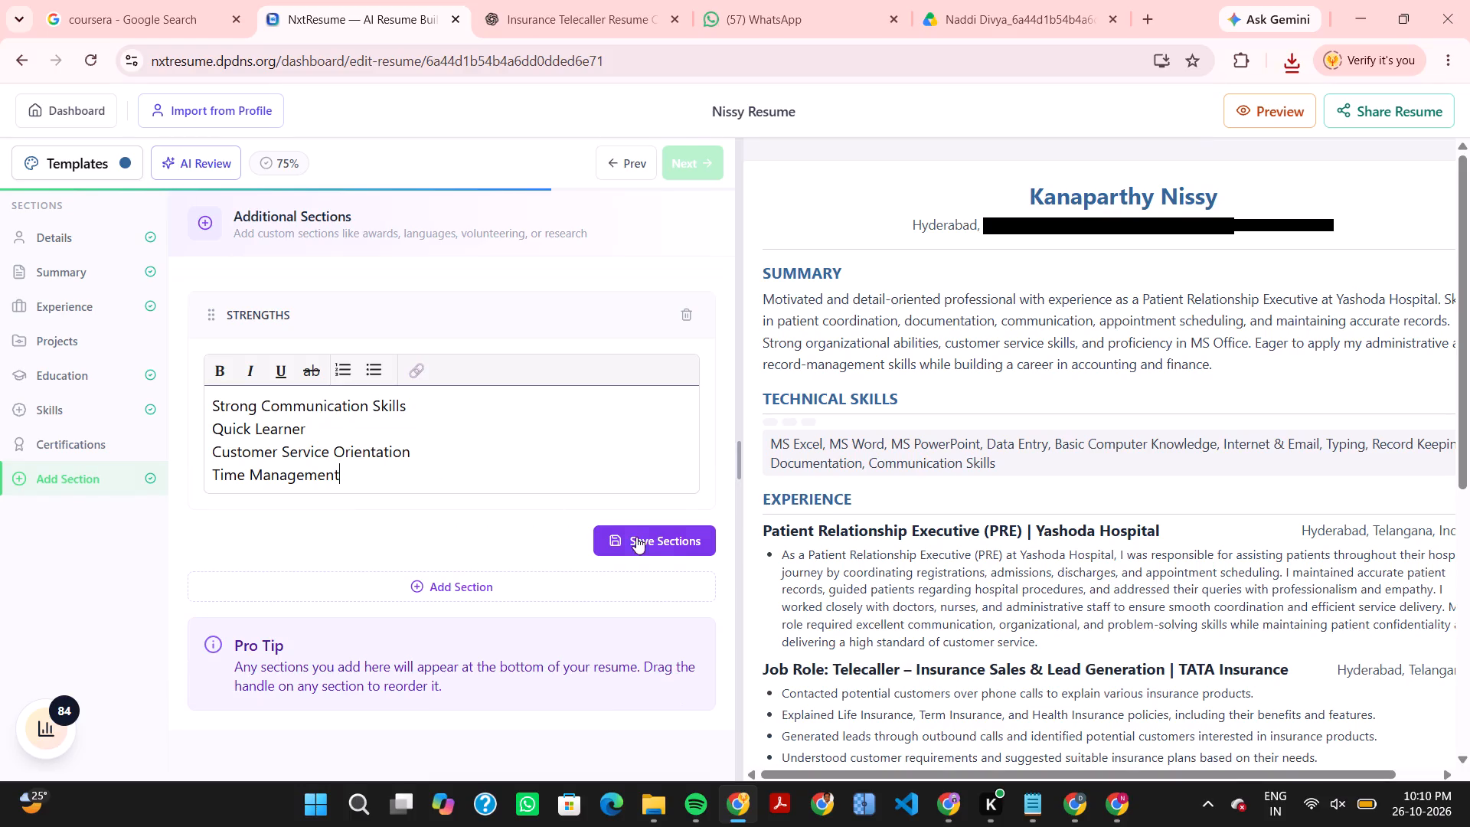
{"action": "left_click", "coordinate": [675, 554]}
{"action": "triple_click", "coordinate": [658, 545]}
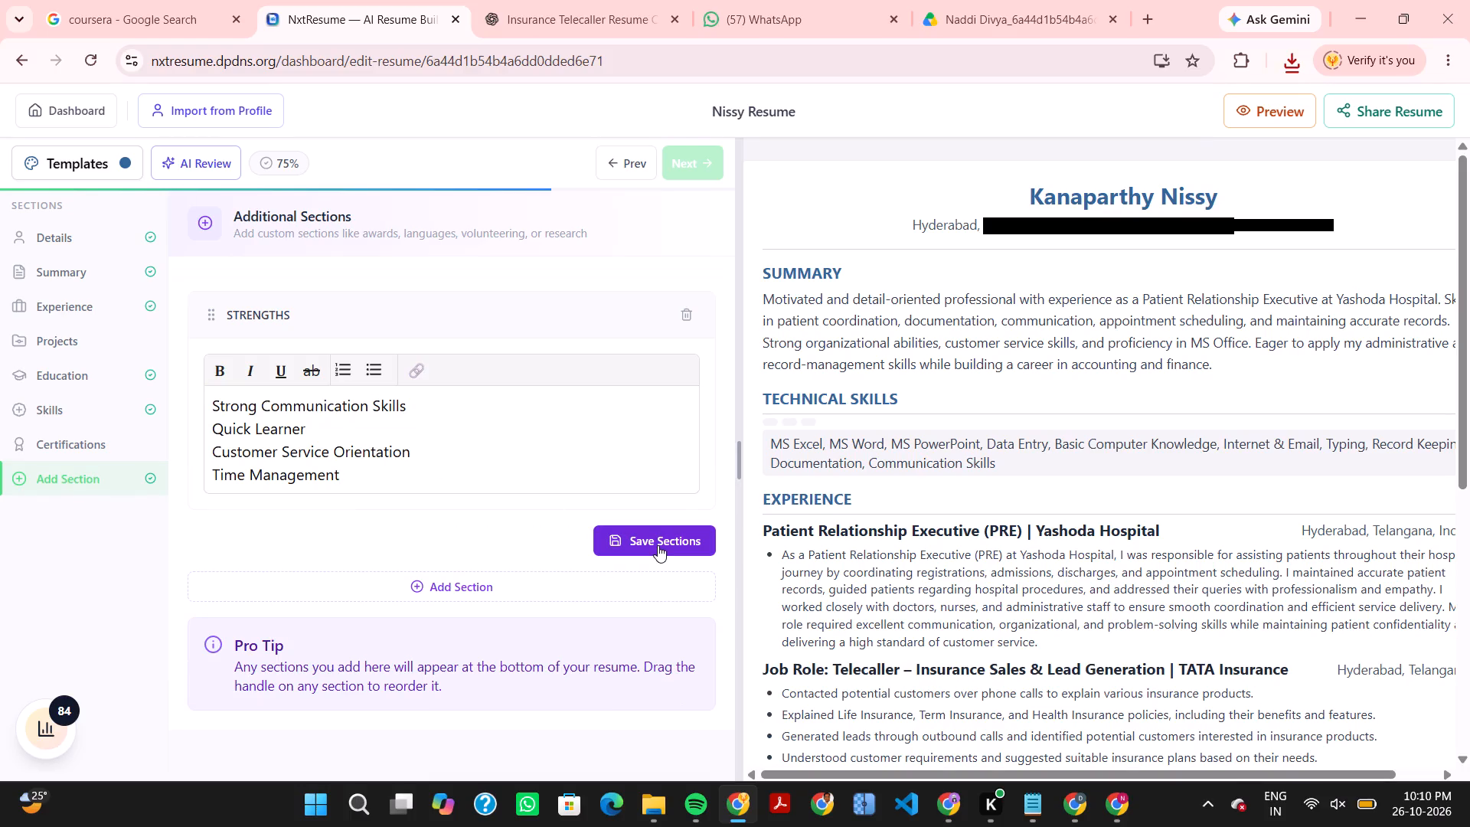
{"action": "triple_click", "coordinate": [658, 545]}
{"action": "triple_click", "coordinate": [658, 545]}
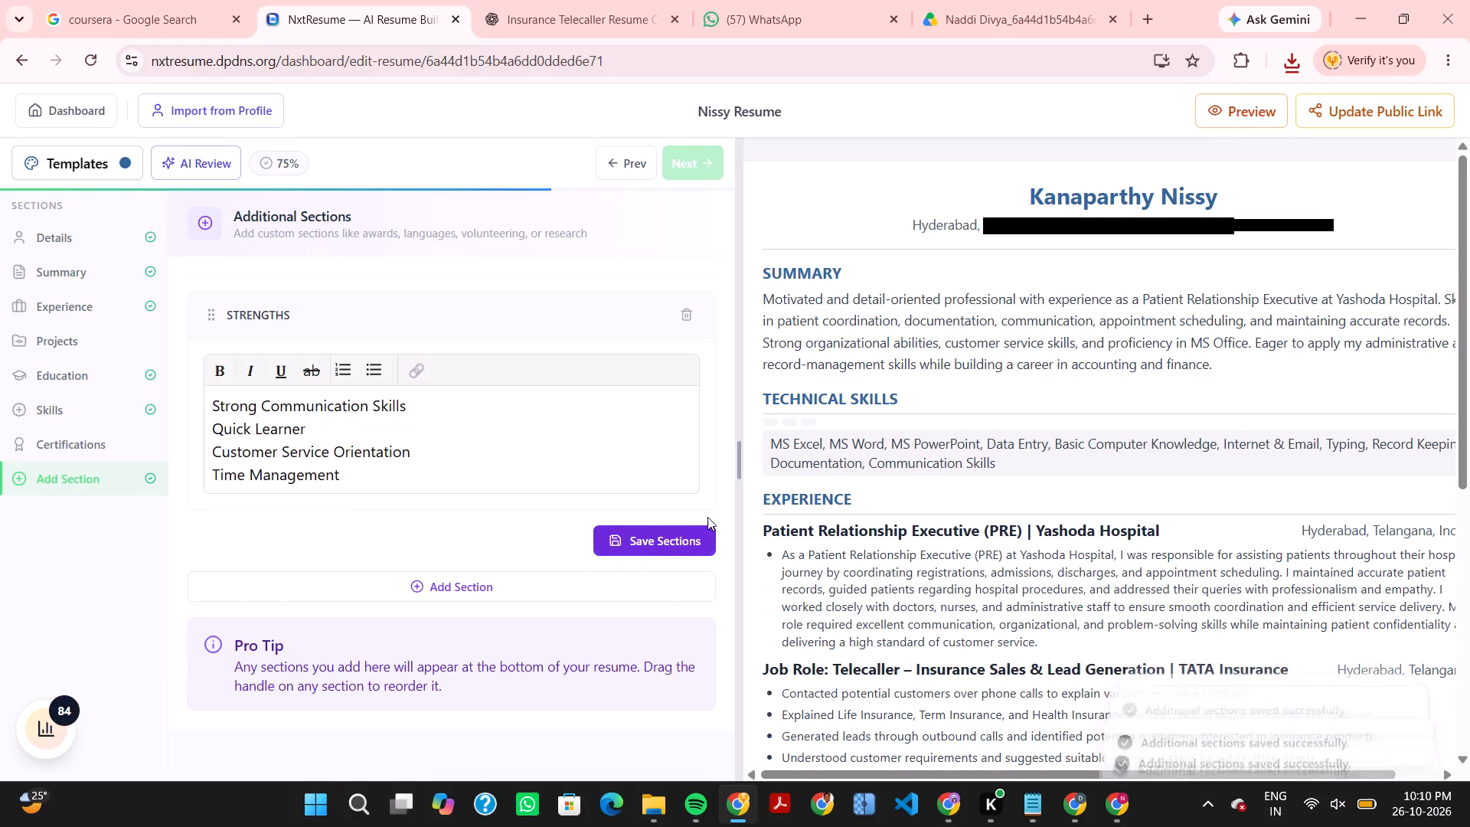
{"action": "scroll", "coordinate": [580, 347], "scroll_direction": "up", "scroll_amount": 2}
{"action": "scroll", "coordinate": [858, 513], "scroll_direction": "down", "scroll_amount": 8}
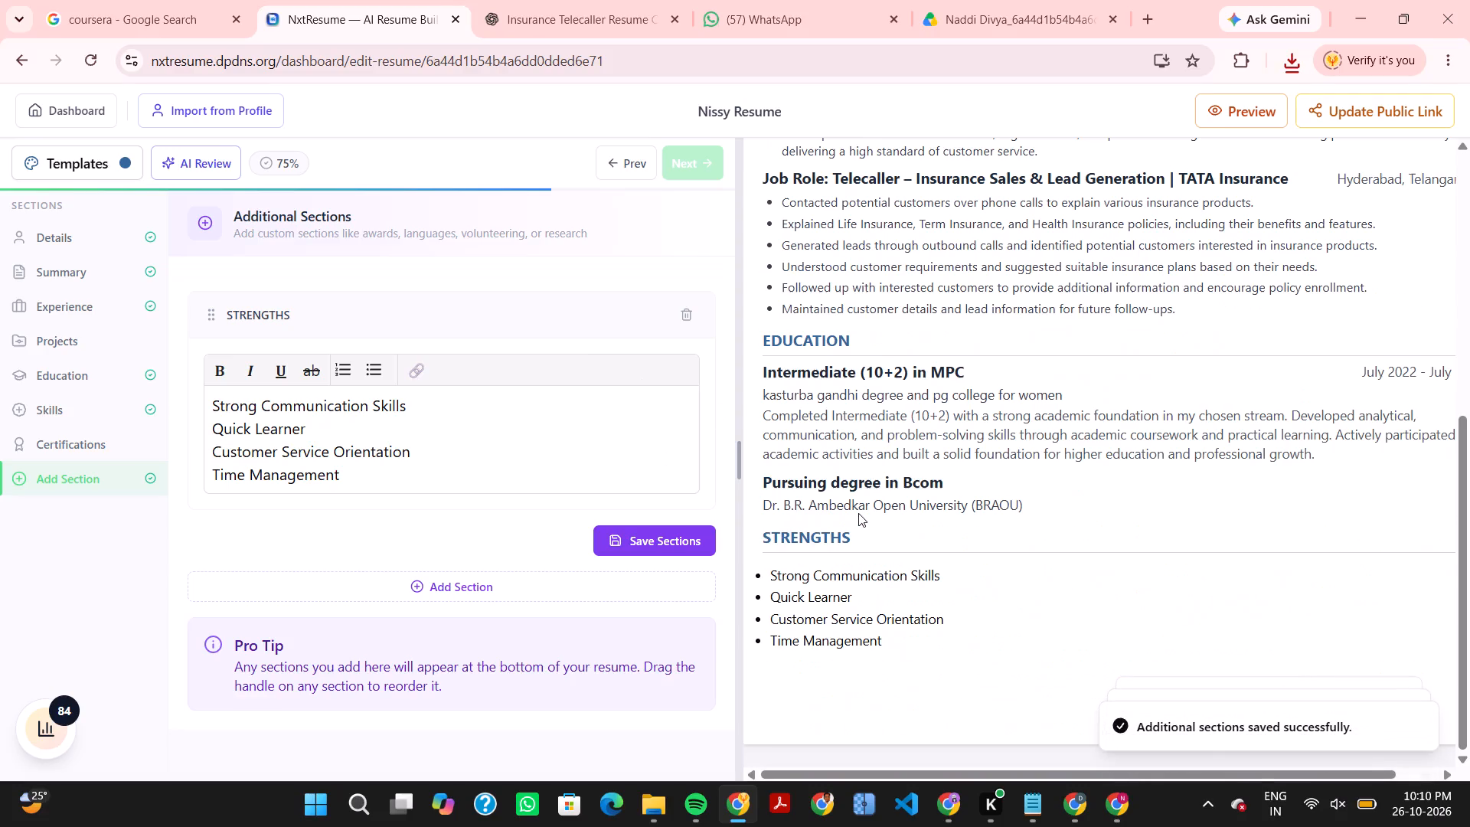
{"action": "scroll", "coordinate": [858, 513], "scroll_direction": "down", "scroll_amount": 1}
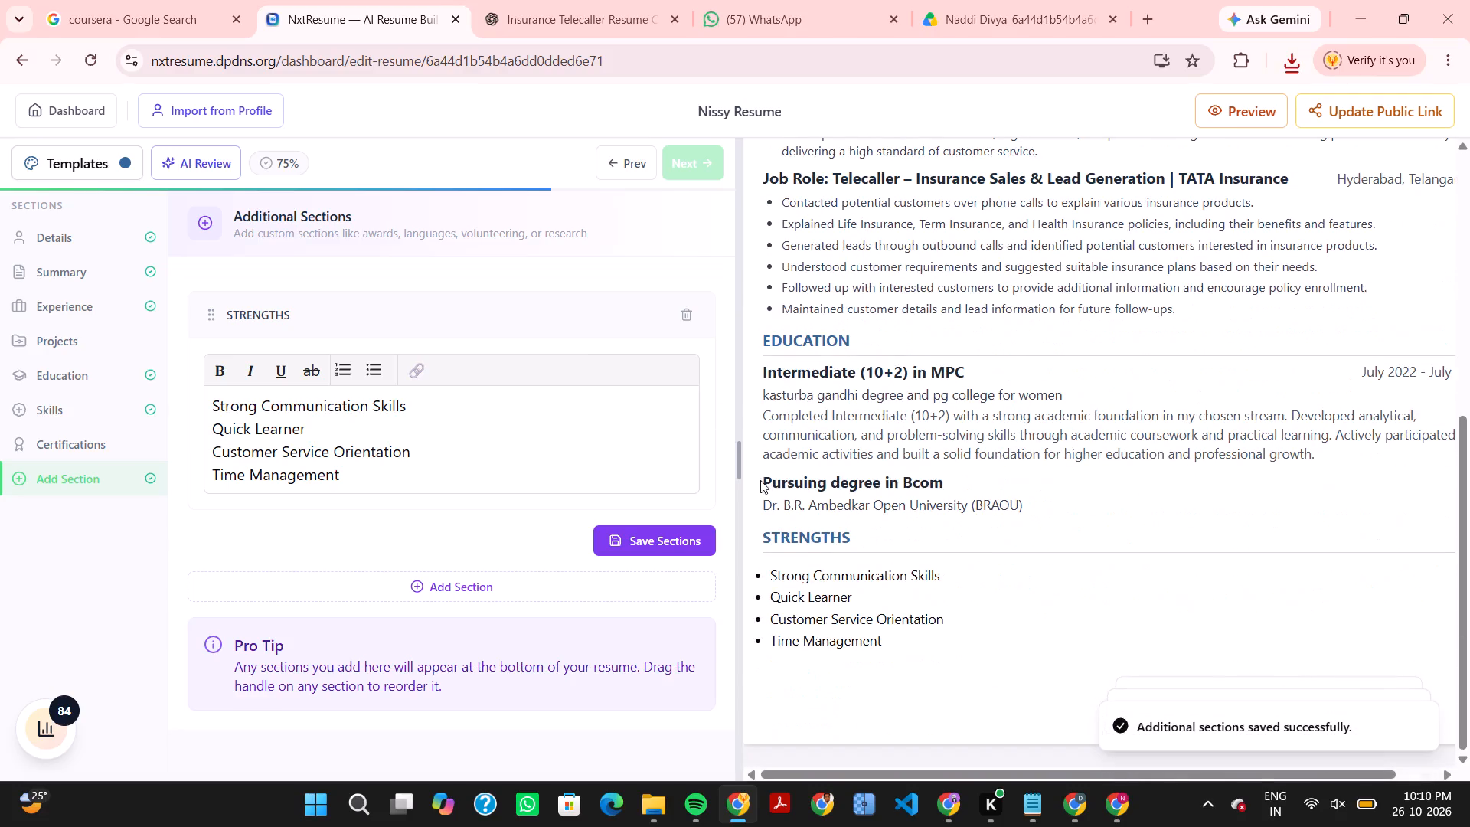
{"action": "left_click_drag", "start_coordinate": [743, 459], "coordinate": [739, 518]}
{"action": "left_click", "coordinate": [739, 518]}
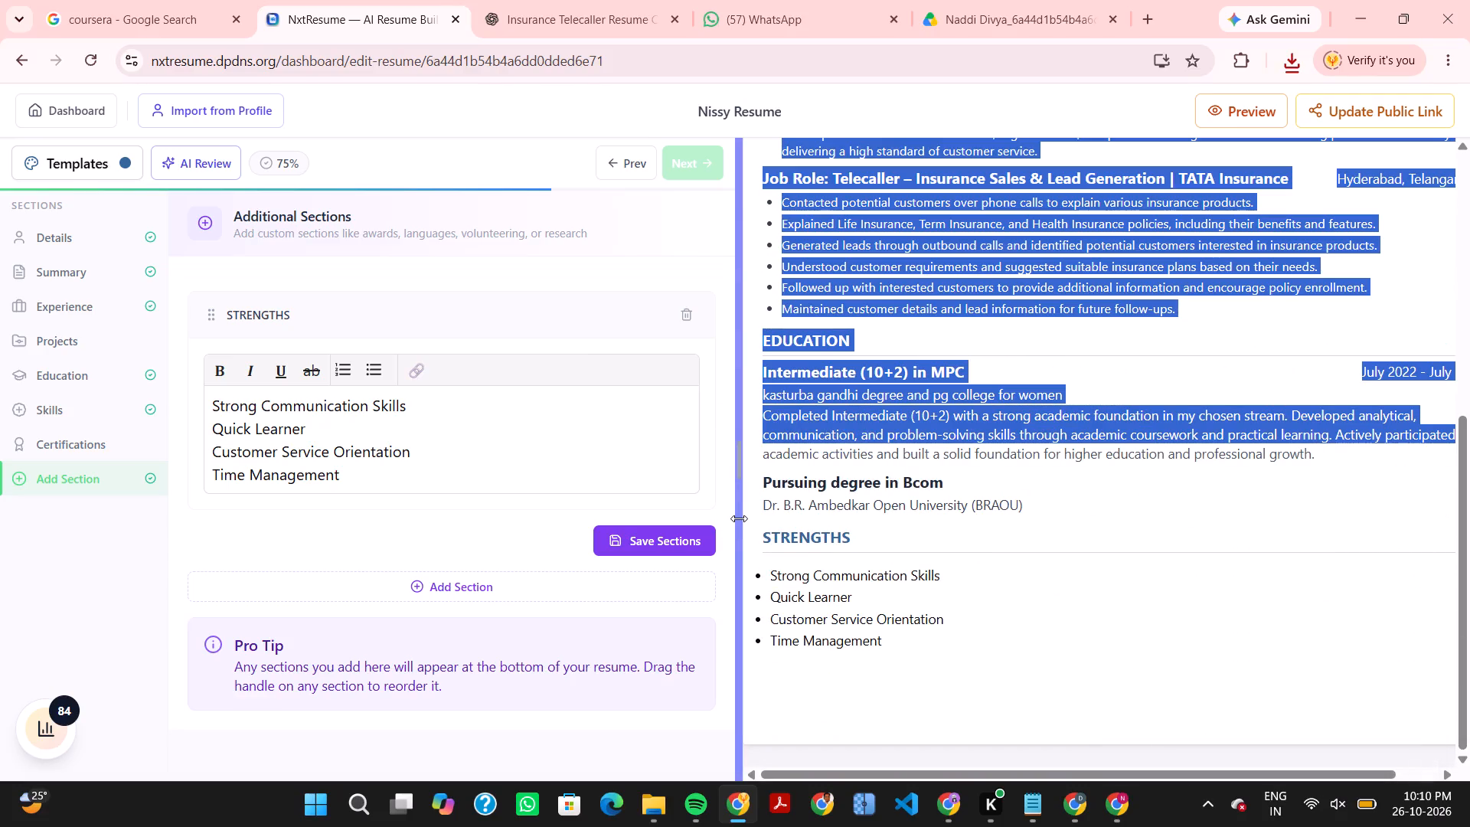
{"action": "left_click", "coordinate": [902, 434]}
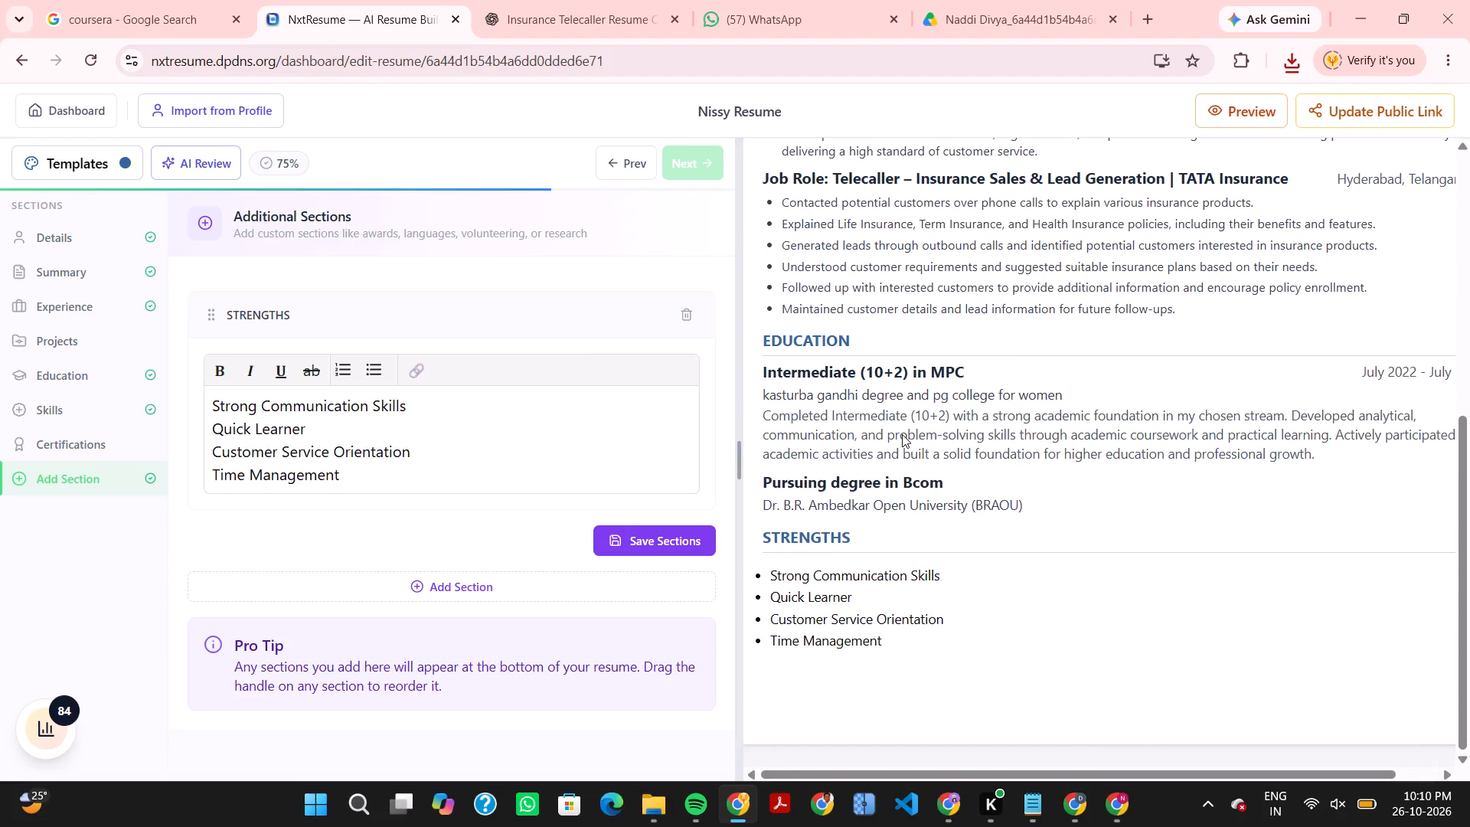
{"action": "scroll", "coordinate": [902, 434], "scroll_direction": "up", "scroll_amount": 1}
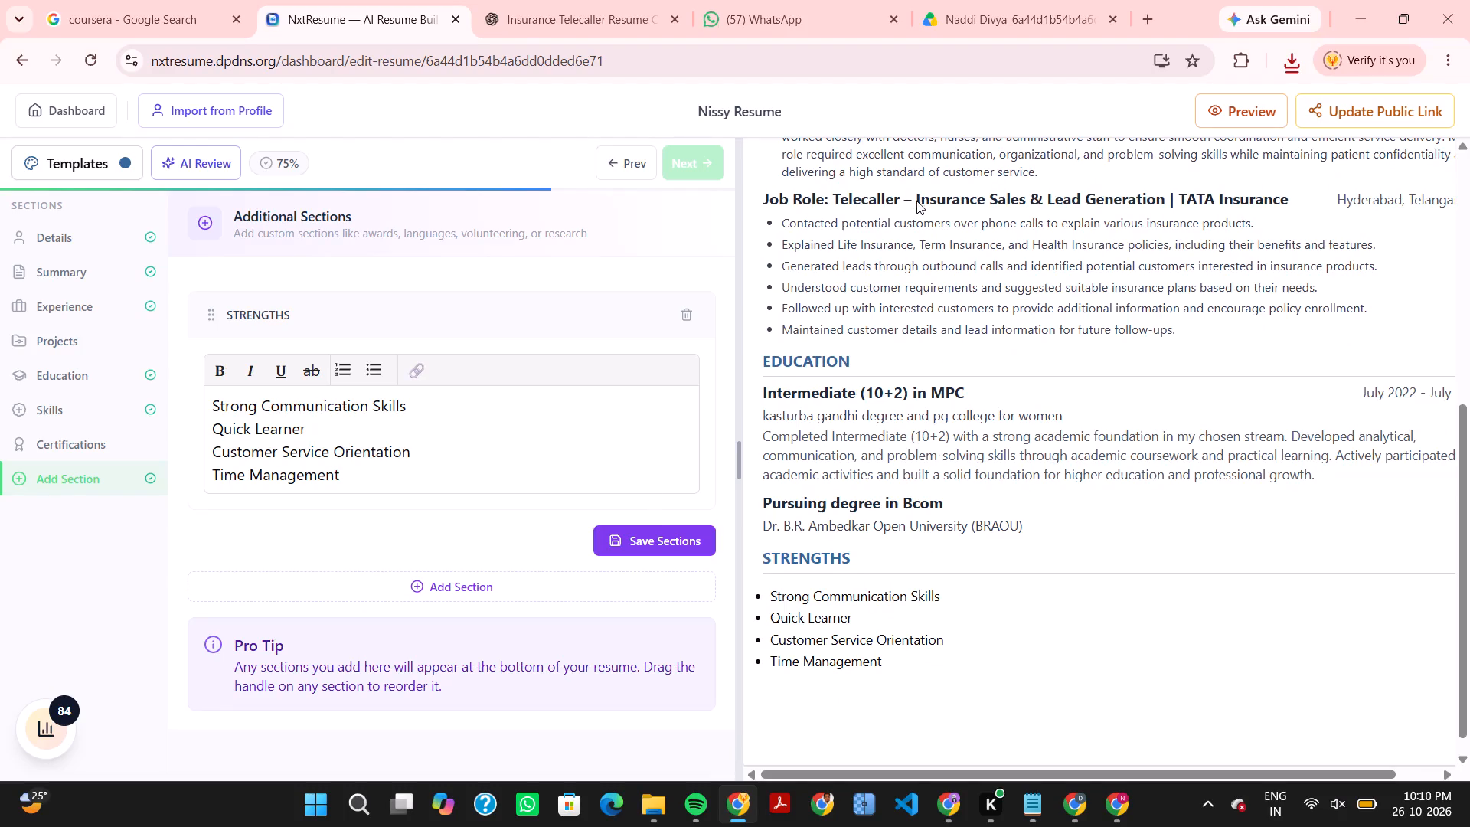
Open the full preview of Nissy Resume, update its public link and look over the resume down to STRENGTHS.
{"action": "left_click", "coordinate": [1227, 99]}
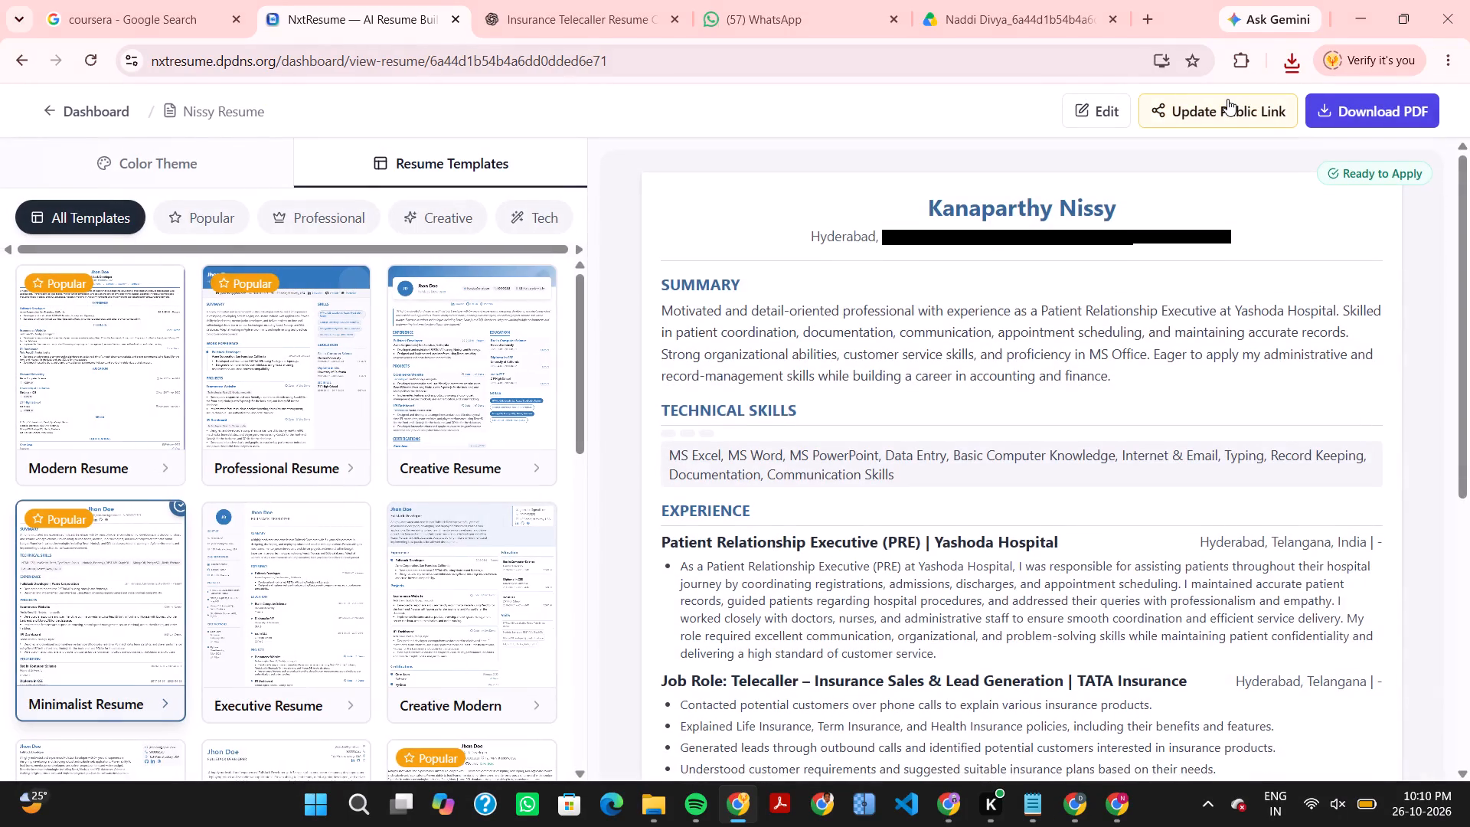
{"action": "left_click", "coordinate": [1204, 106]}
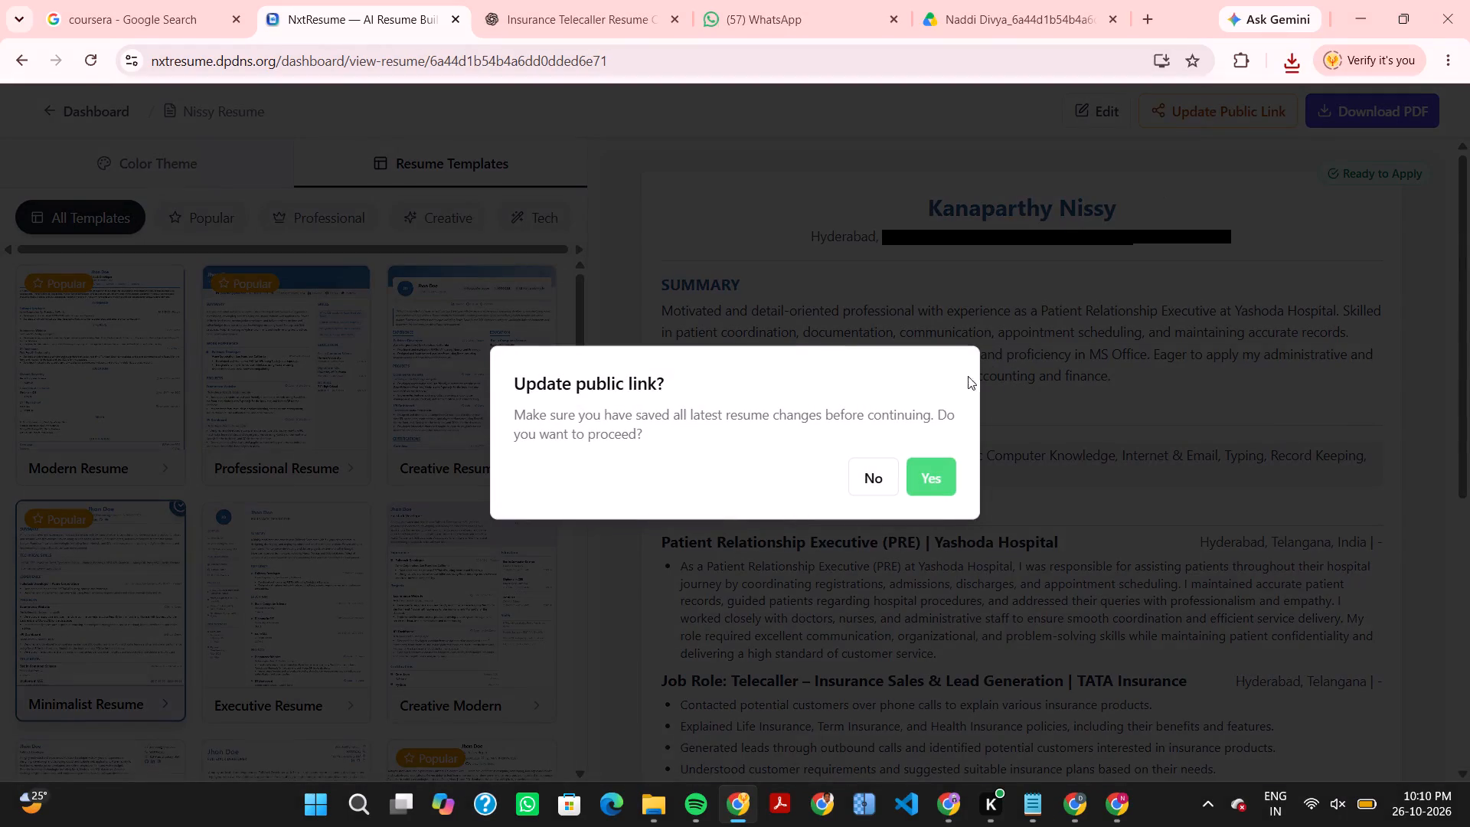
{"action": "left_click", "coordinate": [935, 459]}
{"action": "scroll", "coordinate": [935, 459], "scroll_direction": "down", "scroll_amount": 3}
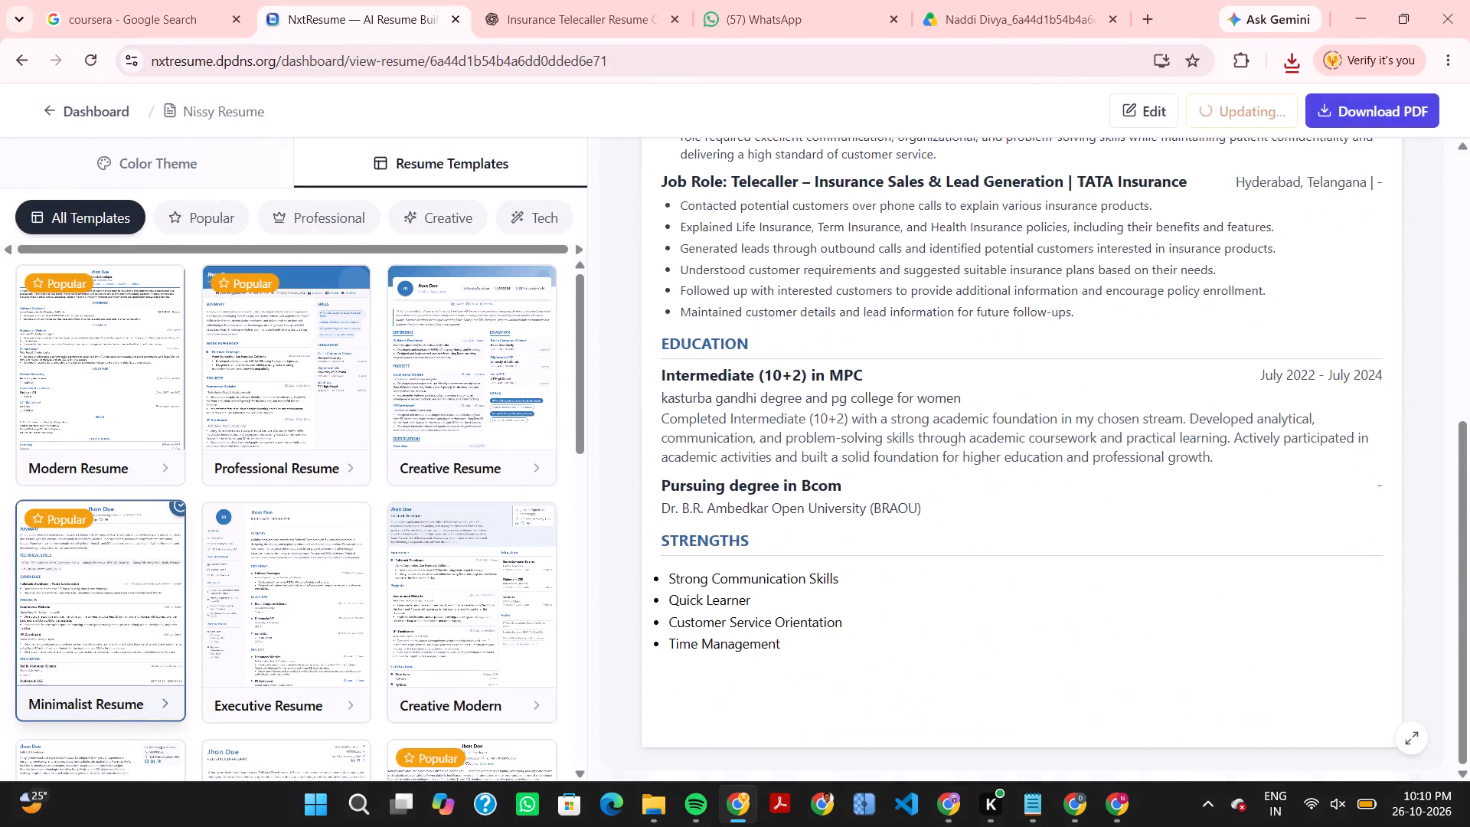
{"action": "scroll", "coordinate": [935, 459], "scroll_direction": "up", "scroll_amount": 5}
{"action": "scroll", "coordinate": [935, 459], "scroll_direction": "down", "scroll_amount": 5}
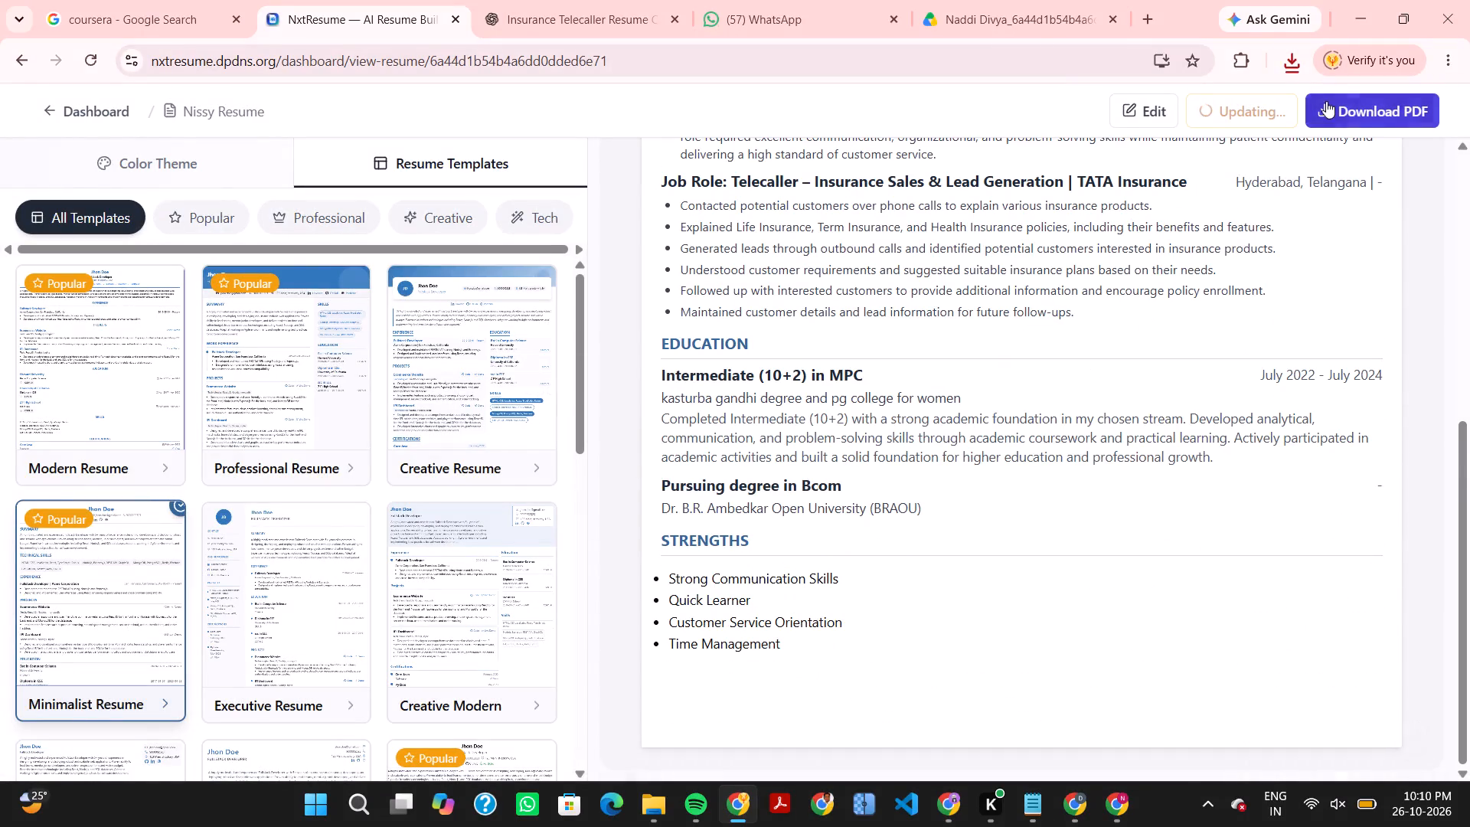
Download Nissy Resume as a PDF.
{"action": "left_click", "coordinate": [1334, 106]}
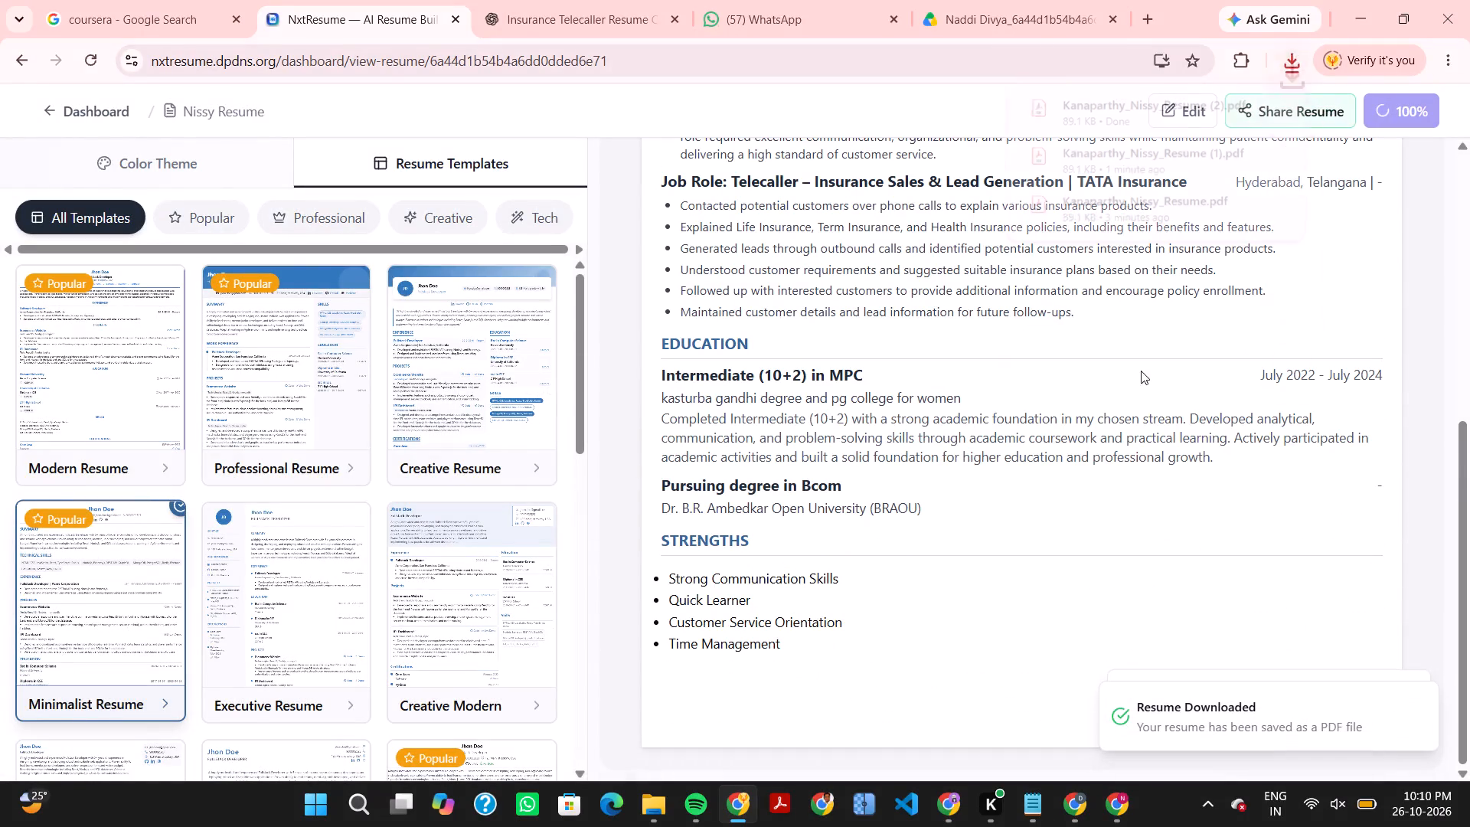
Open the resume PDF dated 10:08 PM from the Downloads folder in Acrobat and check how its content breaks onto the second page.
{"action": "left_click", "coordinate": [648, 797]}
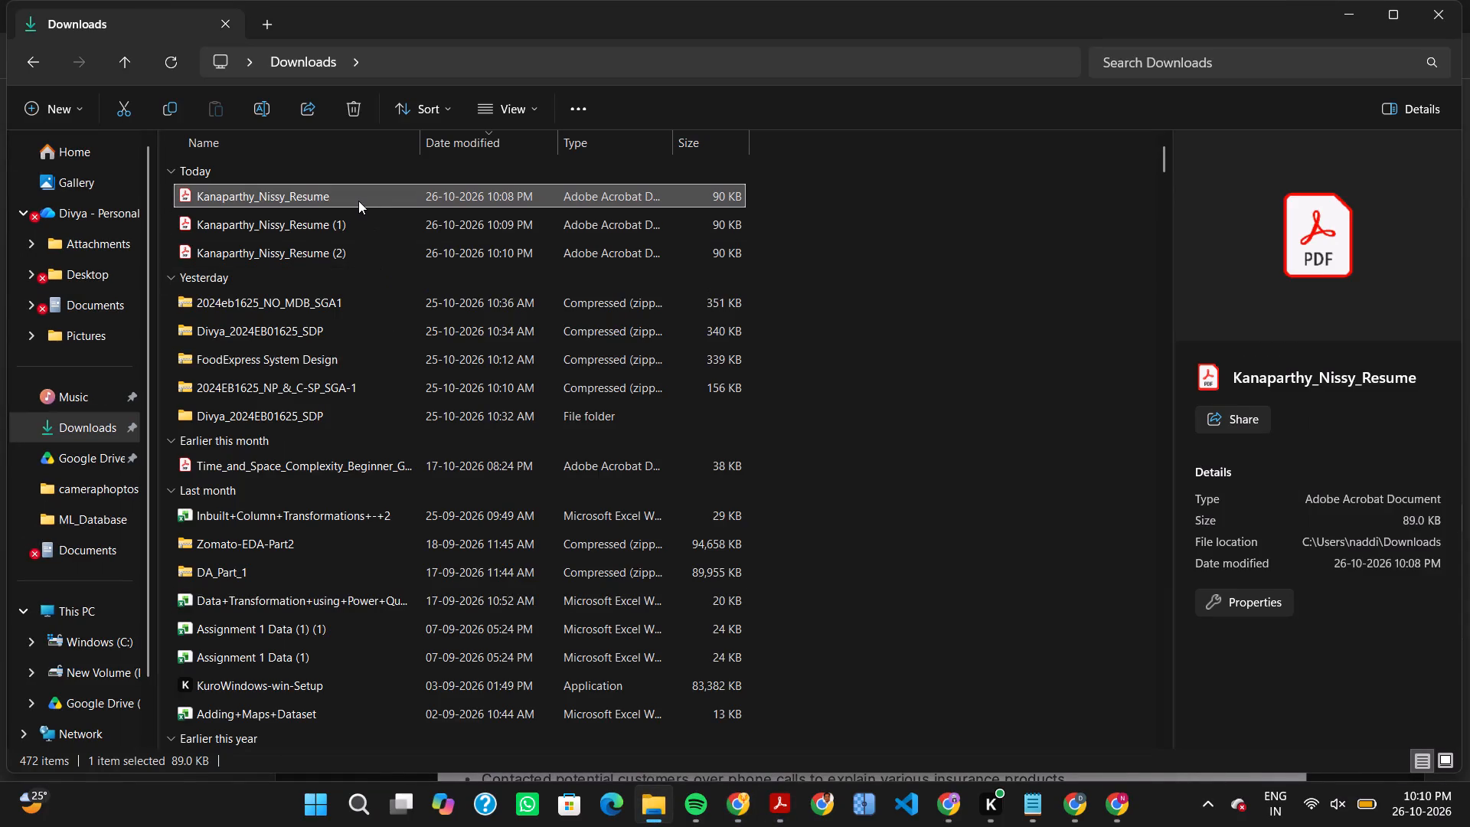
{"action": "double_click", "coordinate": [358, 201]}
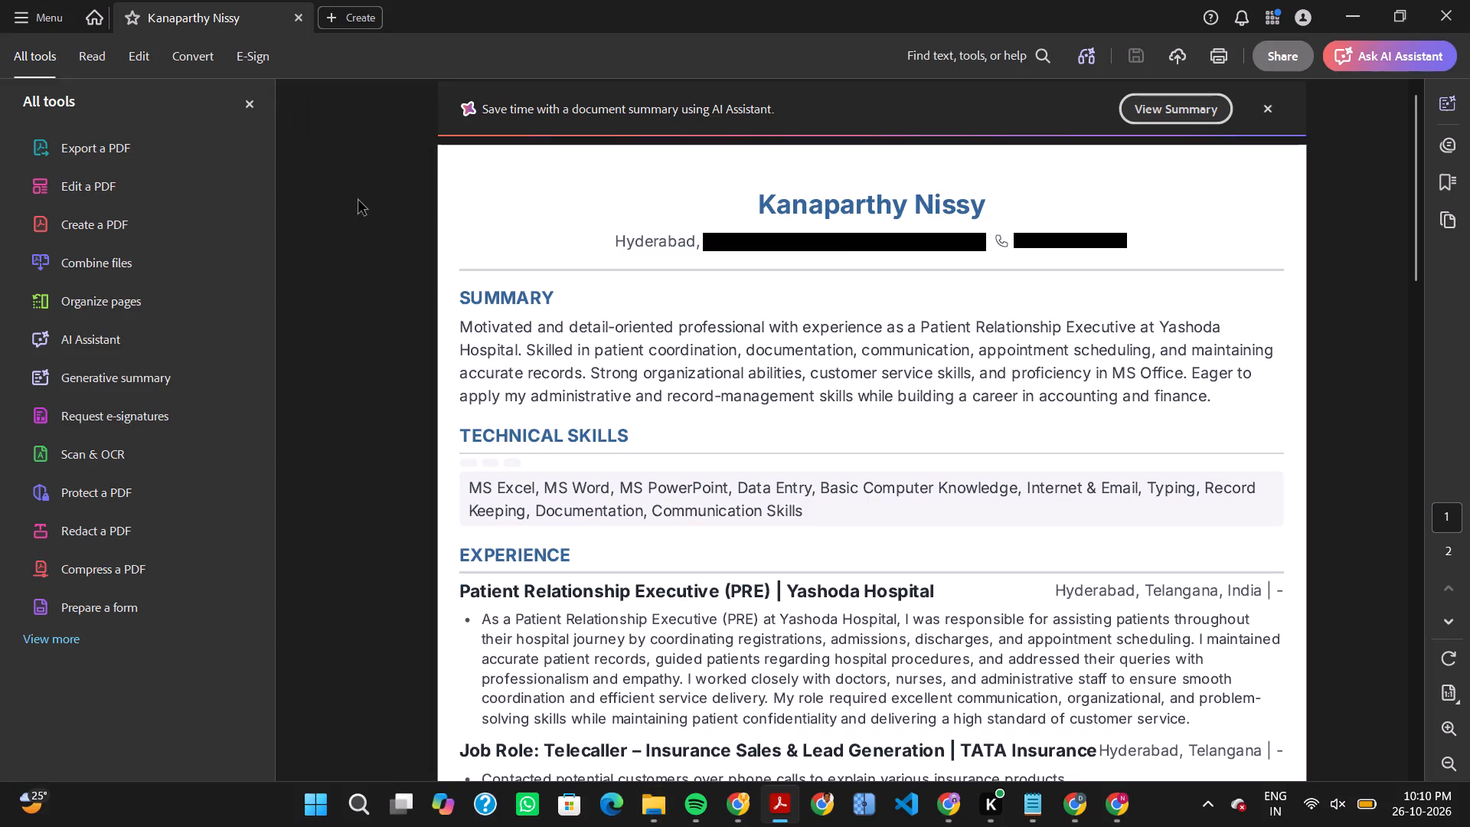
{"action": "scroll", "coordinate": [703, 328], "scroll_direction": "down", "scroll_amount": 7}
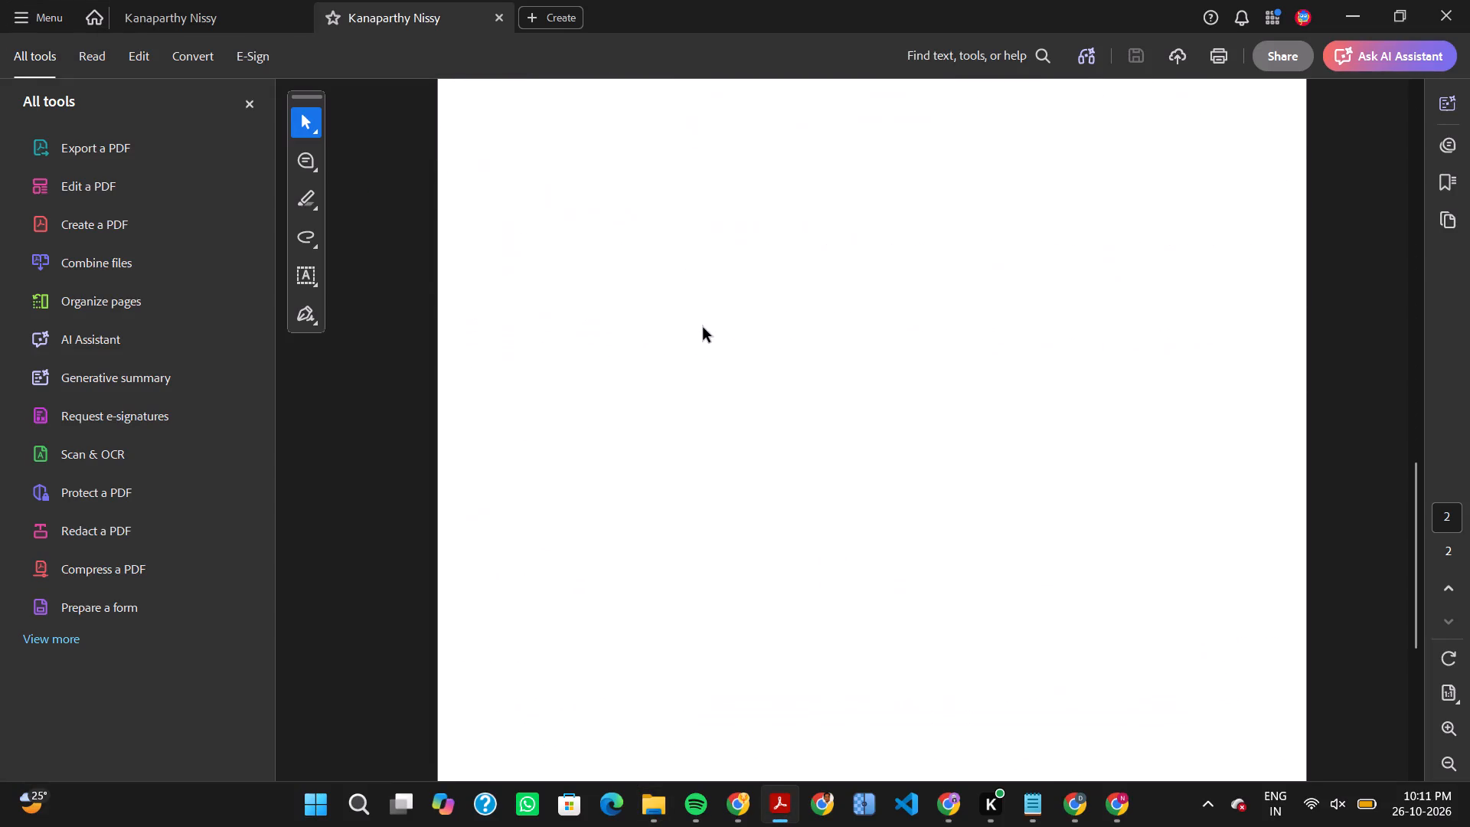
{"action": "scroll", "coordinate": [703, 328], "scroll_direction": "down", "scroll_amount": 1}
{"action": "scroll", "coordinate": [703, 328], "scroll_direction": "up", "scroll_amount": 13}
{"action": "scroll", "coordinate": [703, 328], "scroll_direction": "down", "scroll_amount": 2}
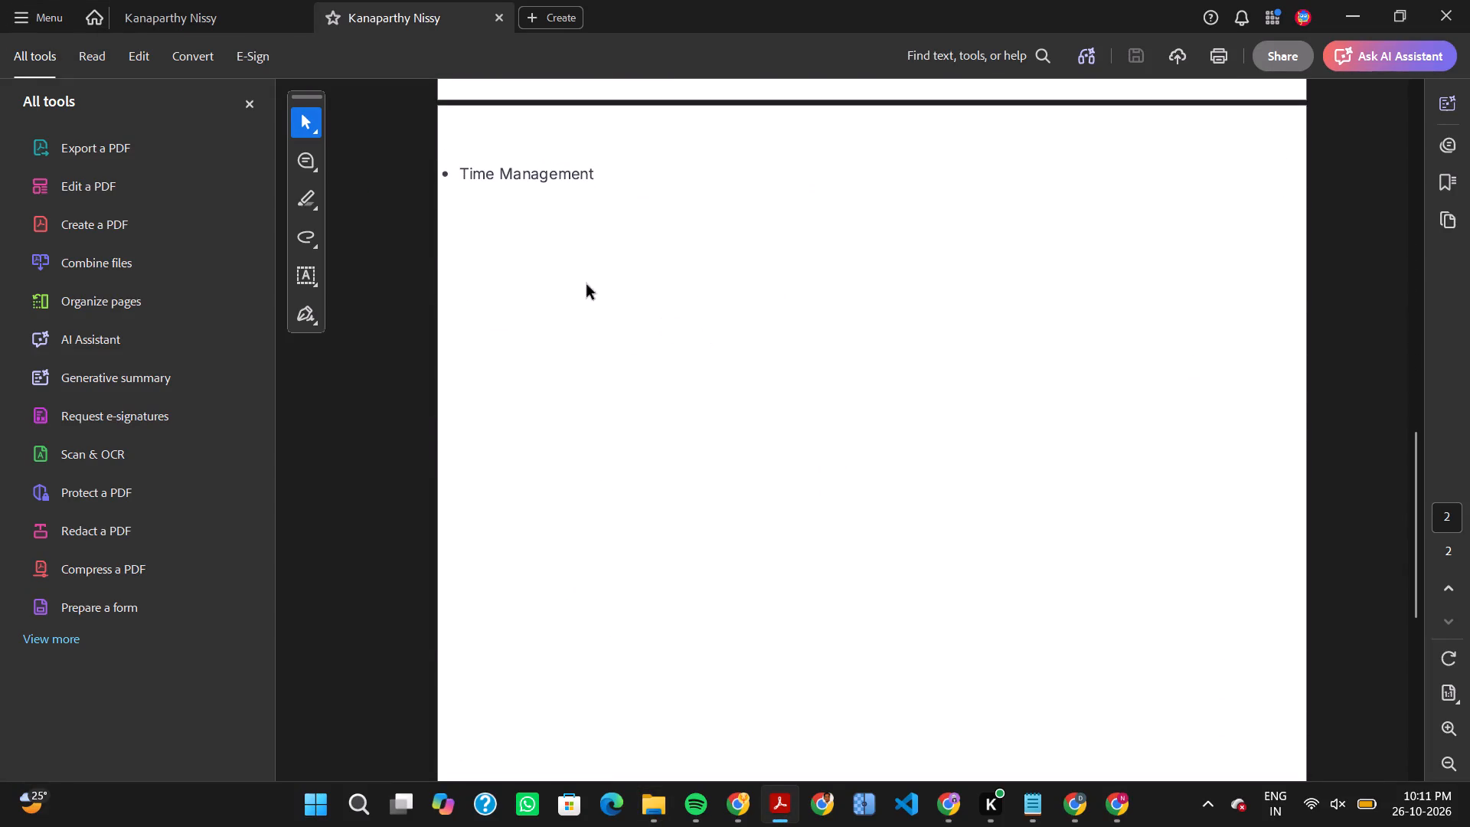
{"action": "scroll", "coordinate": [570, 238], "scroll_direction": "up", "scroll_amount": 1}
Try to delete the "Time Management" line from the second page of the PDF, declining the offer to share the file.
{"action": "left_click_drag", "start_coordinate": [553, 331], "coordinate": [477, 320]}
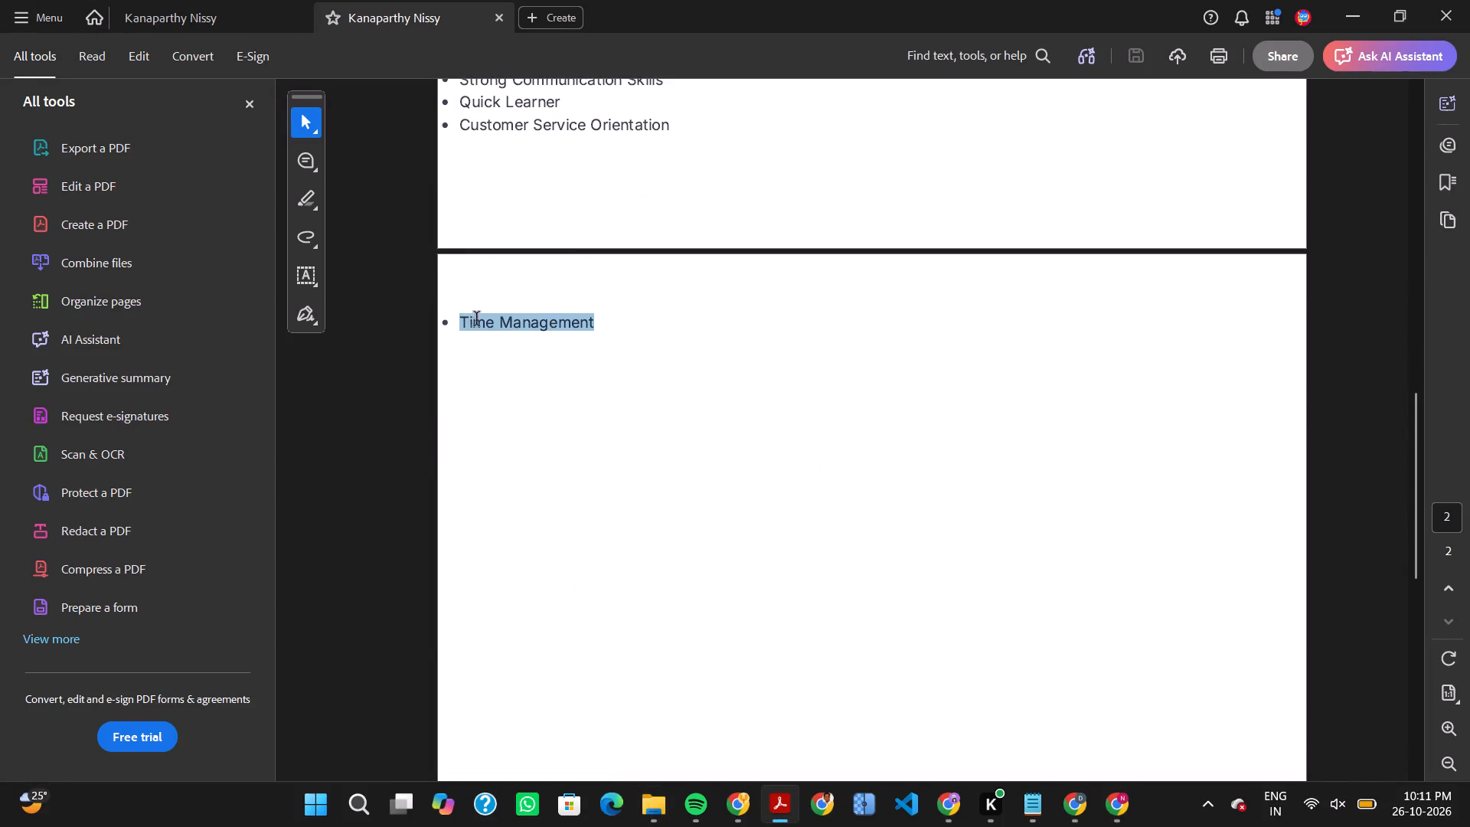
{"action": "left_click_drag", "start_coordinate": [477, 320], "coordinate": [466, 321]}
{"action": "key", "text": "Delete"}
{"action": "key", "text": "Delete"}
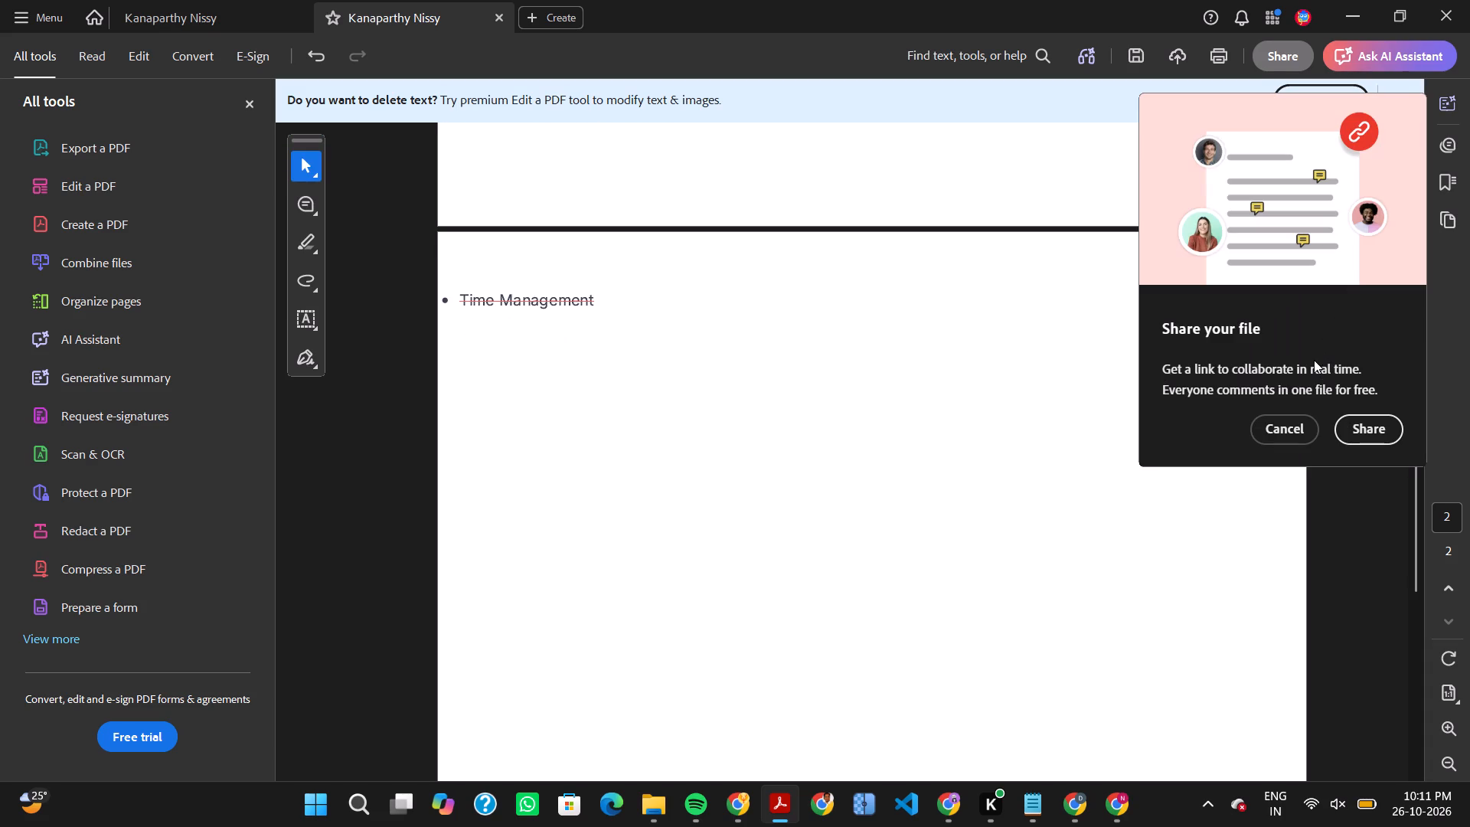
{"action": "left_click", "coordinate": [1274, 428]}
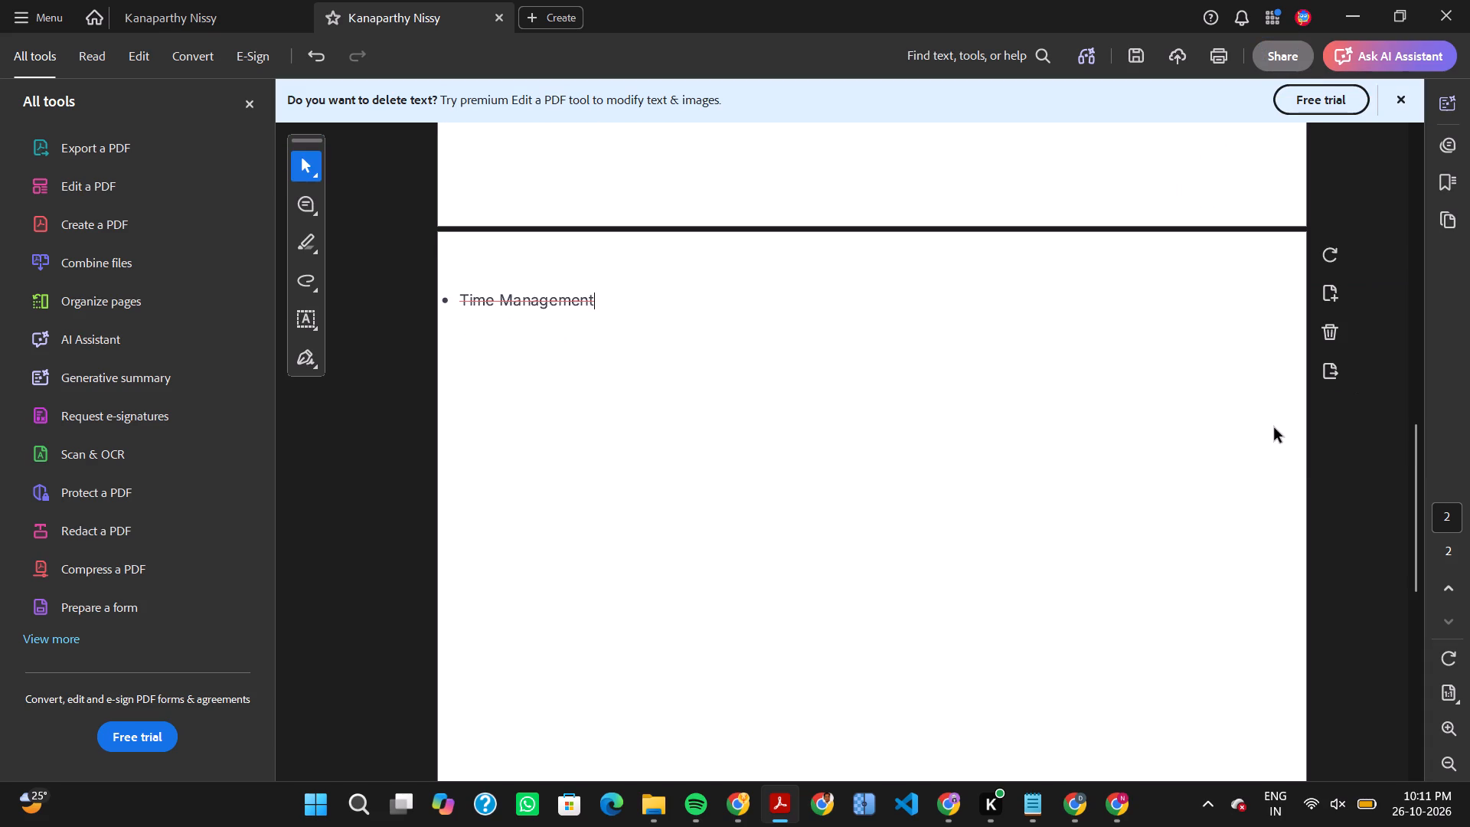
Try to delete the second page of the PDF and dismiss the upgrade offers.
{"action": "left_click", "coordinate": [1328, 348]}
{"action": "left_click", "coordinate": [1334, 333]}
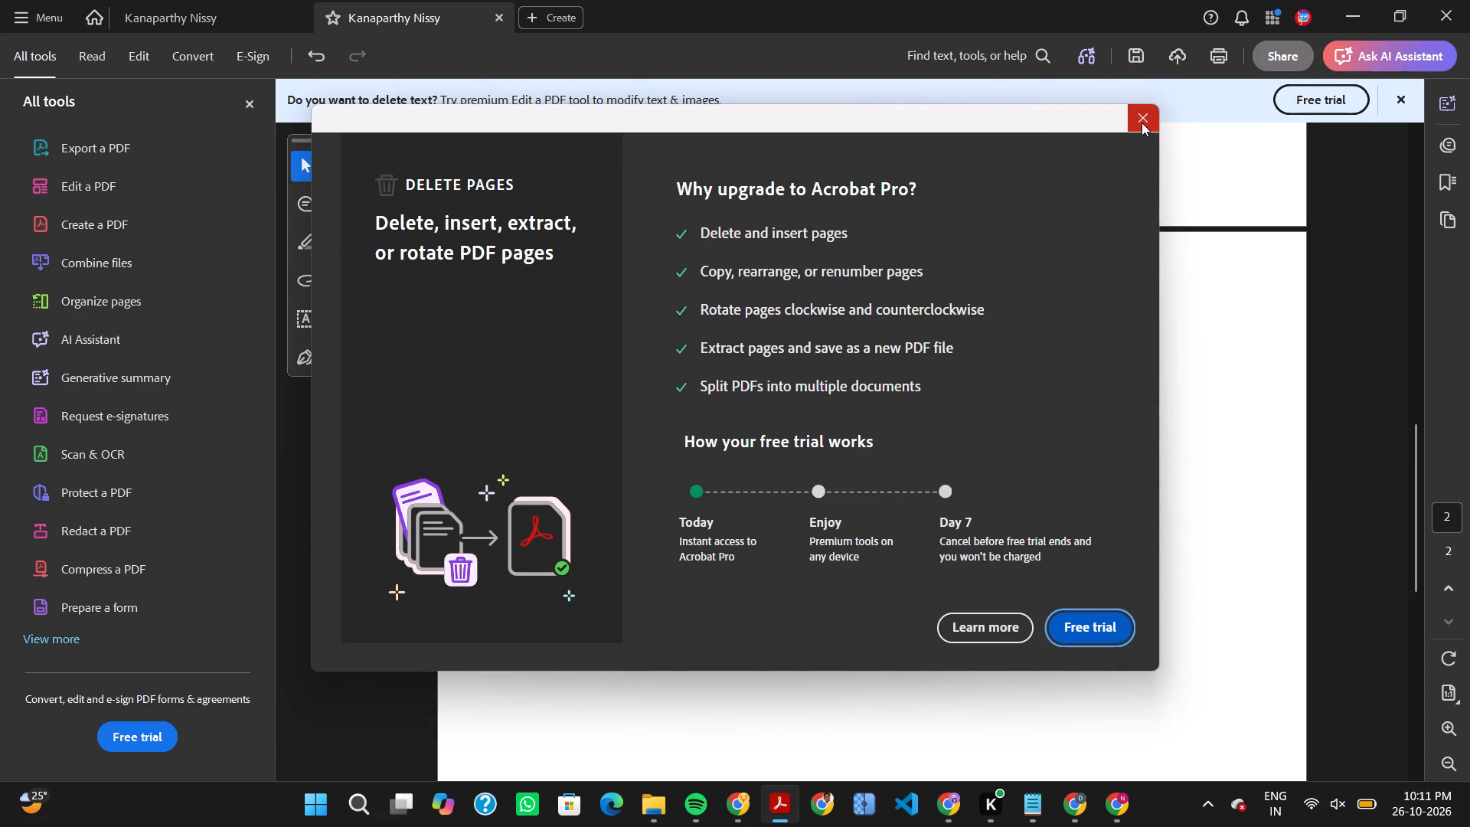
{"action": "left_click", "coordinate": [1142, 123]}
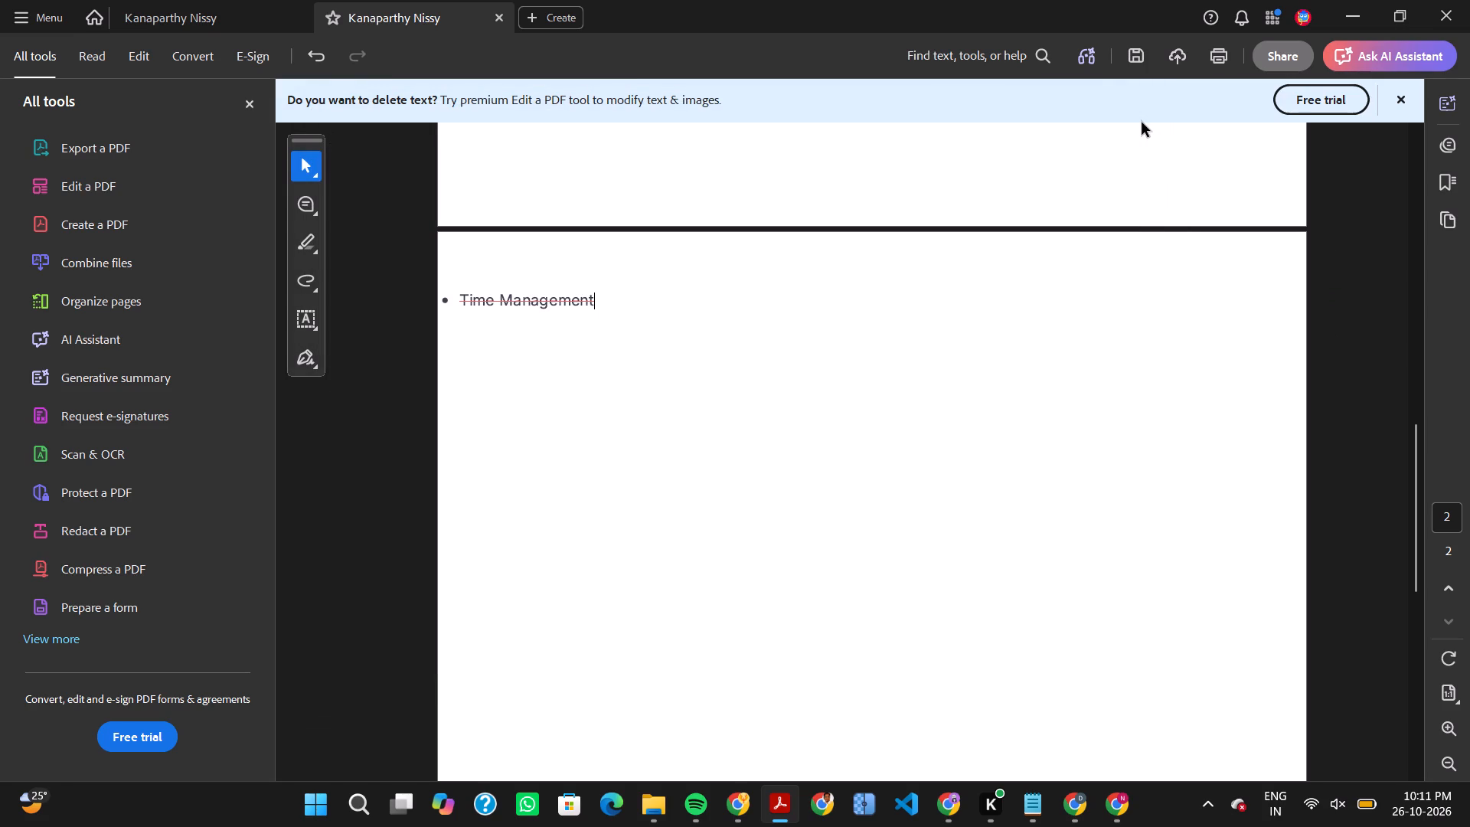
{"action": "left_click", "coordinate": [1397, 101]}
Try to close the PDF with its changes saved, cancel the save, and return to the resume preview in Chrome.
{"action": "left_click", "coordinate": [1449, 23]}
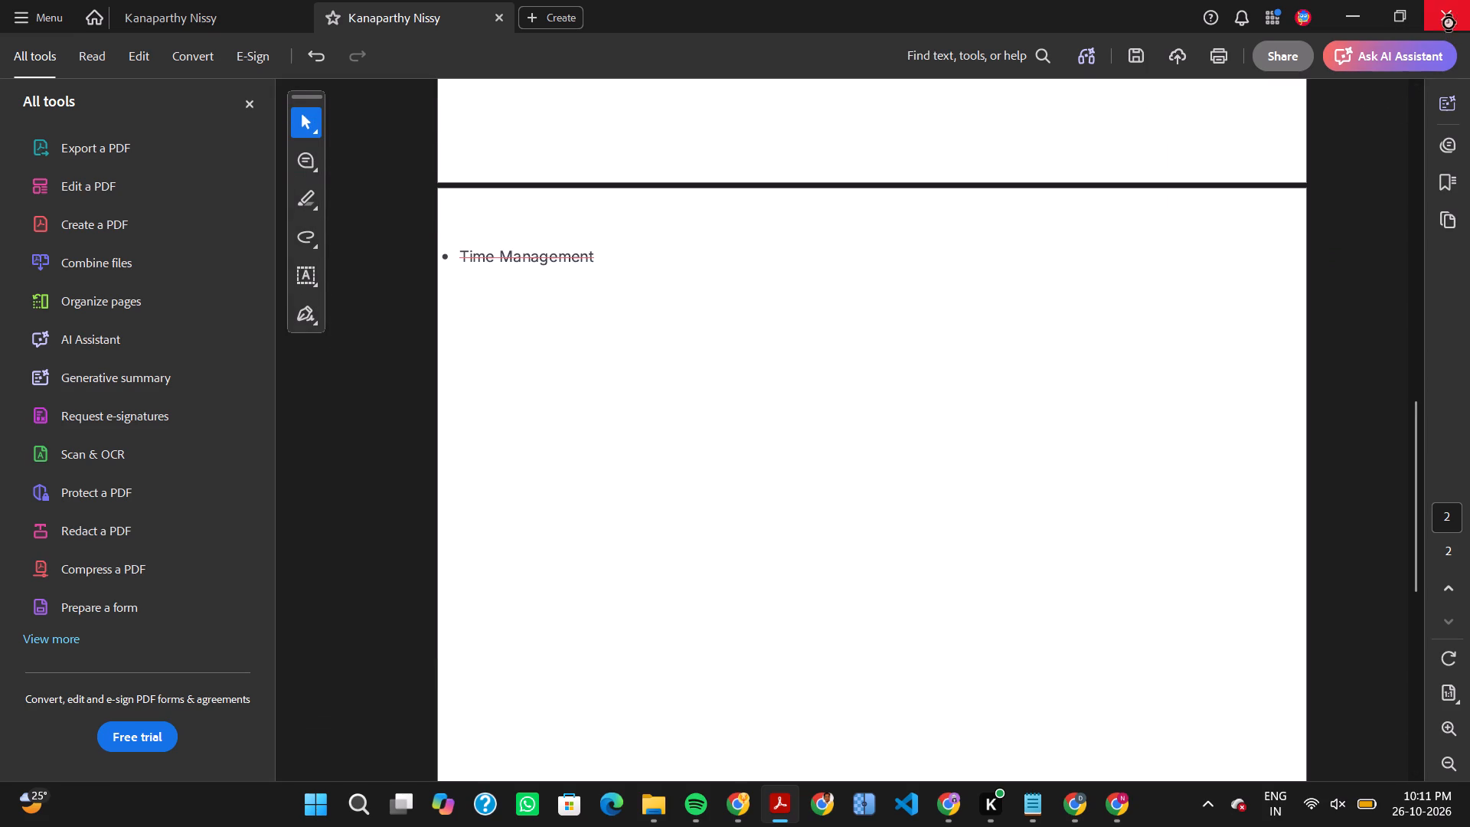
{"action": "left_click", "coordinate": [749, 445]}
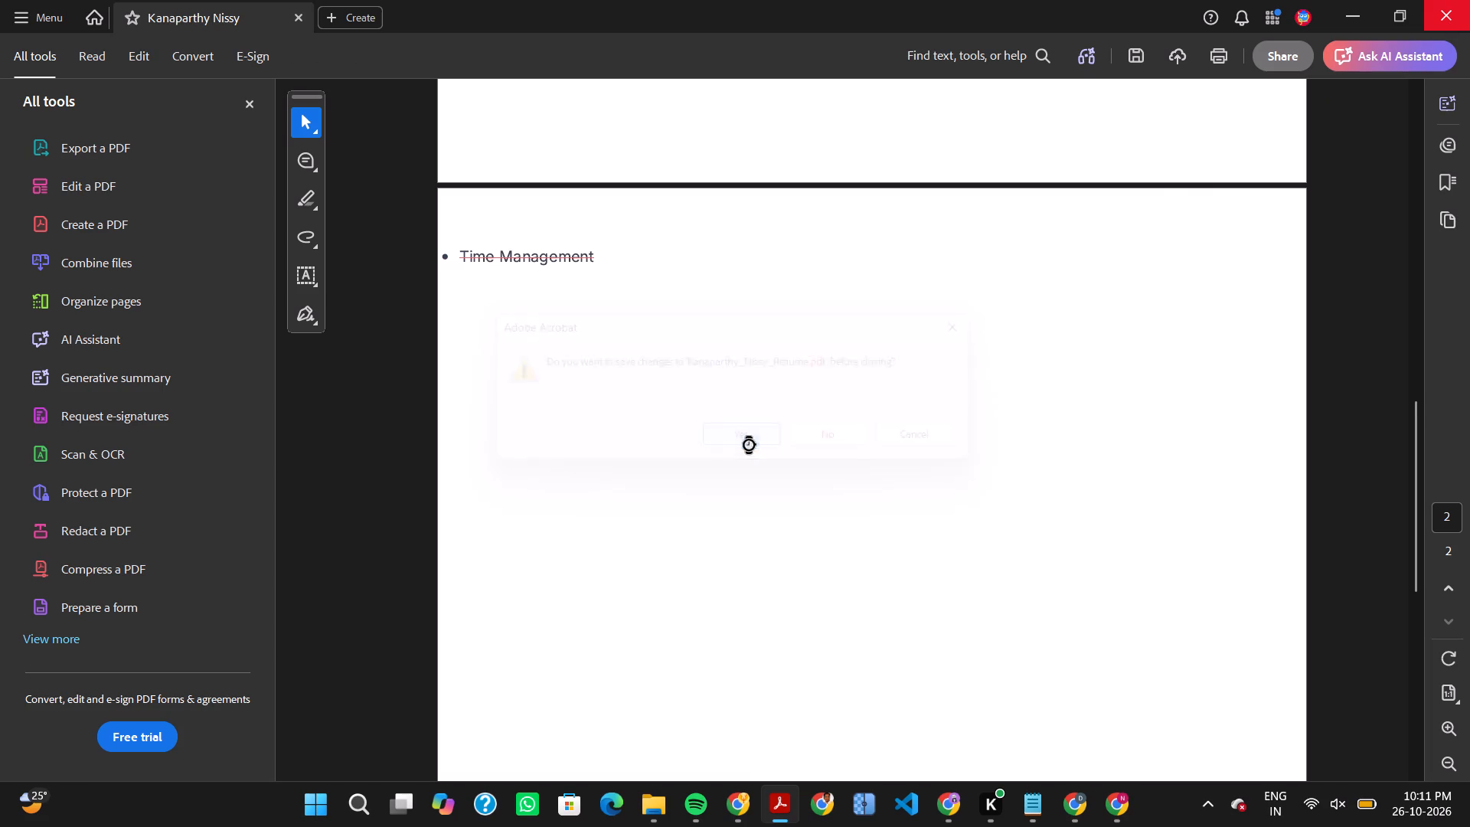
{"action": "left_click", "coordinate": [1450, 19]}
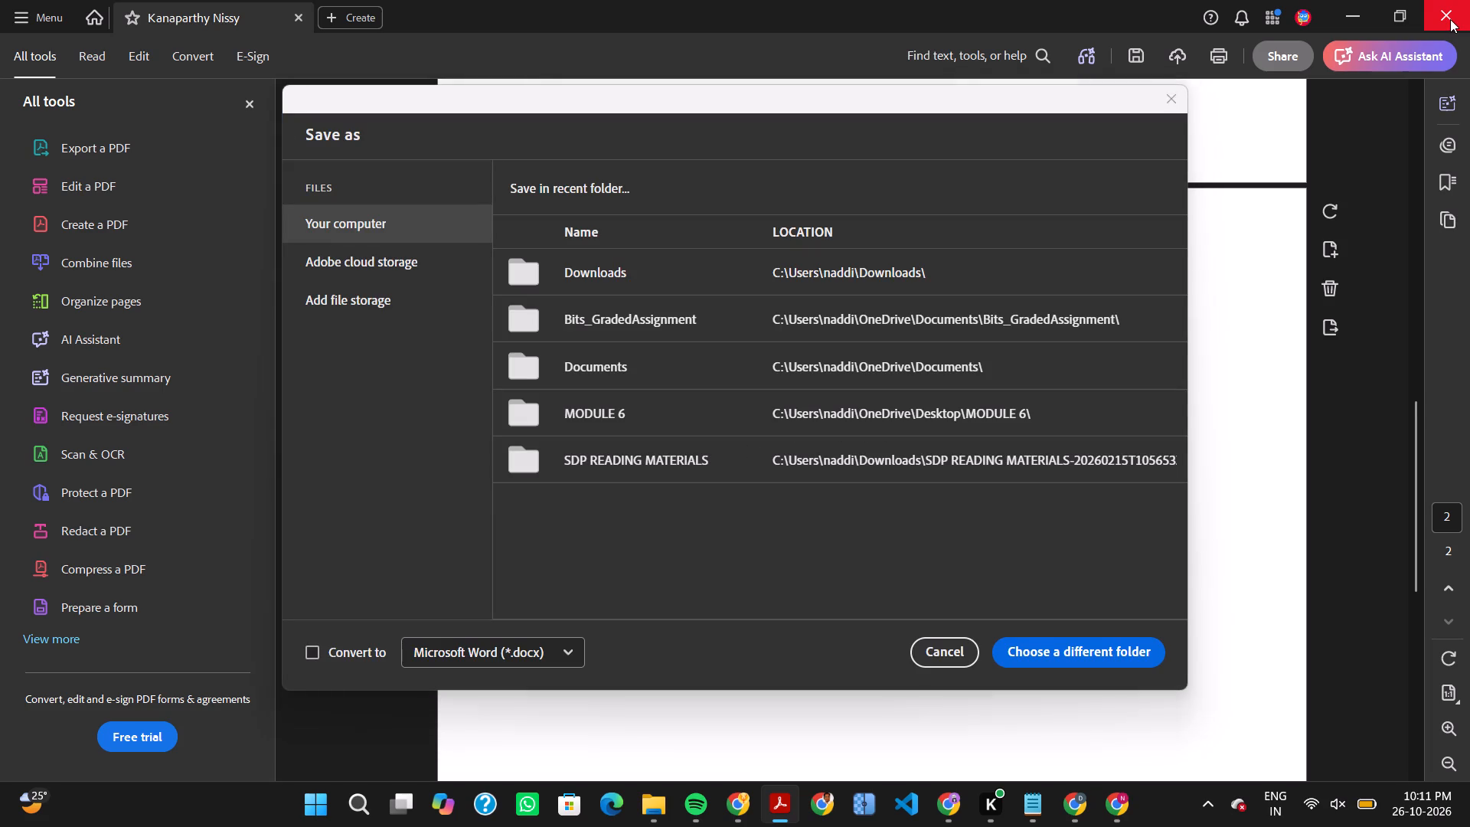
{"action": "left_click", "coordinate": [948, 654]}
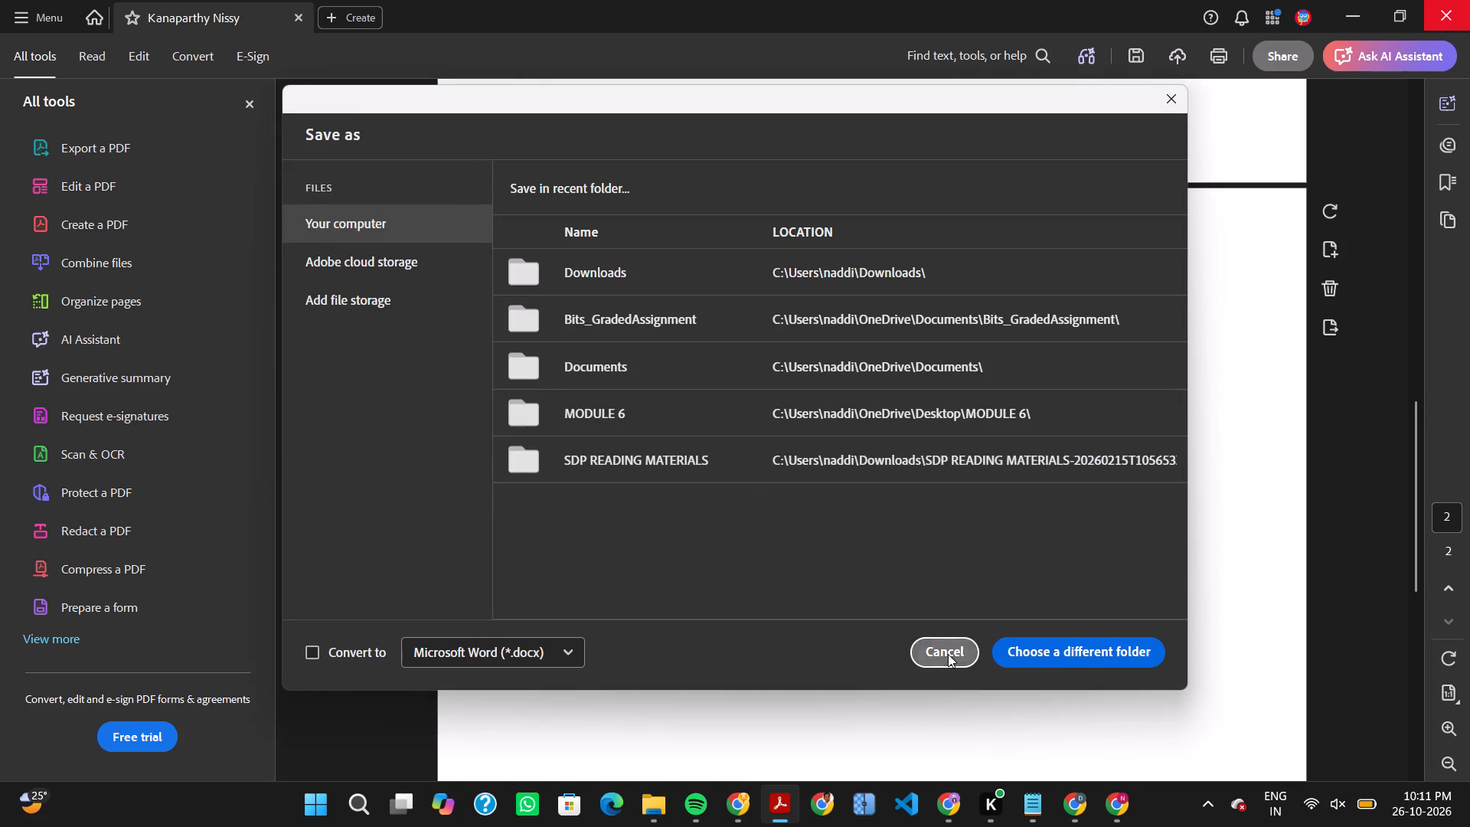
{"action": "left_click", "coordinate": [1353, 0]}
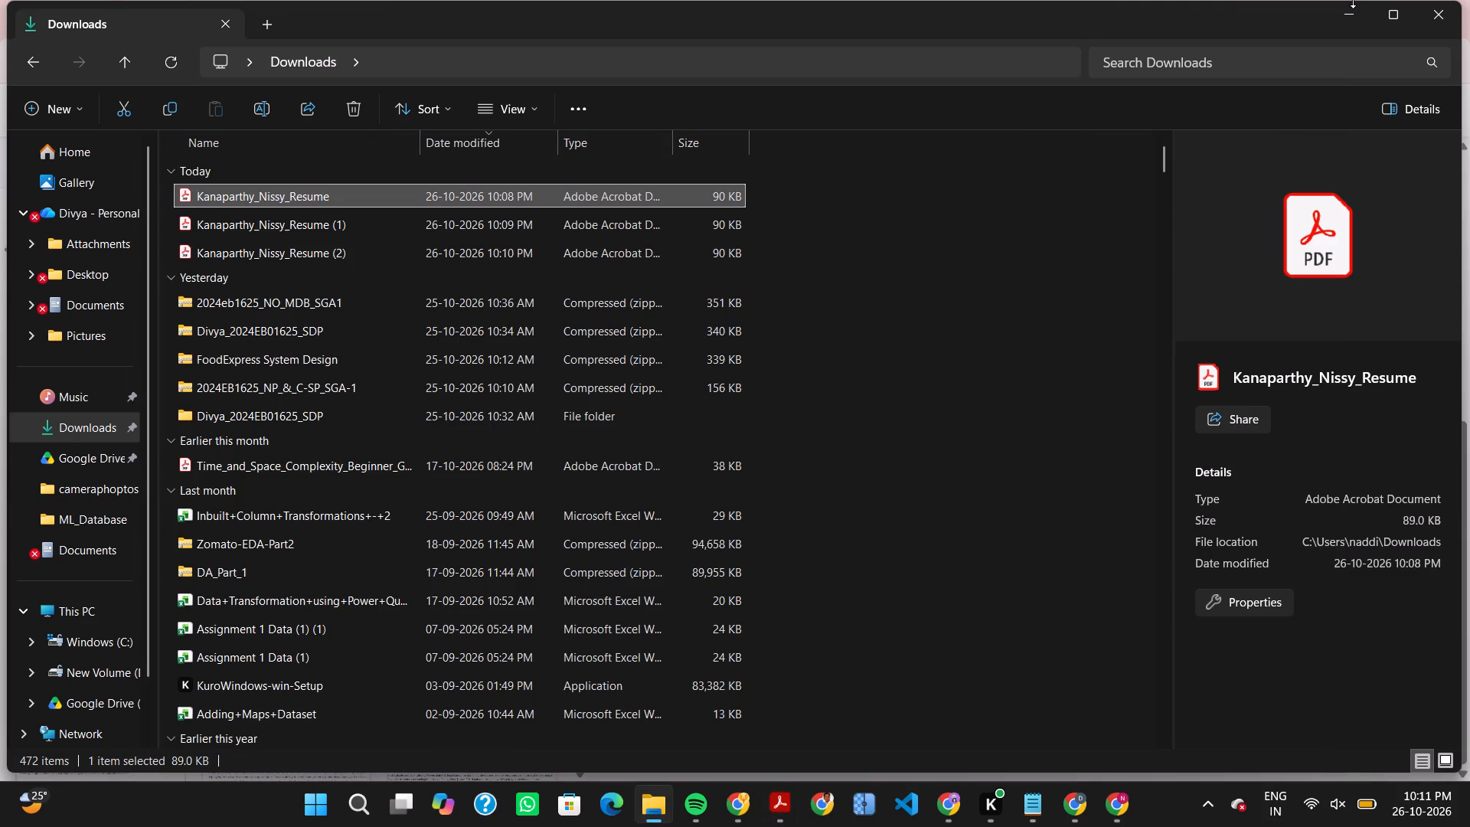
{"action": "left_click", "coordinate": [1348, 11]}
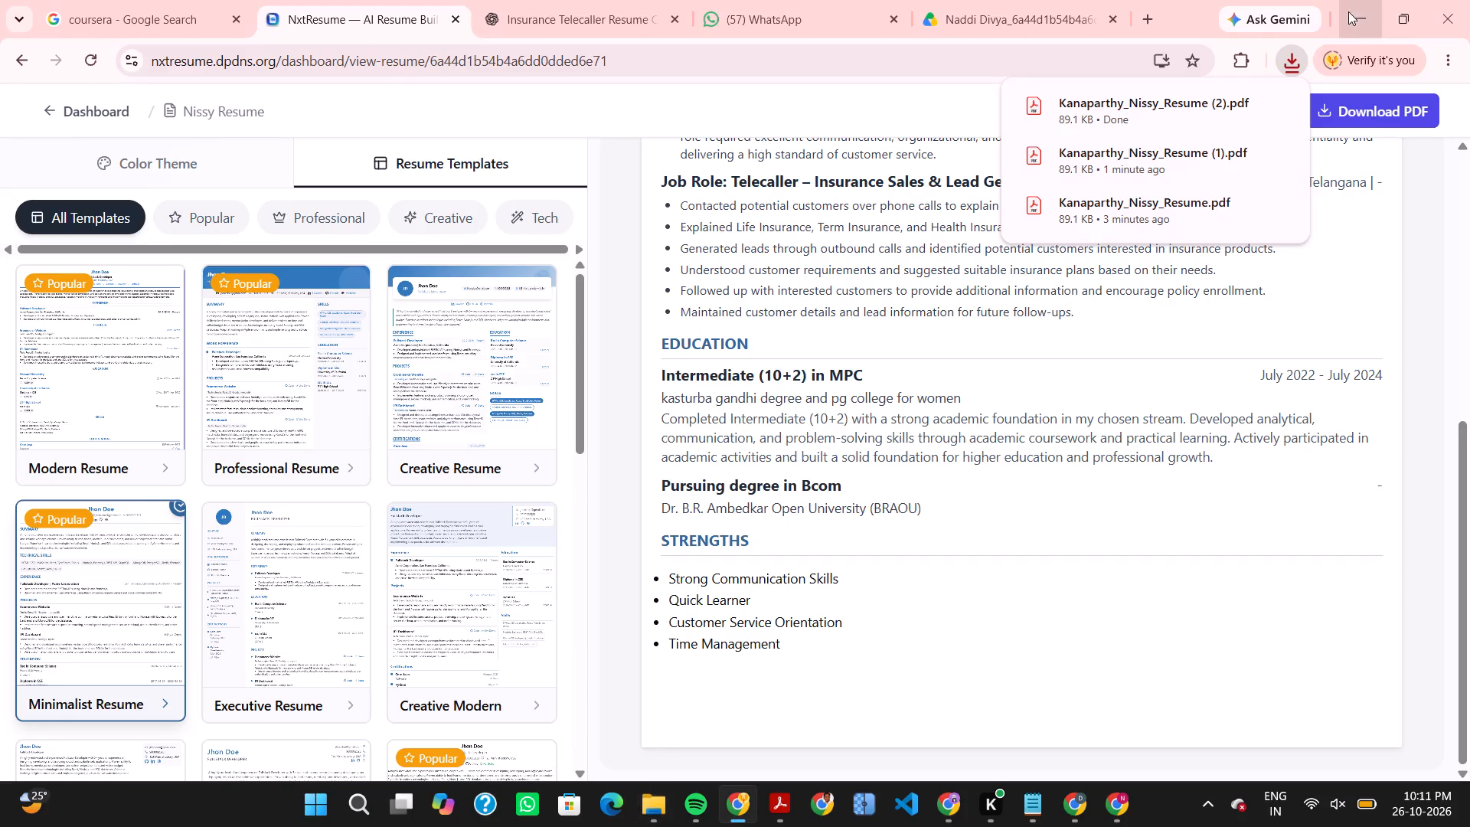
{"action": "scroll", "coordinate": [886, 303], "scroll_direction": "up", "scroll_amount": 5}
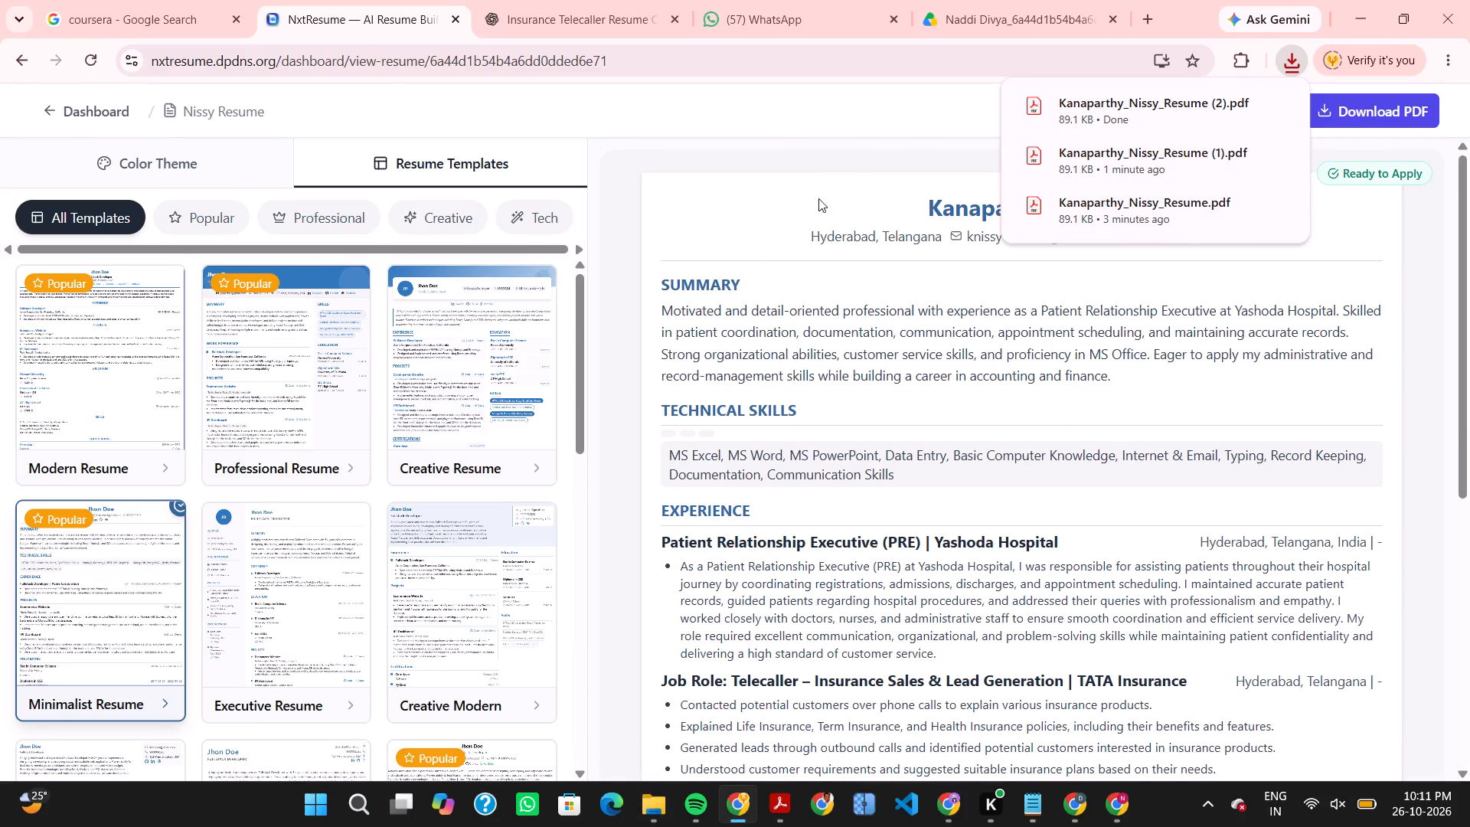
{"action": "left_click", "coordinate": [1413, 349]}
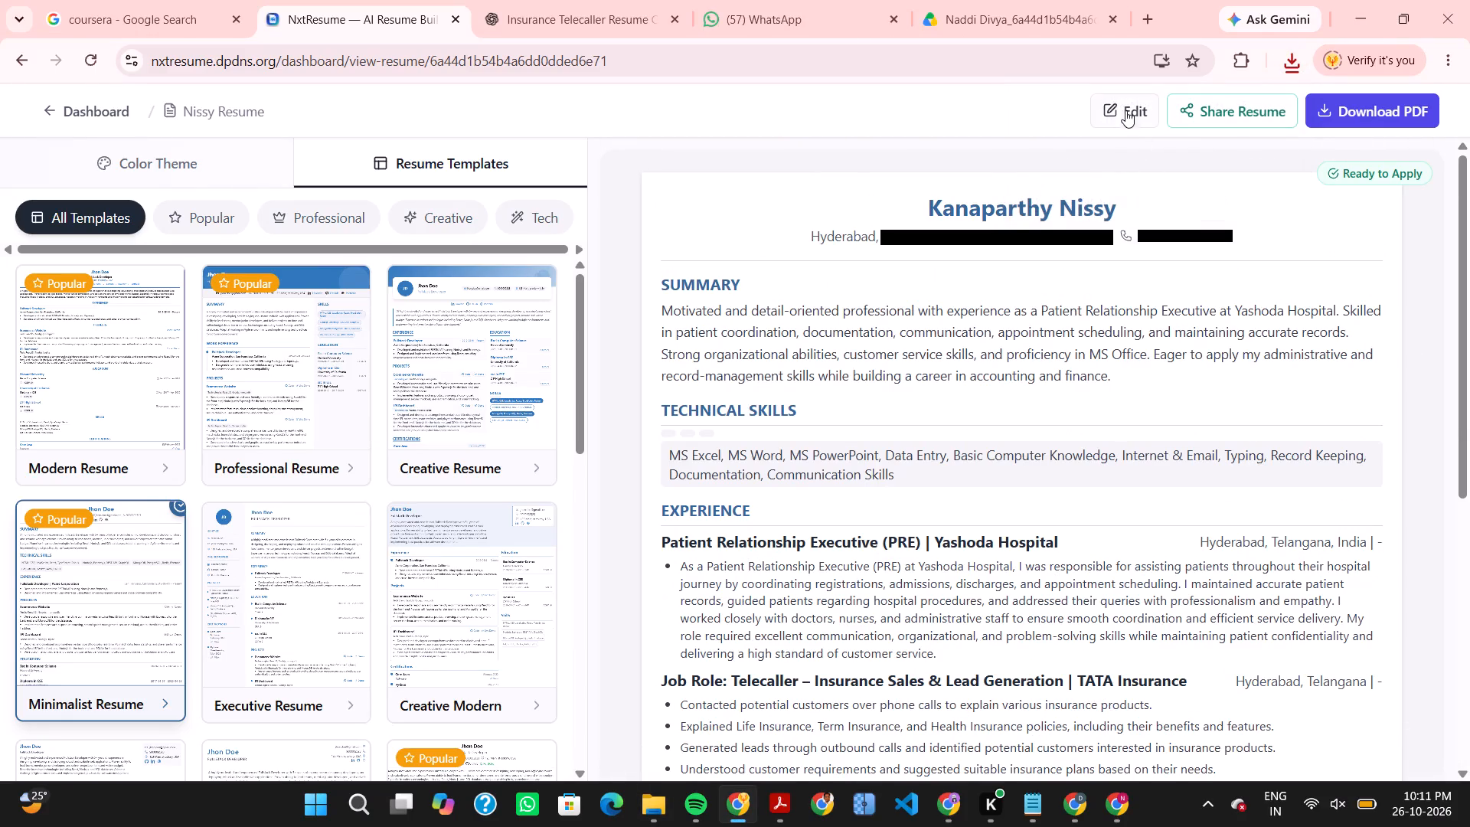
{"action": "left_click", "coordinate": [1122, 109]}
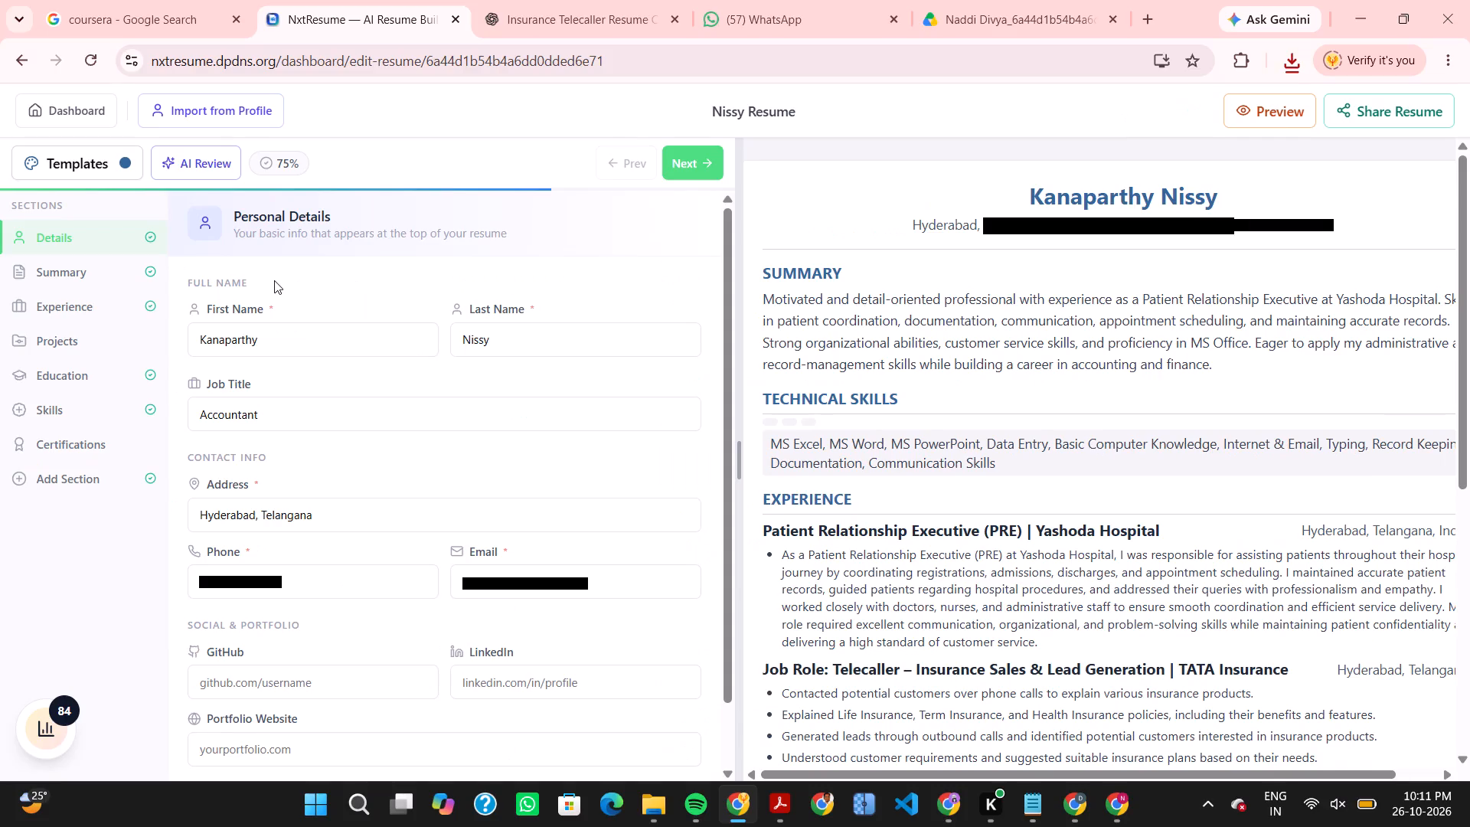
{"action": "scroll", "coordinate": [781, 462], "scroll_direction": "down", "scroll_amount": 1}
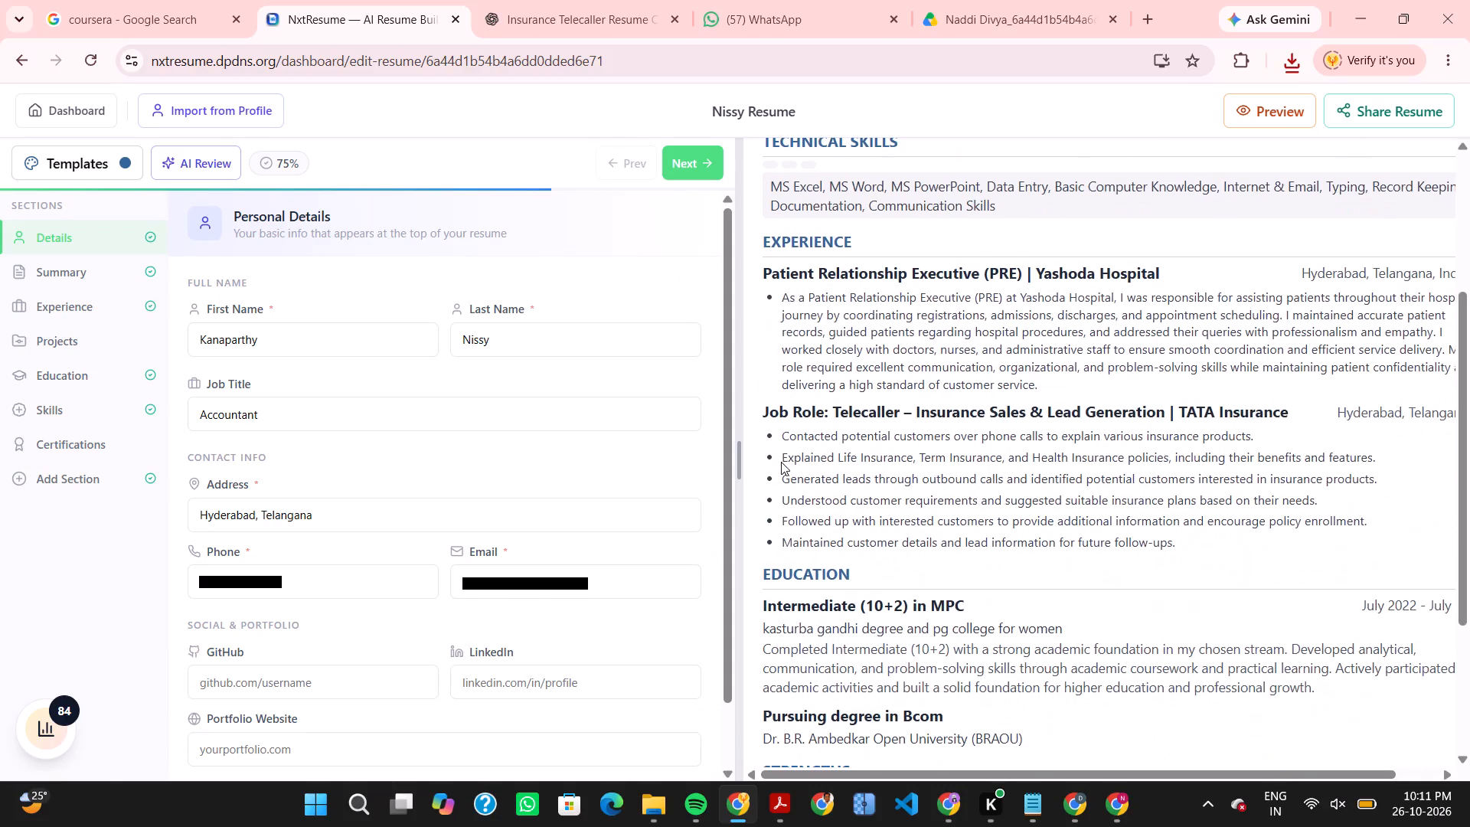
{"action": "scroll", "coordinate": [781, 462], "scroll_direction": "down", "scroll_amount": 1}
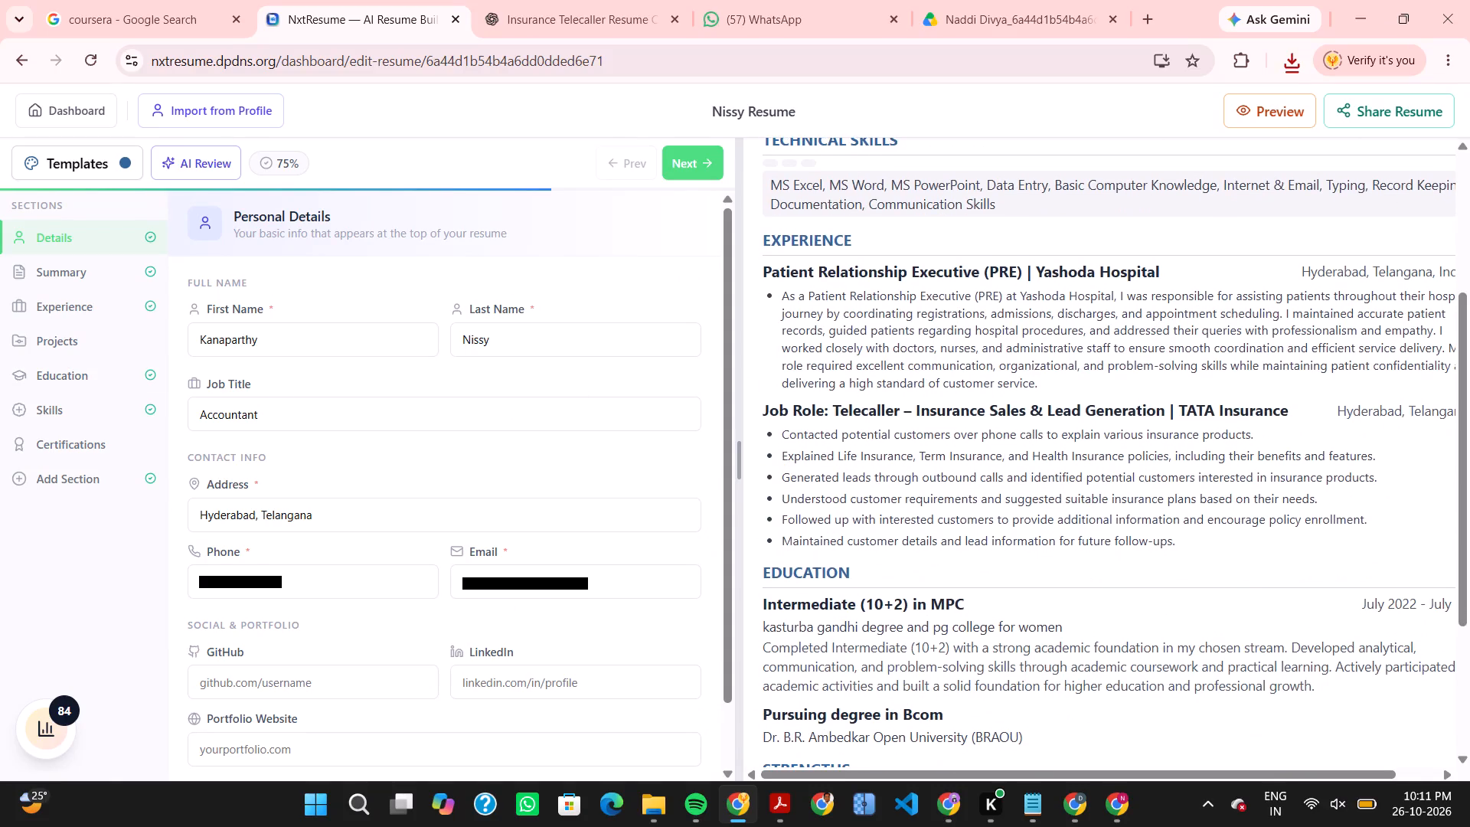
{"action": "left_click", "coordinate": [70, 319]}
{"action": "scroll", "coordinate": [305, 486], "scroll_direction": "down", "scroll_amount": 2}
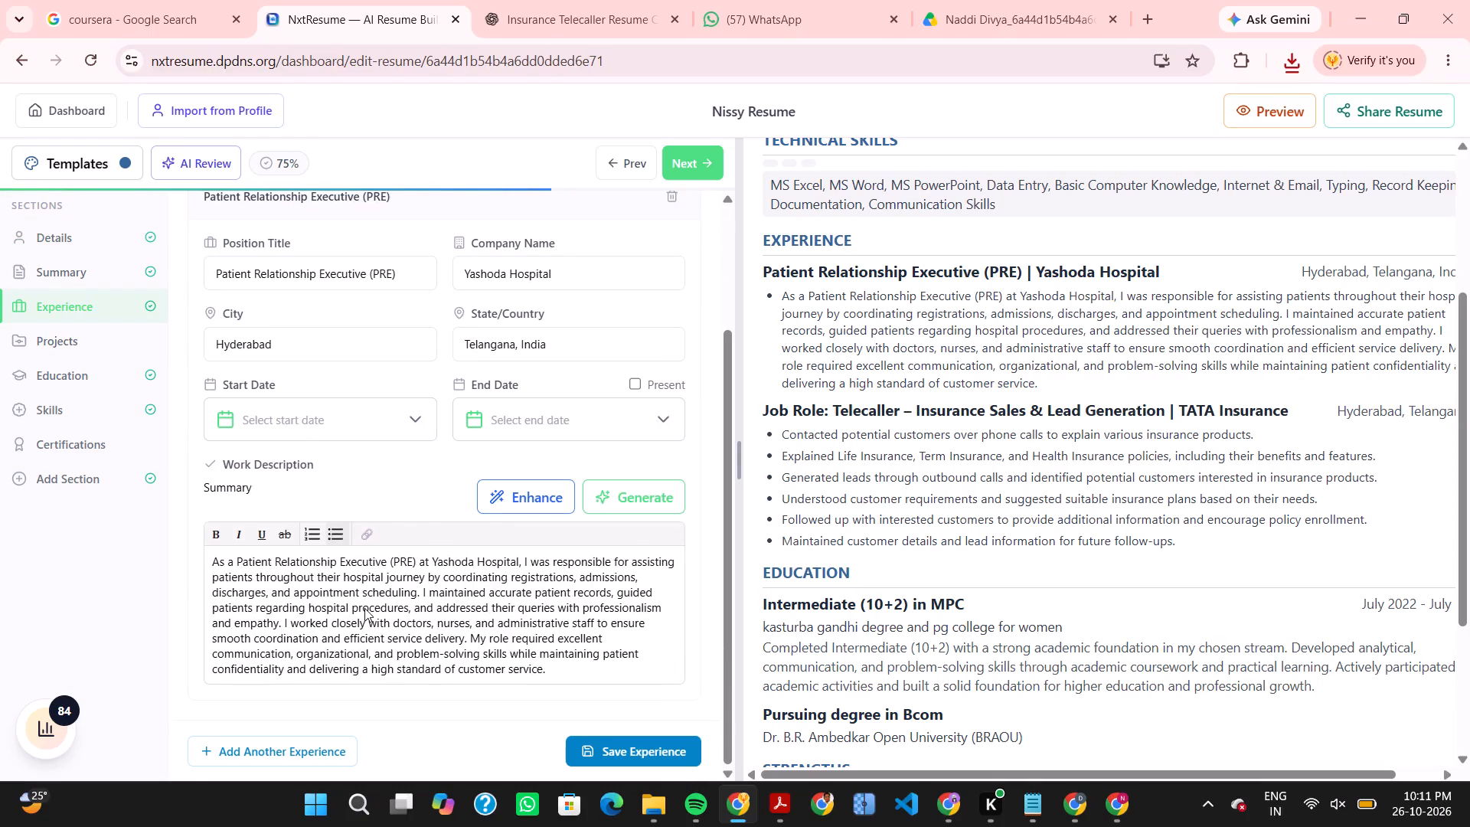
{"action": "scroll", "coordinate": [314, 247], "scroll_direction": "up", "scroll_amount": 8}
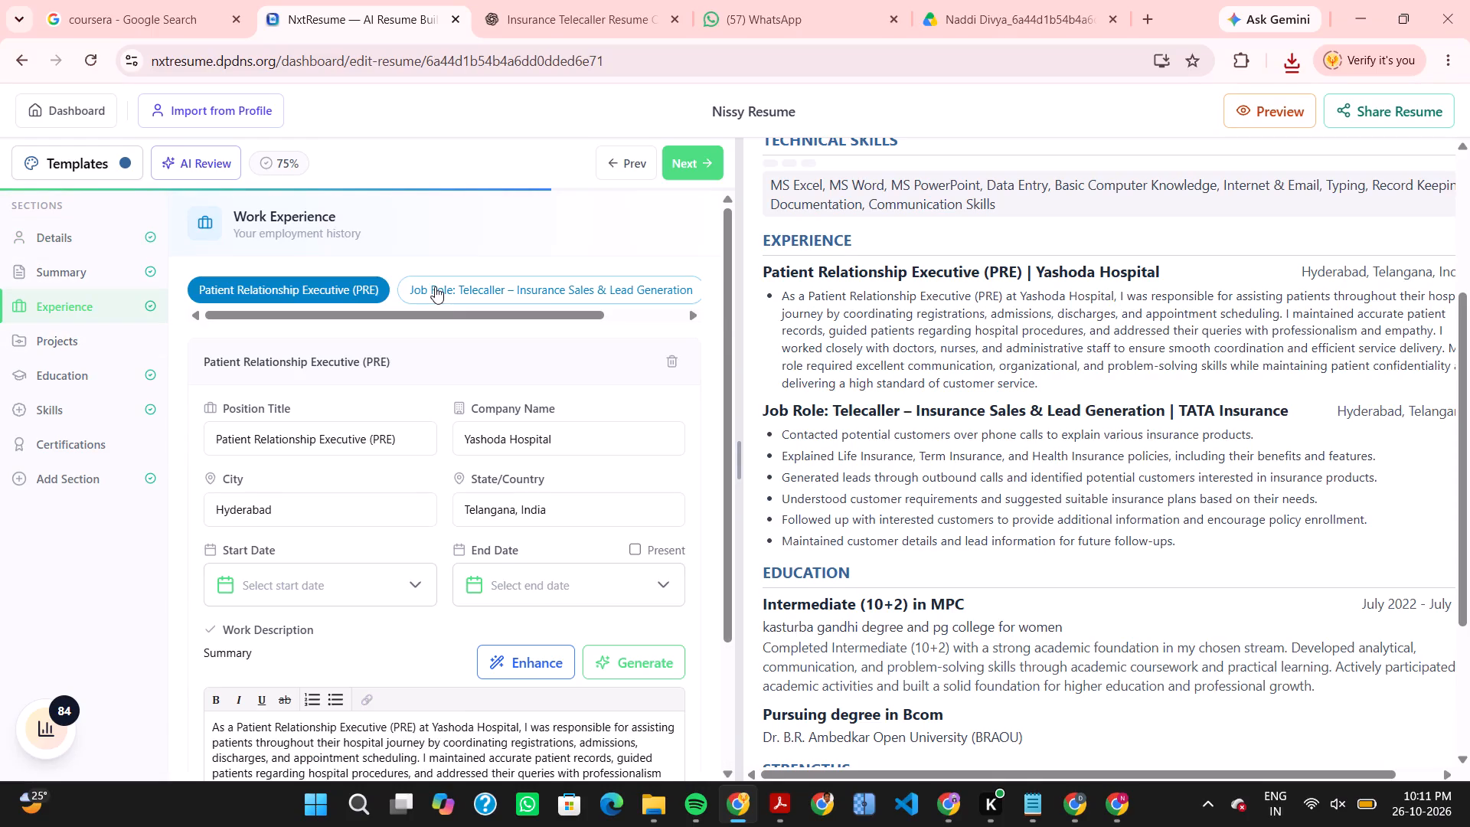
{"action": "left_click", "coordinate": [435, 286]}
{"action": "scroll", "coordinate": [468, 494], "scroll_direction": "down", "scroll_amount": 5}
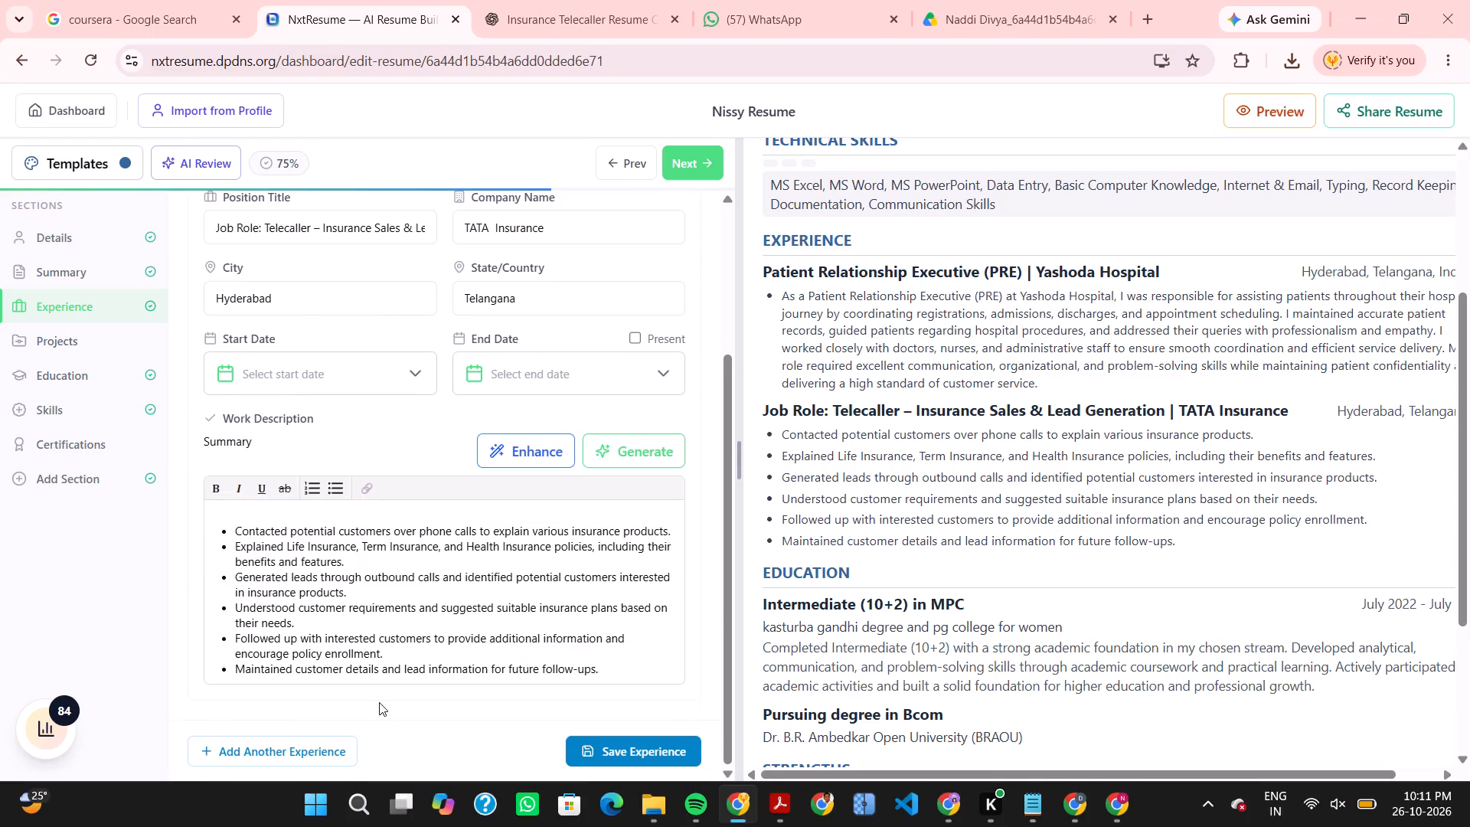
Delete the "Followed up with interested customers" bullet from the TATA Insurance work description, save the experience and check the updated preview through STRENGTHS.
{"action": "left_click_drag", "start_coordinate": [232, 633], "coordinate": [383, 664]}
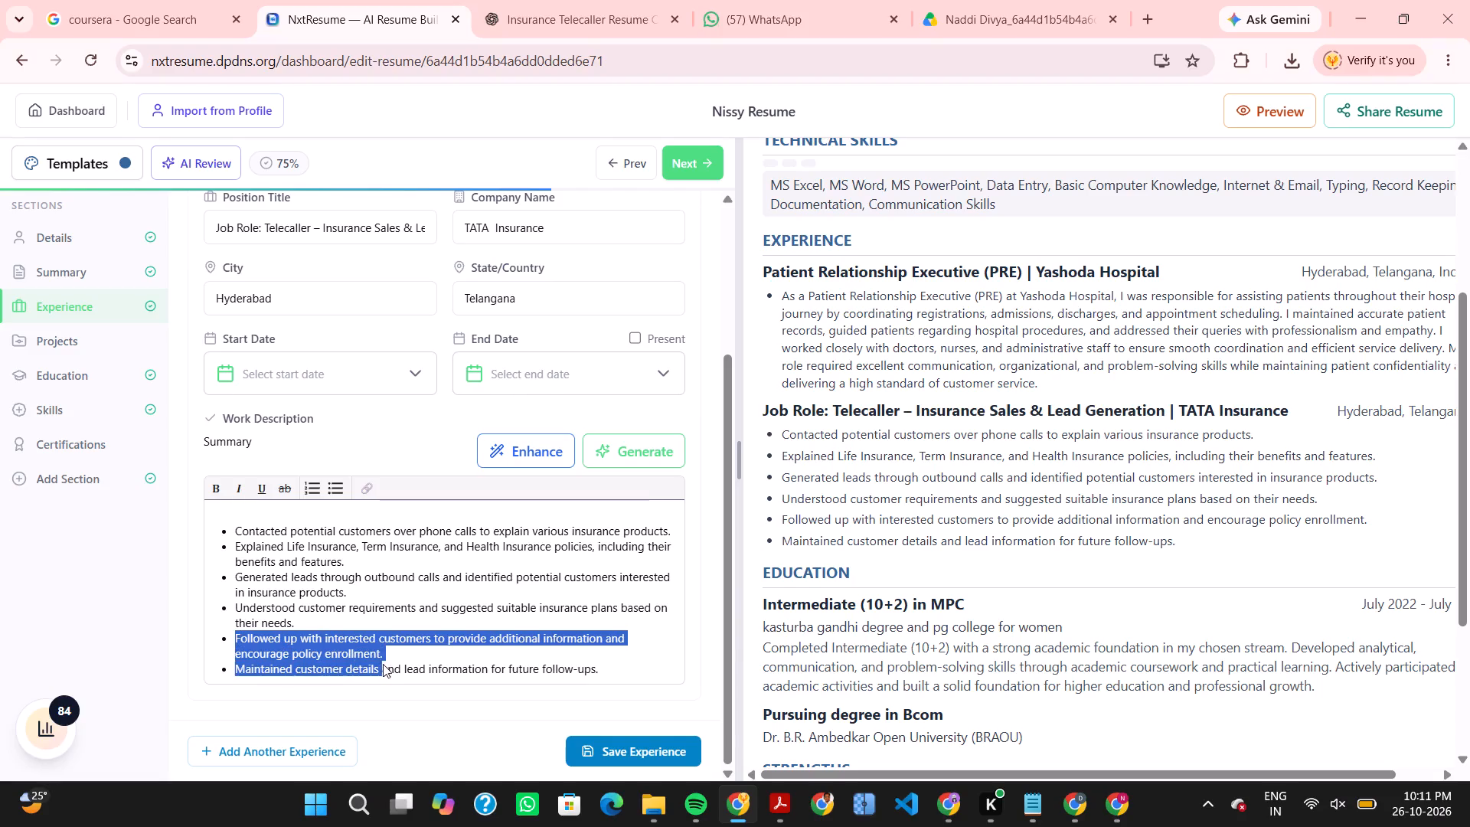
{"action": "left_click_drag", "start_coordinate": [383, 664], "coordinate": [389, 657]}
{"action": "key", "text": "BackSpace"}
{"action": "key", "text": "BackSpace"}
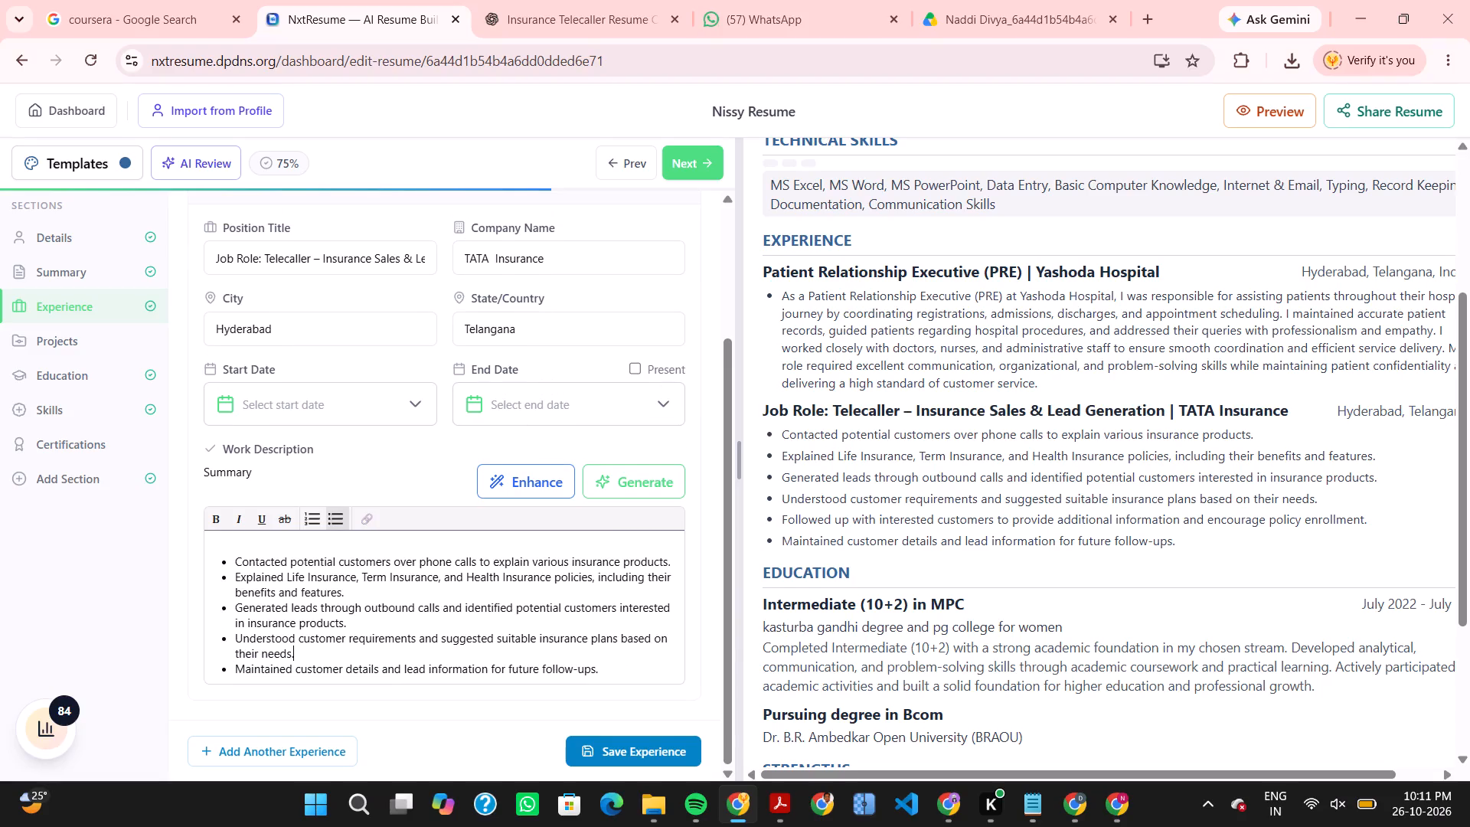
{"action": "left_click", "coordinate": [648, 738]}
{"action": "scroll", "coordinate": [893, 597], "scroll_direction": "down", "scroll_amount": 3}
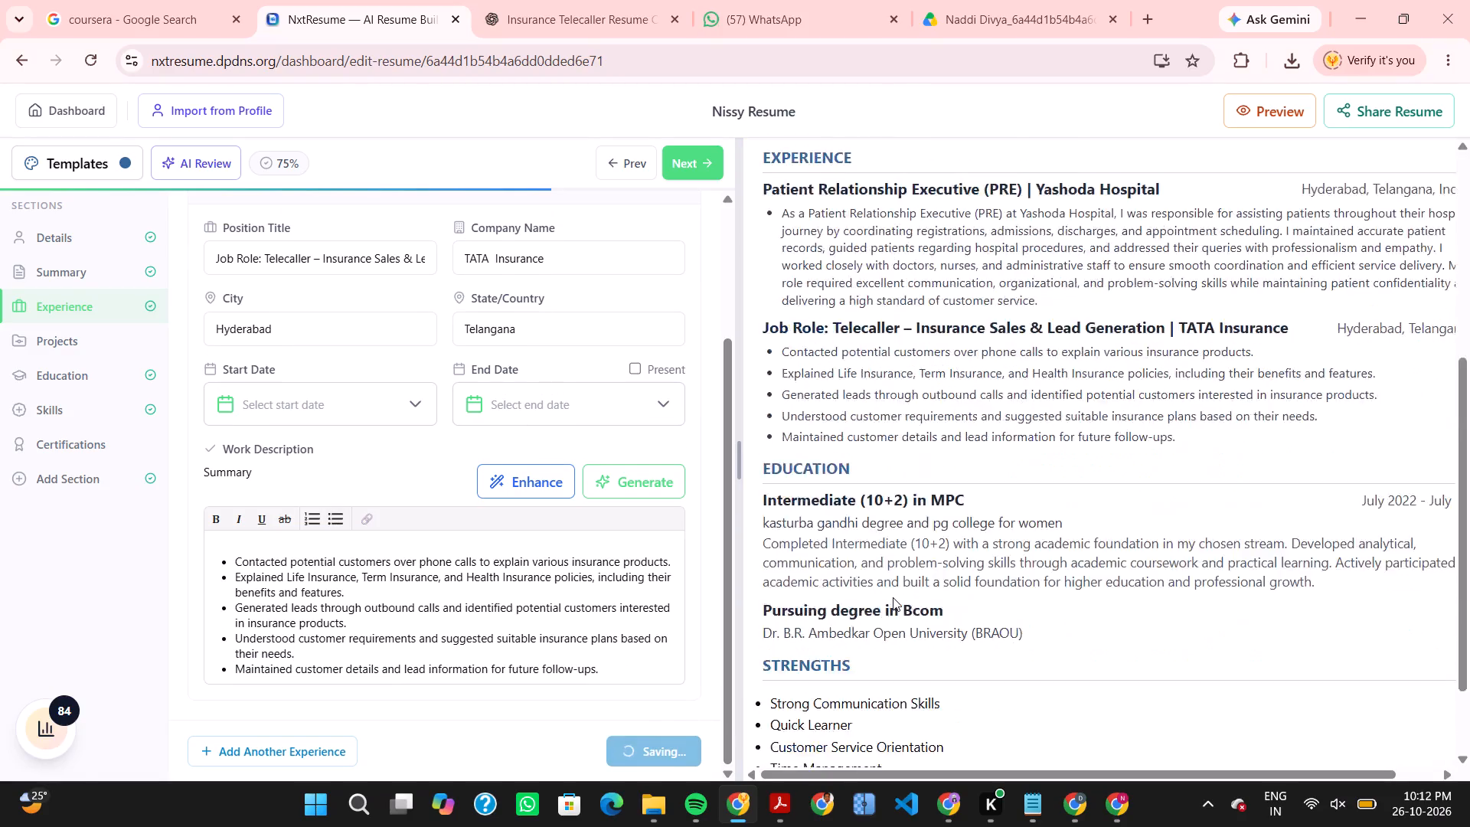
{"action": "scroll", "coordinate": [893, 597], "scroll_direction": "down", "scroll_amount": 2}
{"action": "scroll", "coordinate": [893, 597], "scroll_direction": "up", "scroll_amount": 4}
{"action": "scroll", "coordinate": [893, 597], "scroll_direction": "down", "scroll_amount": 6}
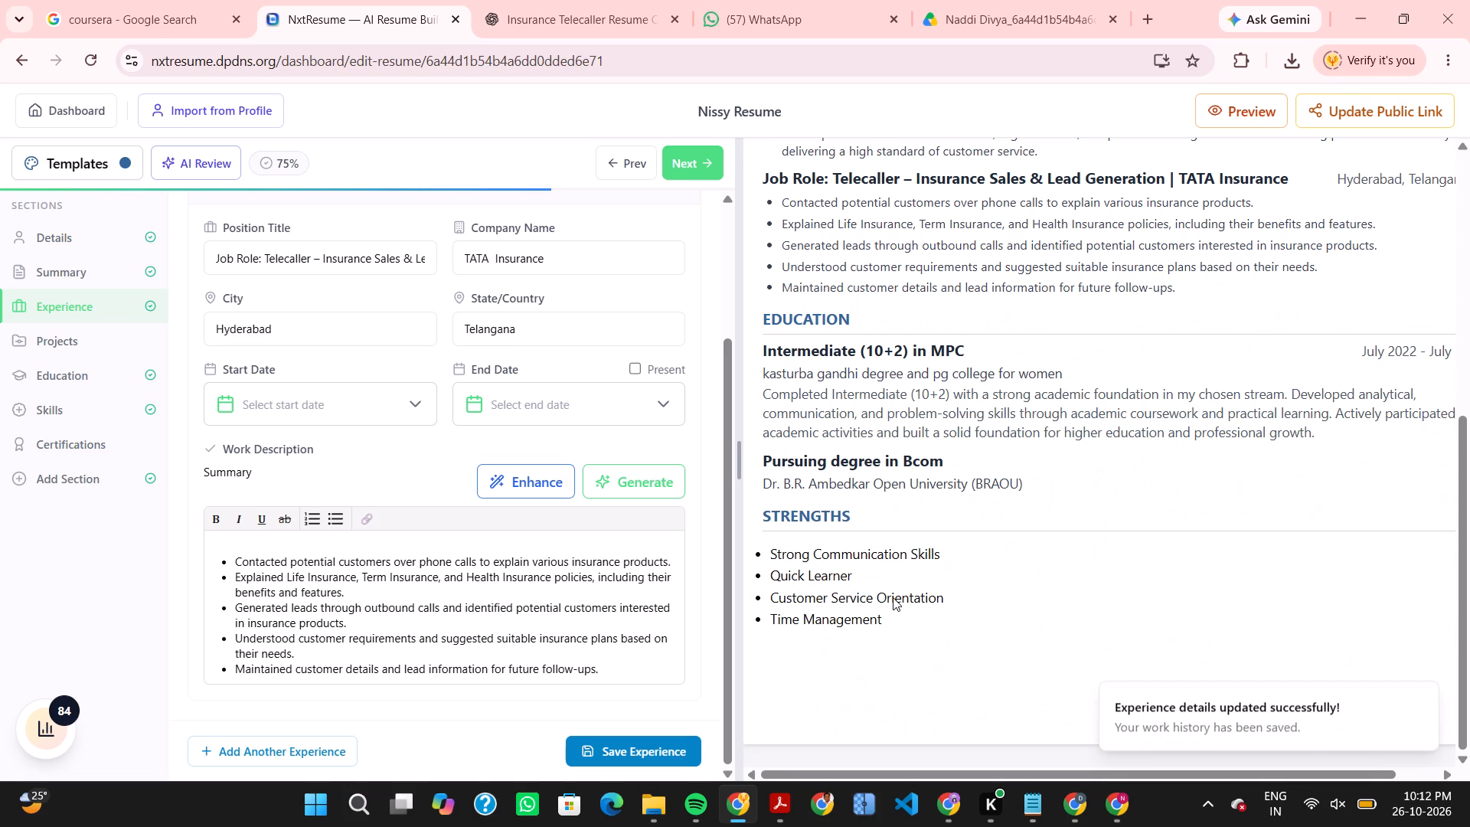
Update the public link of Nissy Resume with the saved experience changes.
{"action": "left_click", "coordinate": [1322, 123]}
{"action": "left_click", "coordinate": [941, 462]}
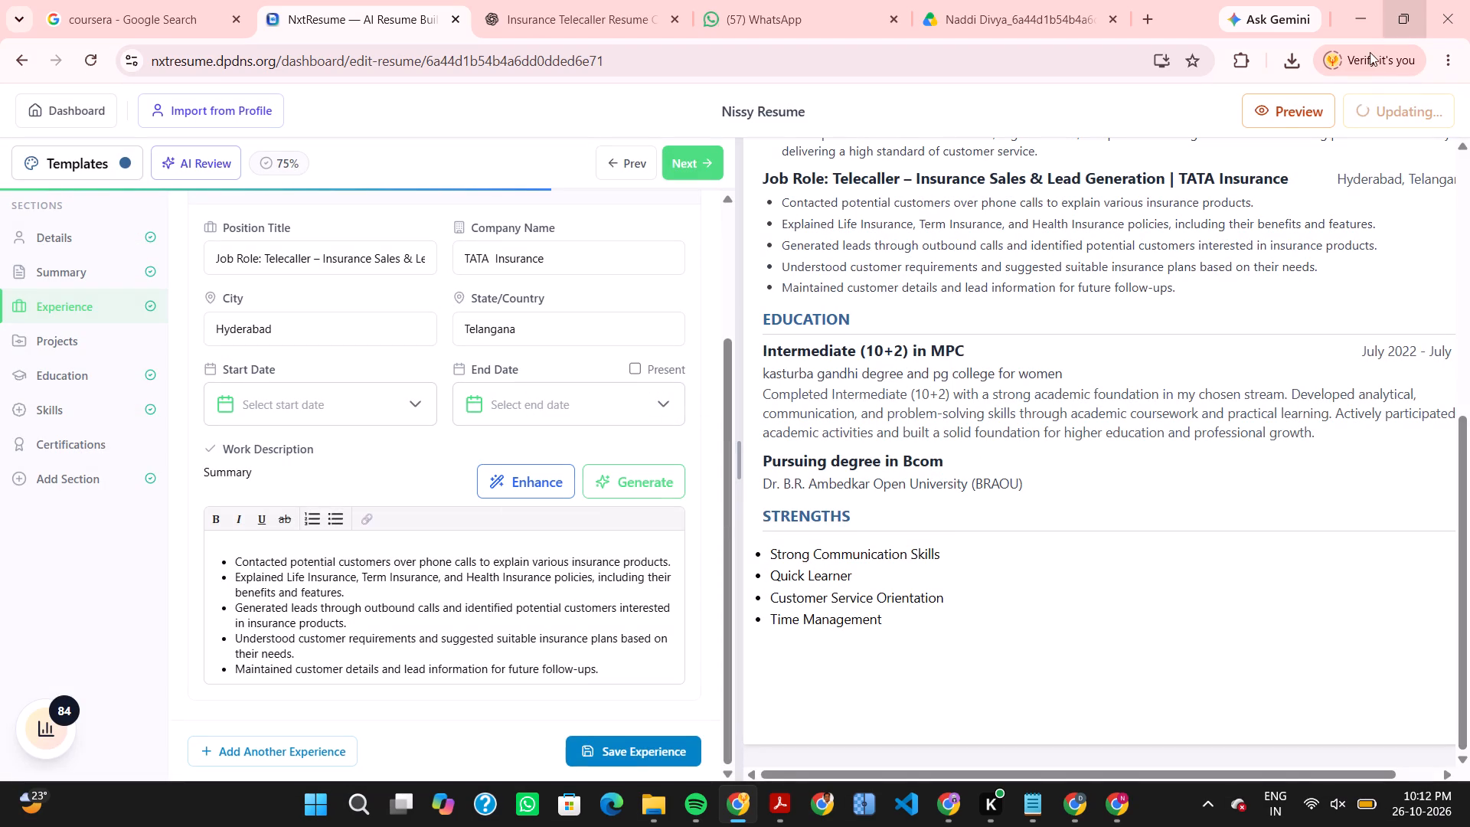
Preview Nissy Resume, download it as a new PDF, and check the PDF from summary to strengths in Acrobat.
{"action": "left_click", "coordinate": [1263, 120]}
{"action": "left_click", "coordinate": [1340, 105]}
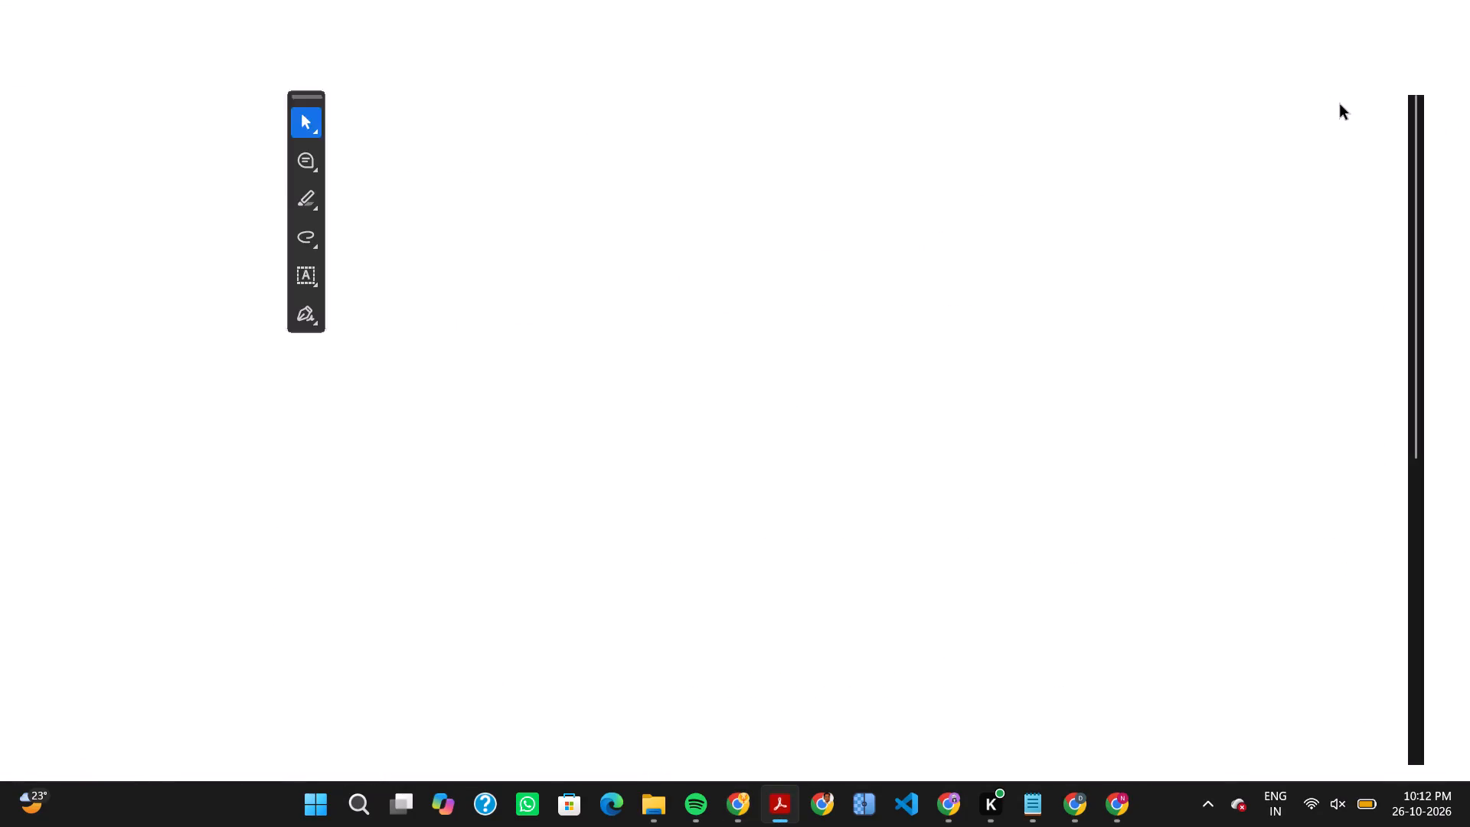
{"action": "scroll", "coordinate": [1340, 105], "scroll_direction": "down", "scroll_amount": 7}
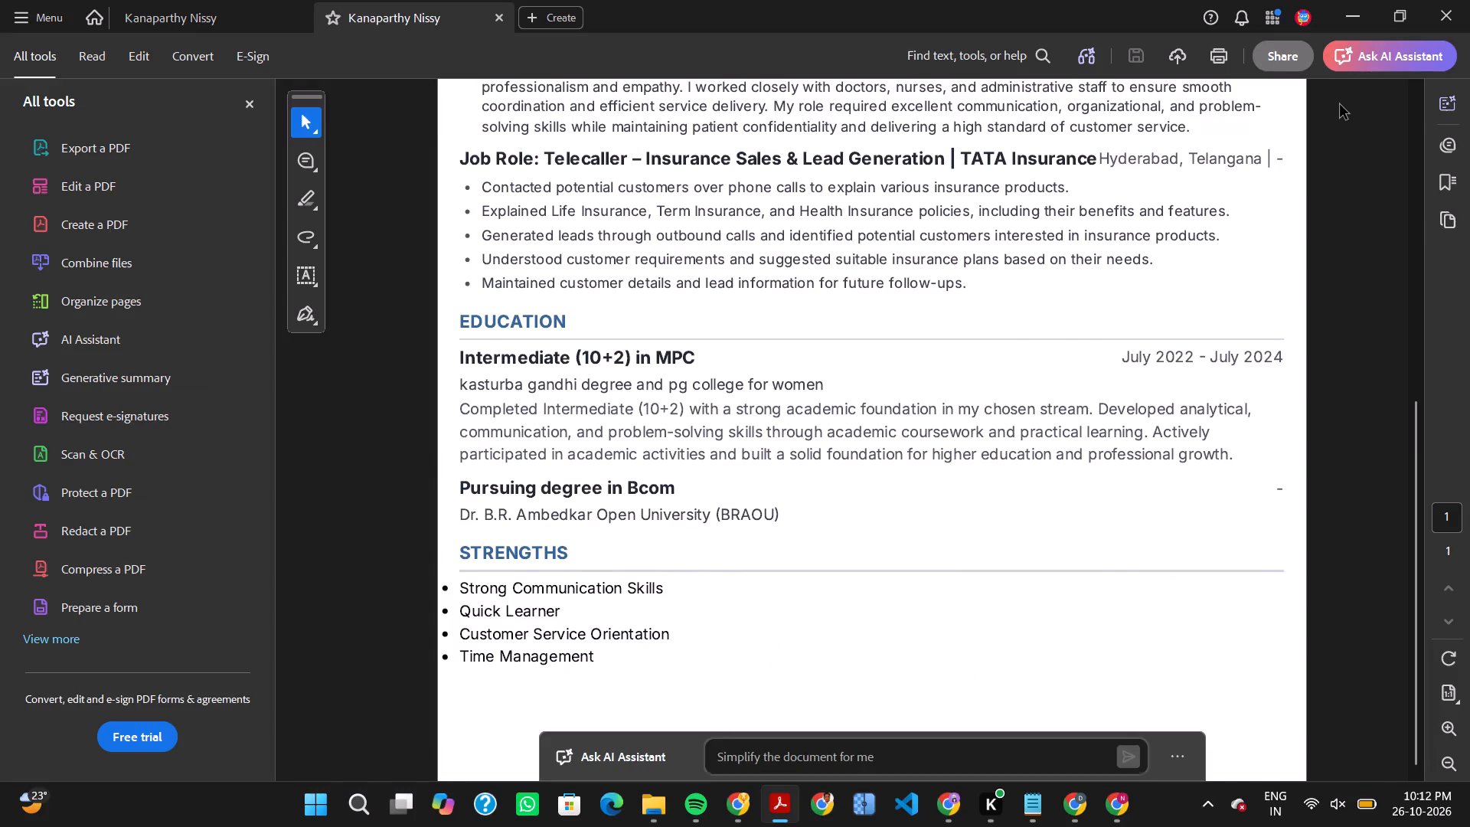
{"action": "scroll", "coordinate": [1340, 105], "scroll_direction": "up", "scroll_amount": 9}
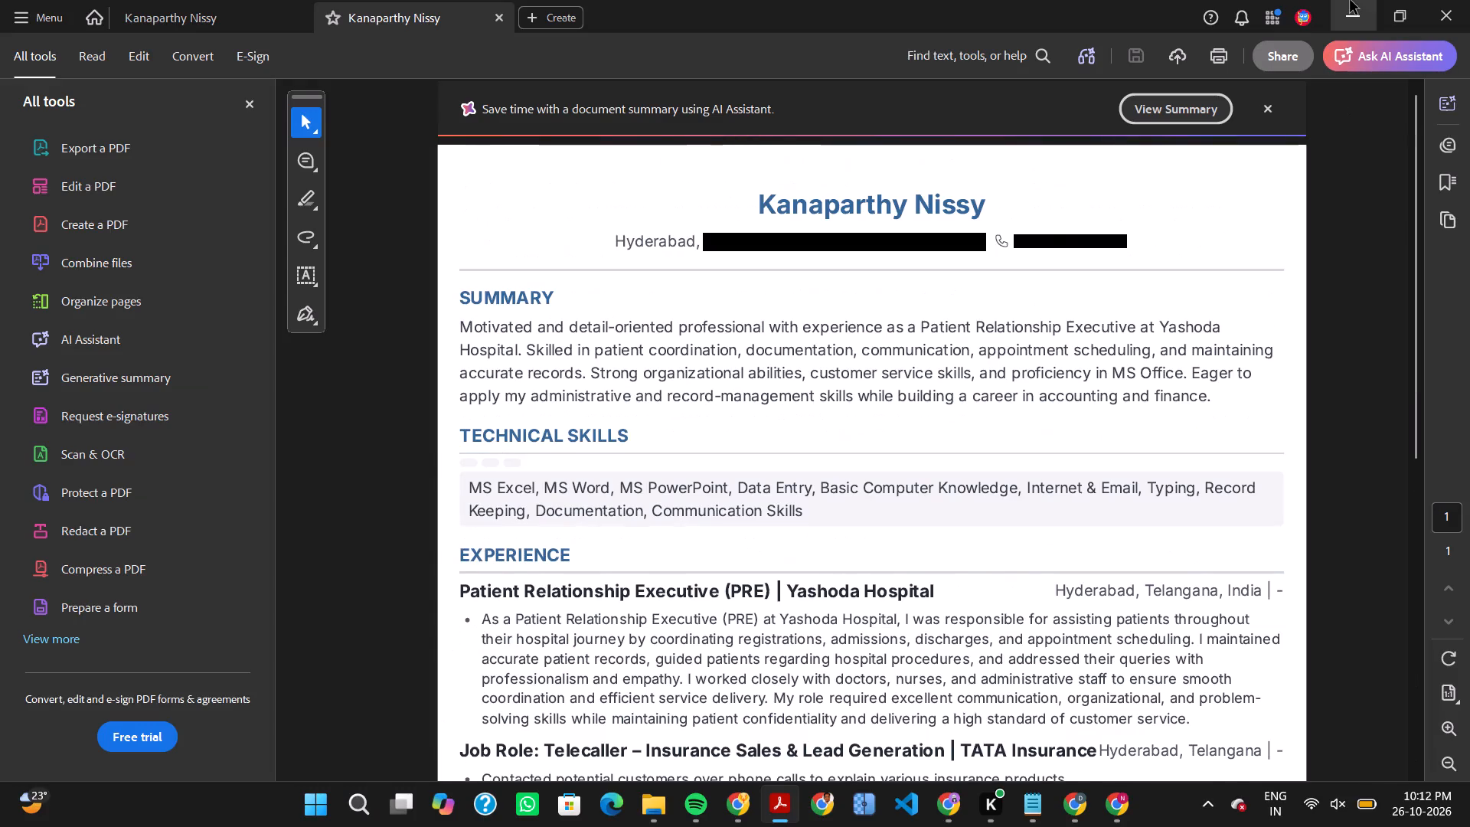
{"action": "left_click", "coordinate": [1350, 0]}
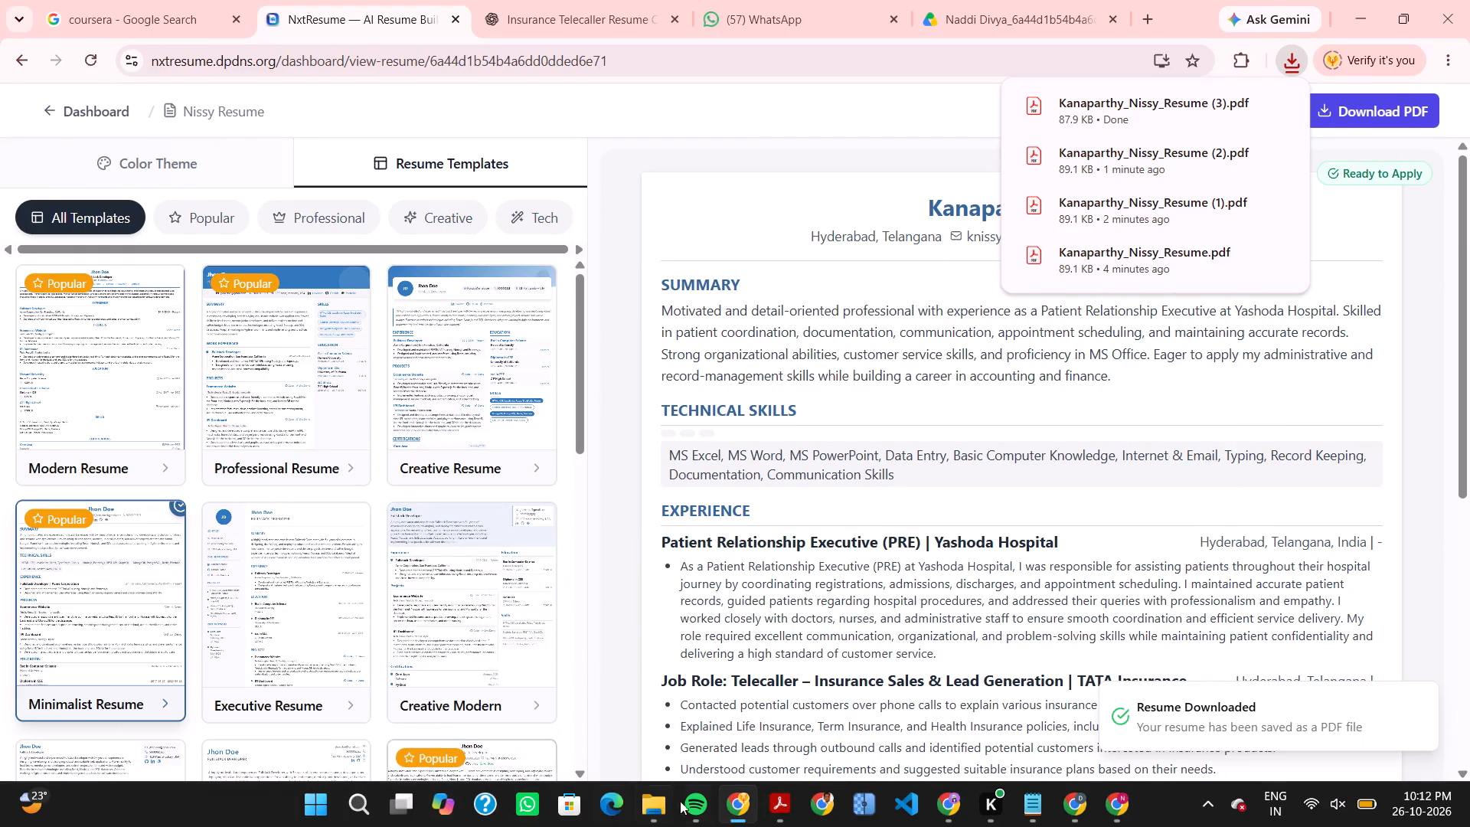
Switch to File Explorer and bring up the Downloads folder with the resume PDFs.
{"action": "left_click", "coordinate": [652, 802]}
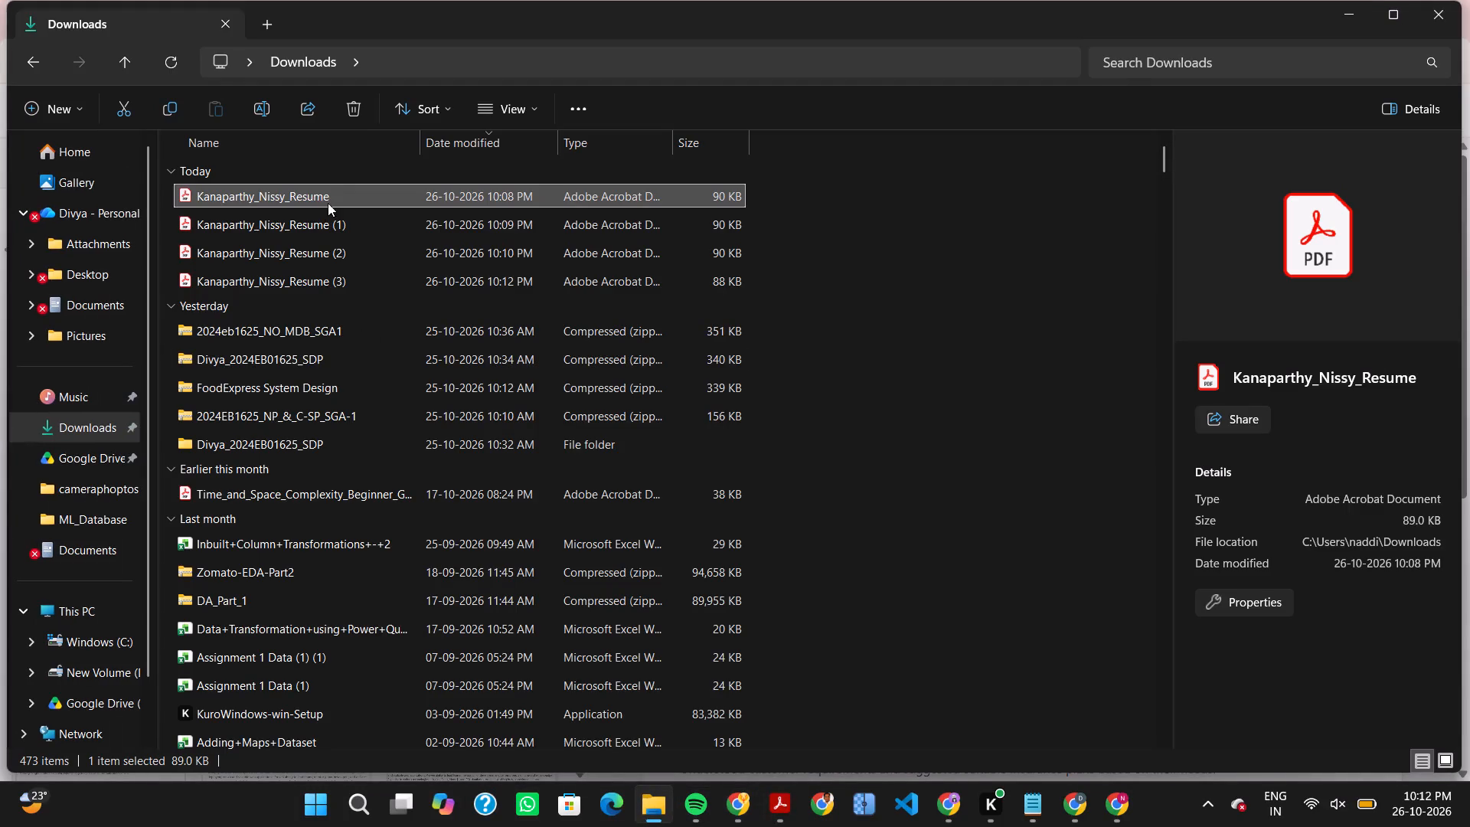
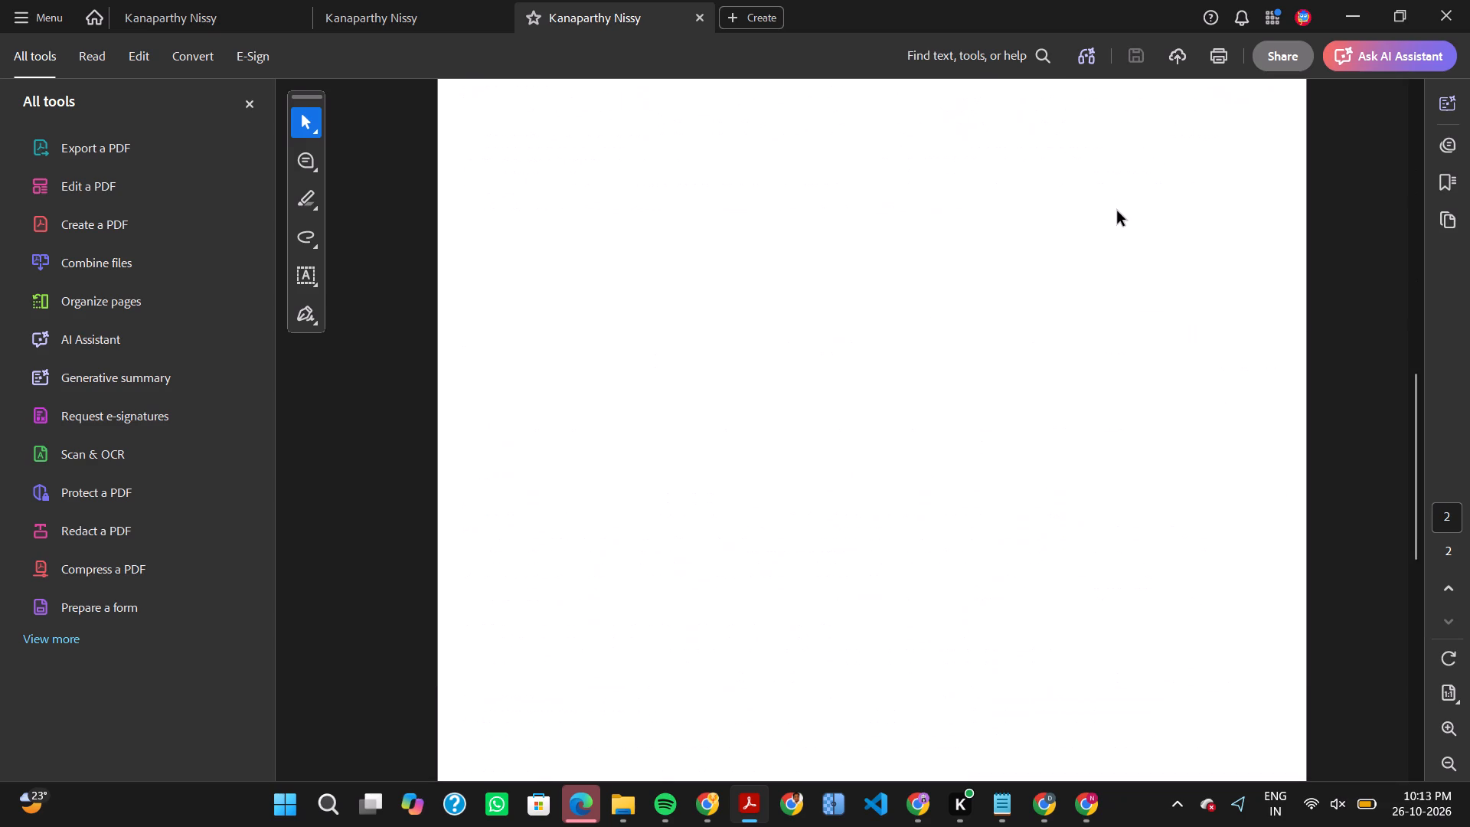
Close Acrobat and its open resume PDFs, answering yes to saving changes but leaving the Save as dialog without choosing a folder.
{"action": "scroll", "coordinate": [1117, 211], "scroll_direction": "up", "scroll_amount": 4}
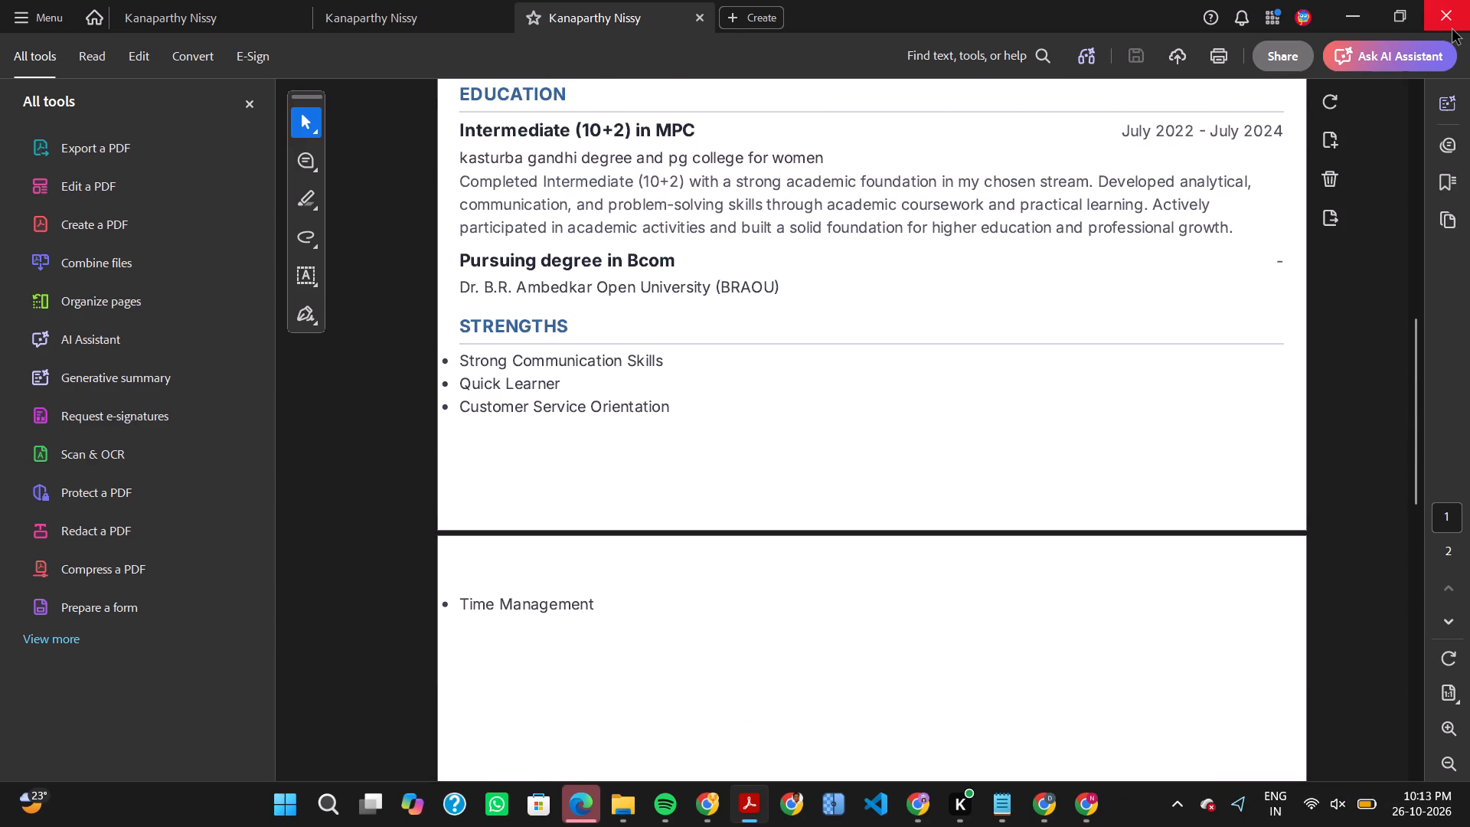
{"action": "left_click", "coordinate": [1451, 28]}
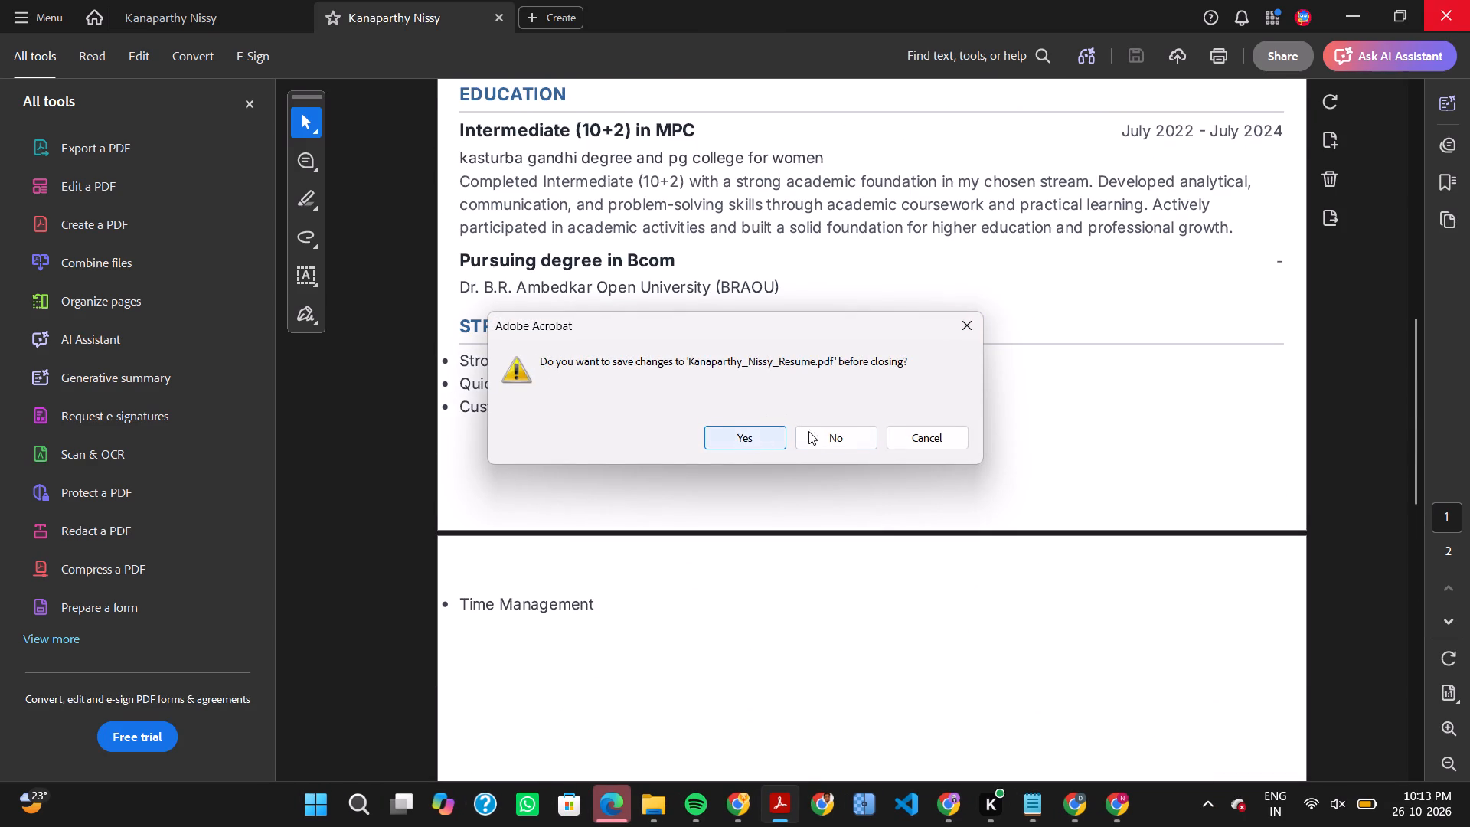
{"action": "left_click", "coordinate": [733, 433]}
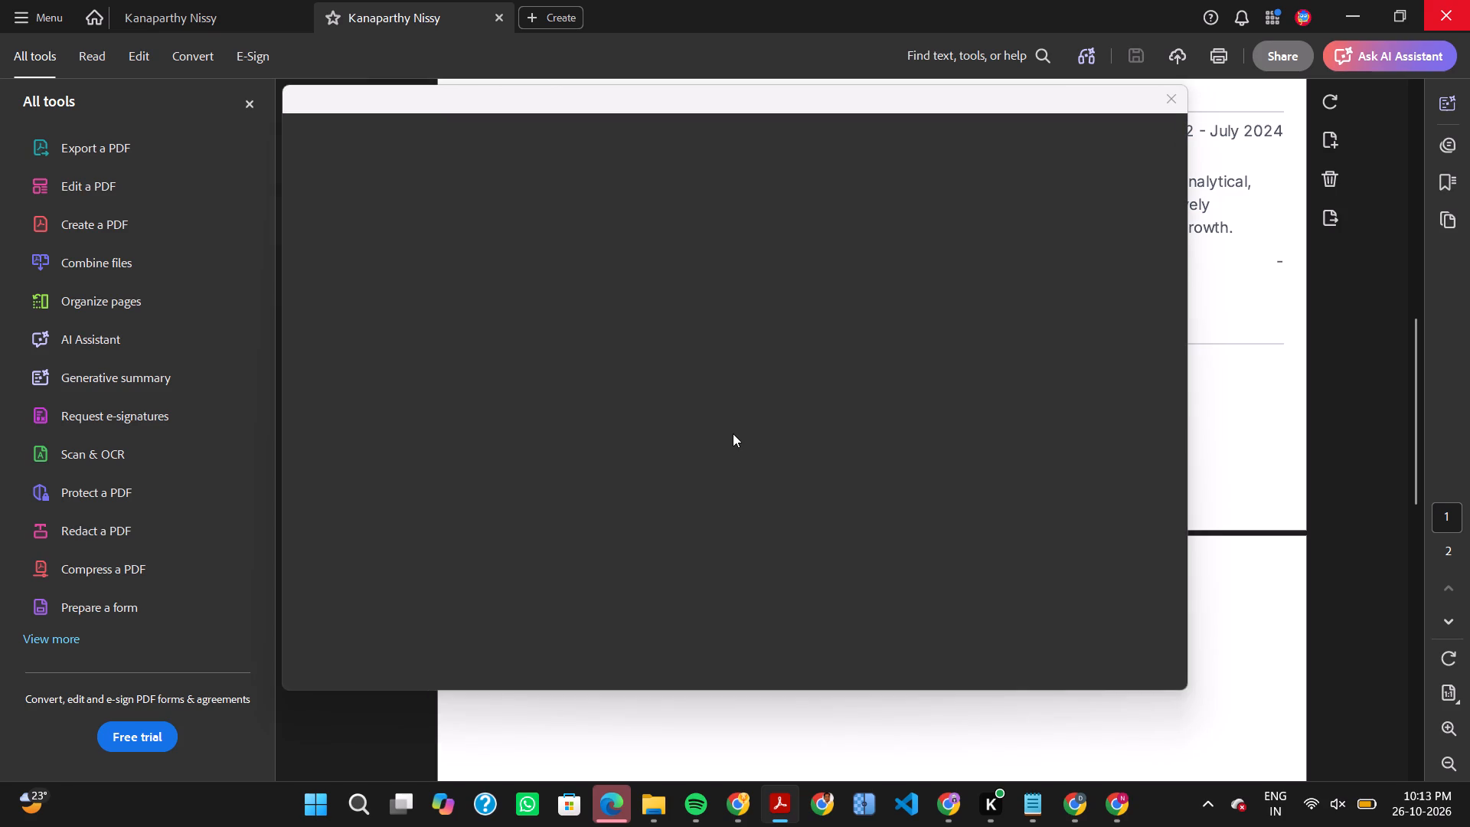
{"action": "left_click", "coordinate": [1166, 102]}
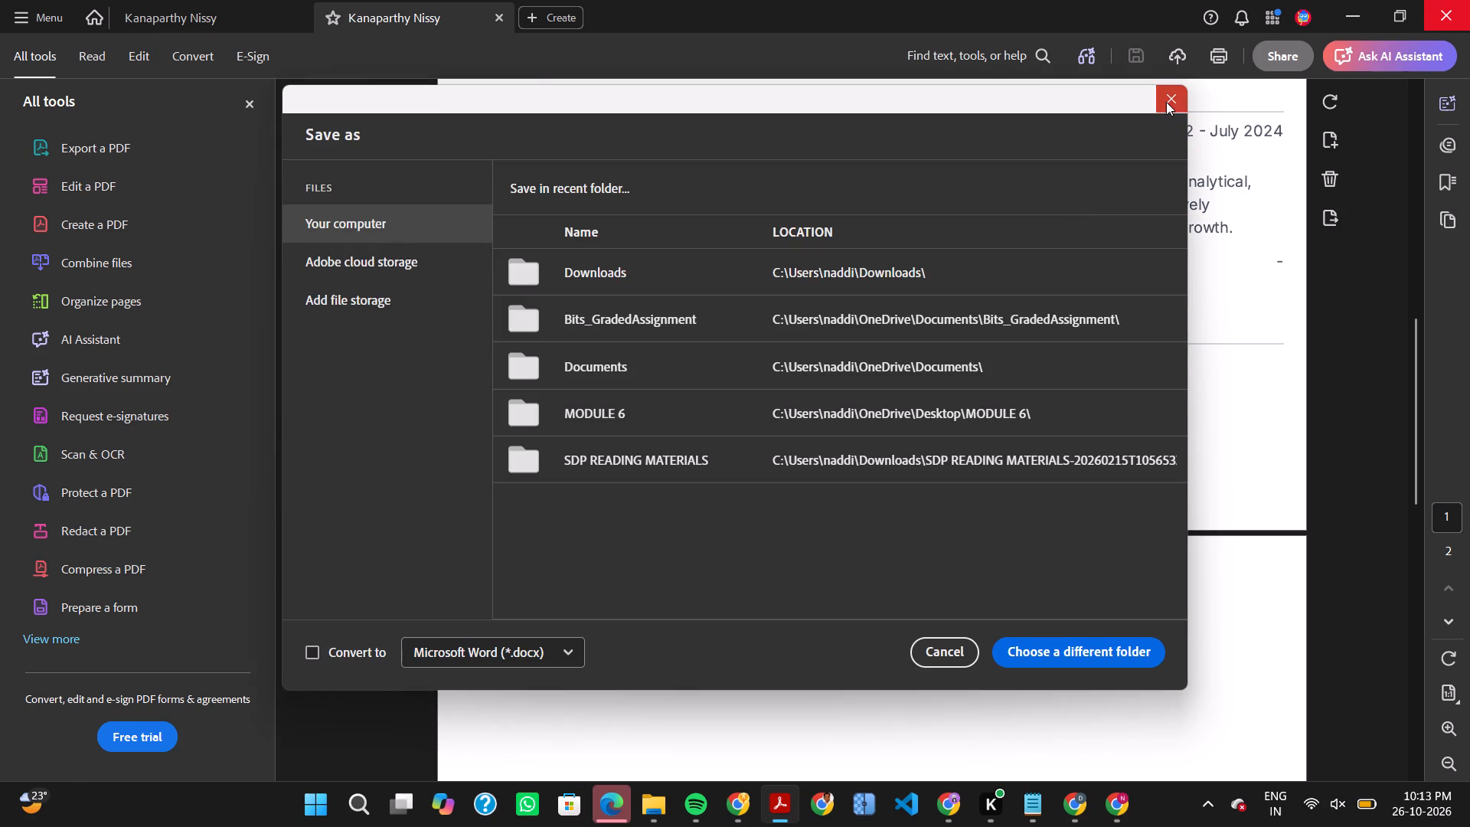
{"action": "left_click", "coordinate": [1448, 19]}
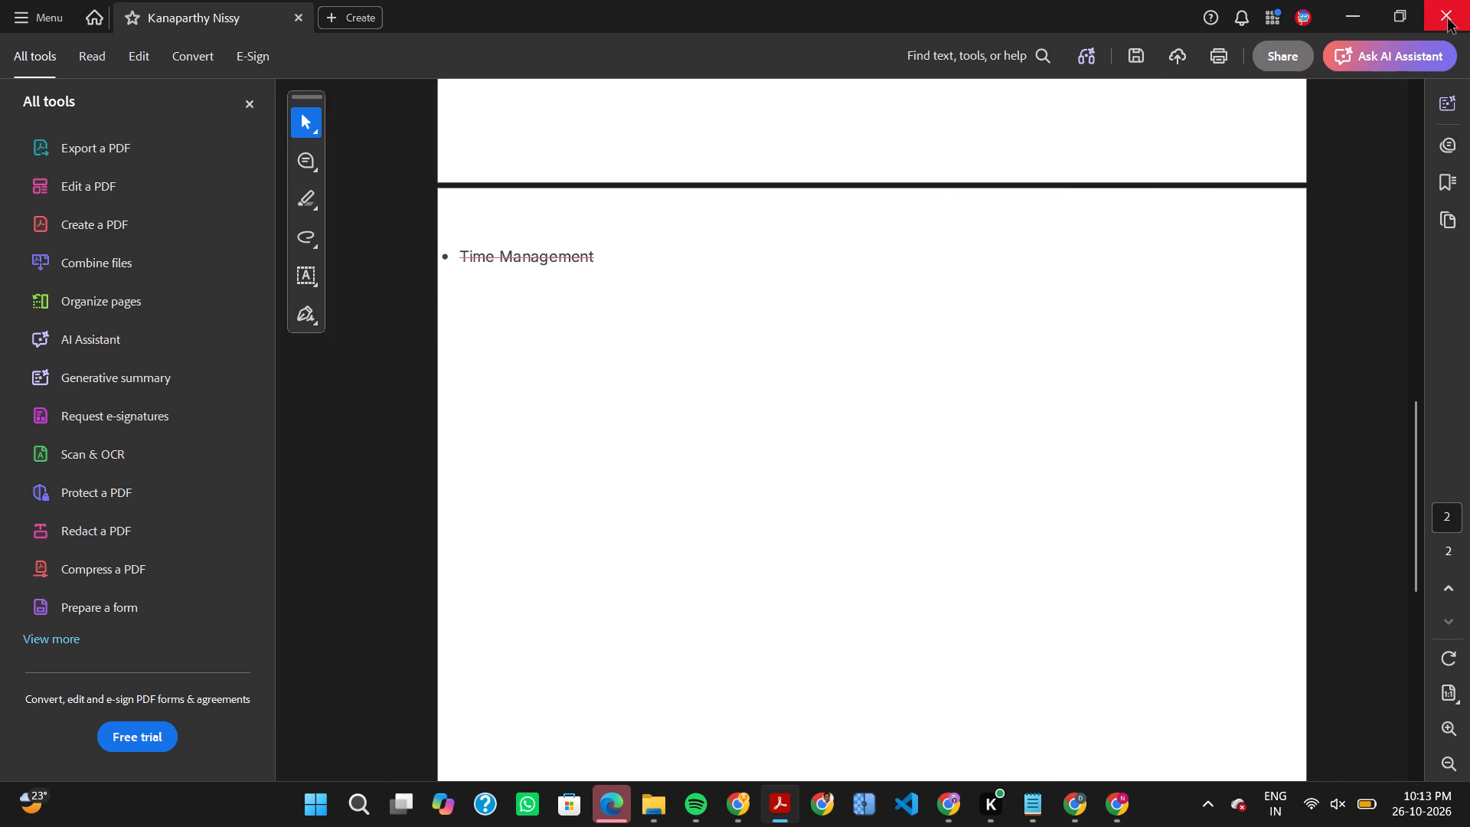
Finish closing the resume PDF still open in Acrobat and return to the Downloads folder.
{"action": "left_click", "coordinate": [833, 438]}
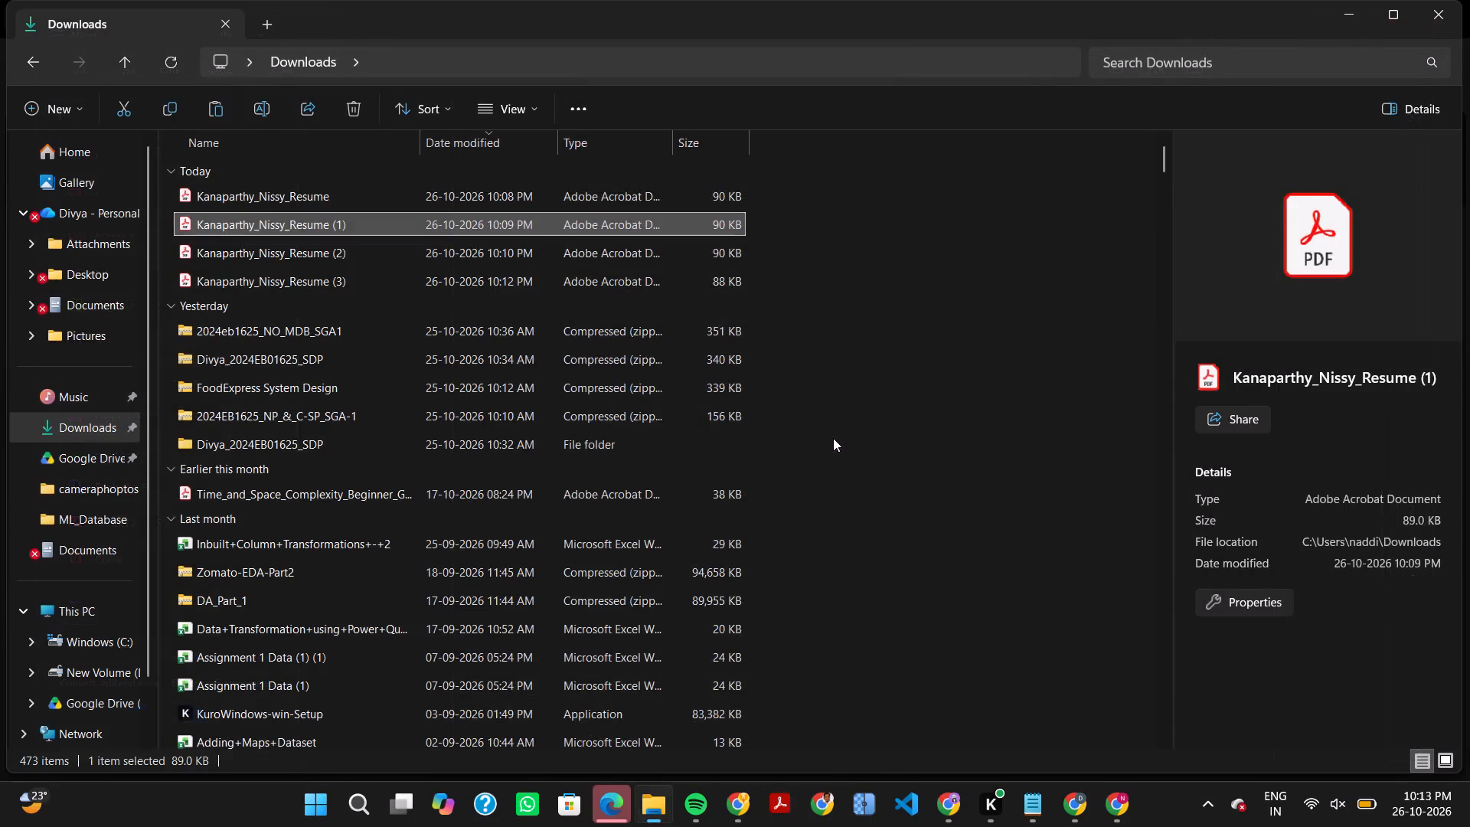
Open the resume PDF numbered (3) from Downloads, check its experience, education and strengths sections, and put Acrobat out of view.
{"action": "double_click", "coordinate": [399, 272]}
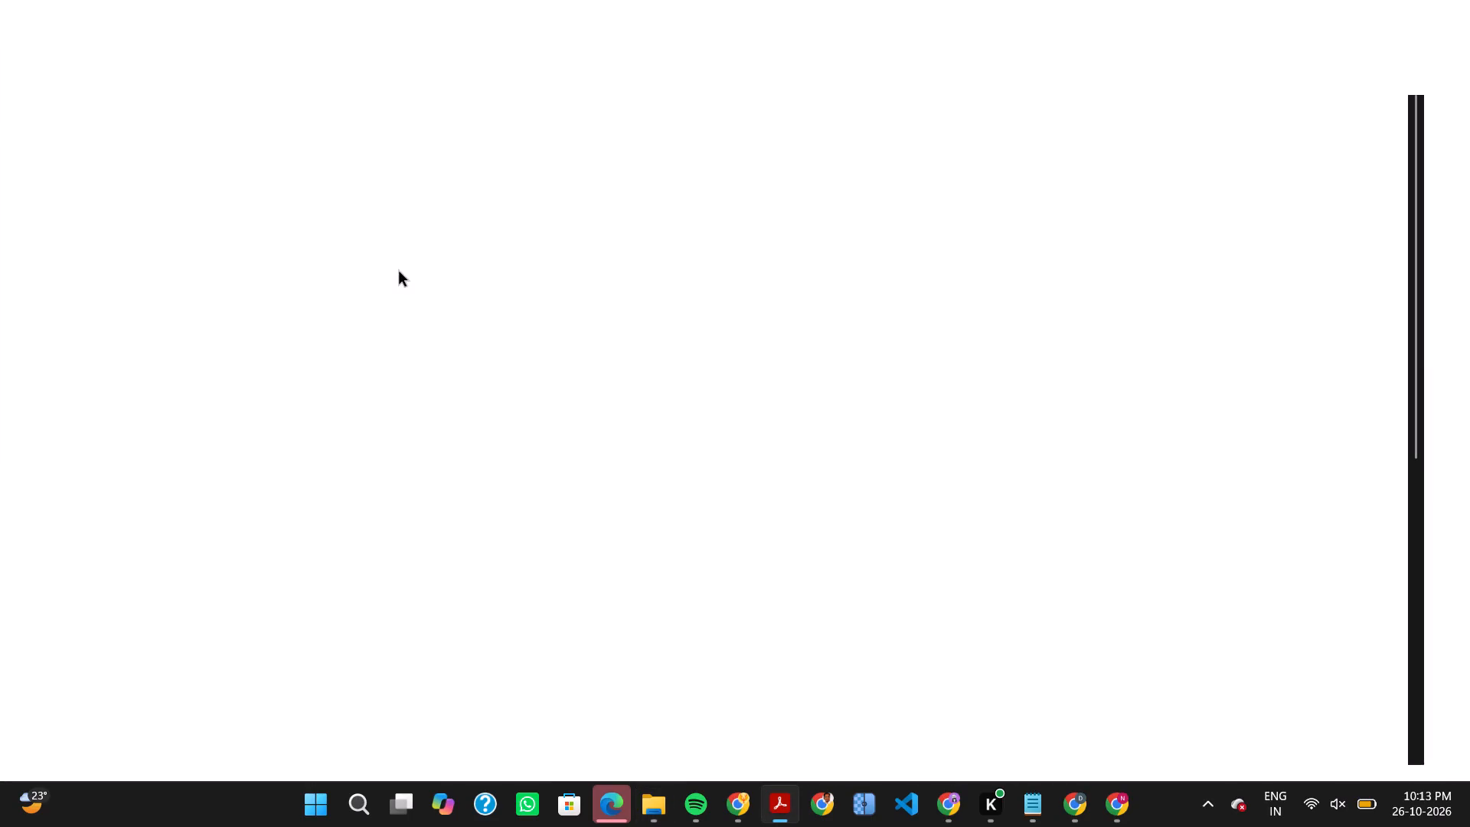
{"action": "scroll", "coordinate": [547, 377], "scroll_direction": "down", "scroll_amount": 13}
{"action": "scroll", "coordinate": [547, 377], "scroll_direction": "up", "scroll_amount": 3}
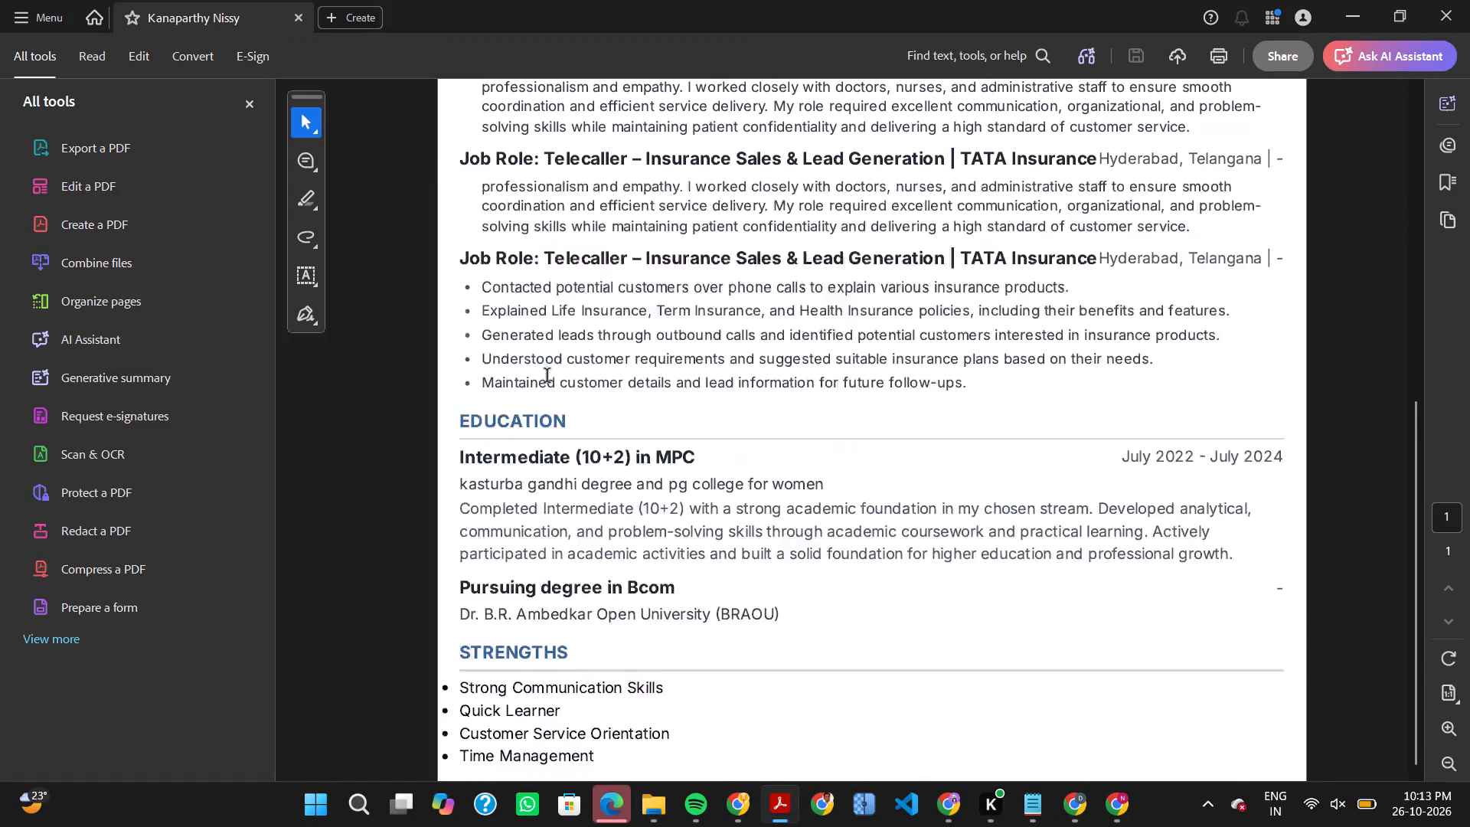
{"action": "scroll", "coordinate": [547, 377], "scroll_direction": "up", "scroll_amount": 4}
{"action": "left_click", "coordinate": [1340, 2]}
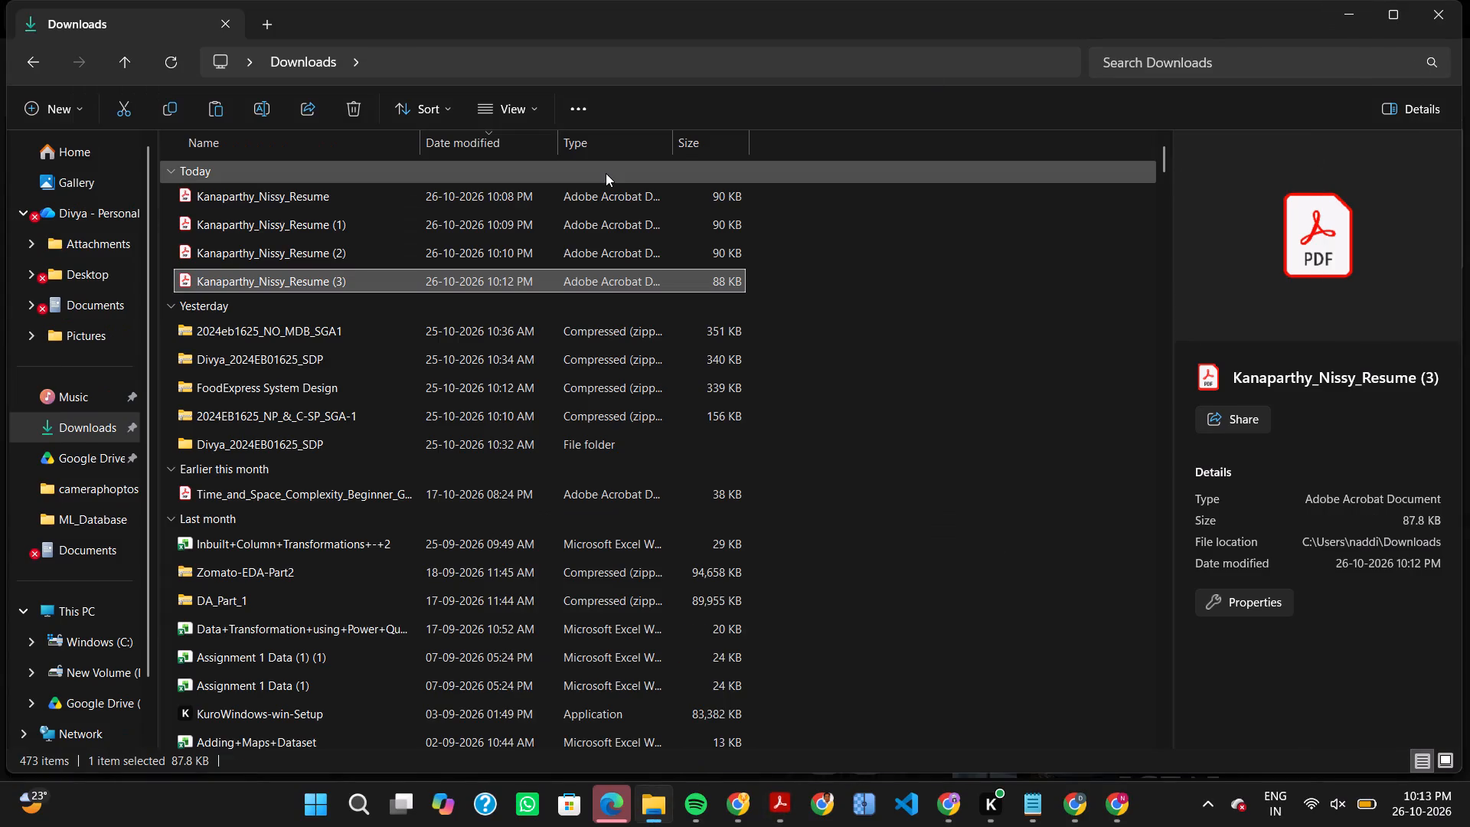
Copy the resume PDF numbered (3) in Downloads and start switching to another open window.
{"action": "key", "text": "ctrl+c"}
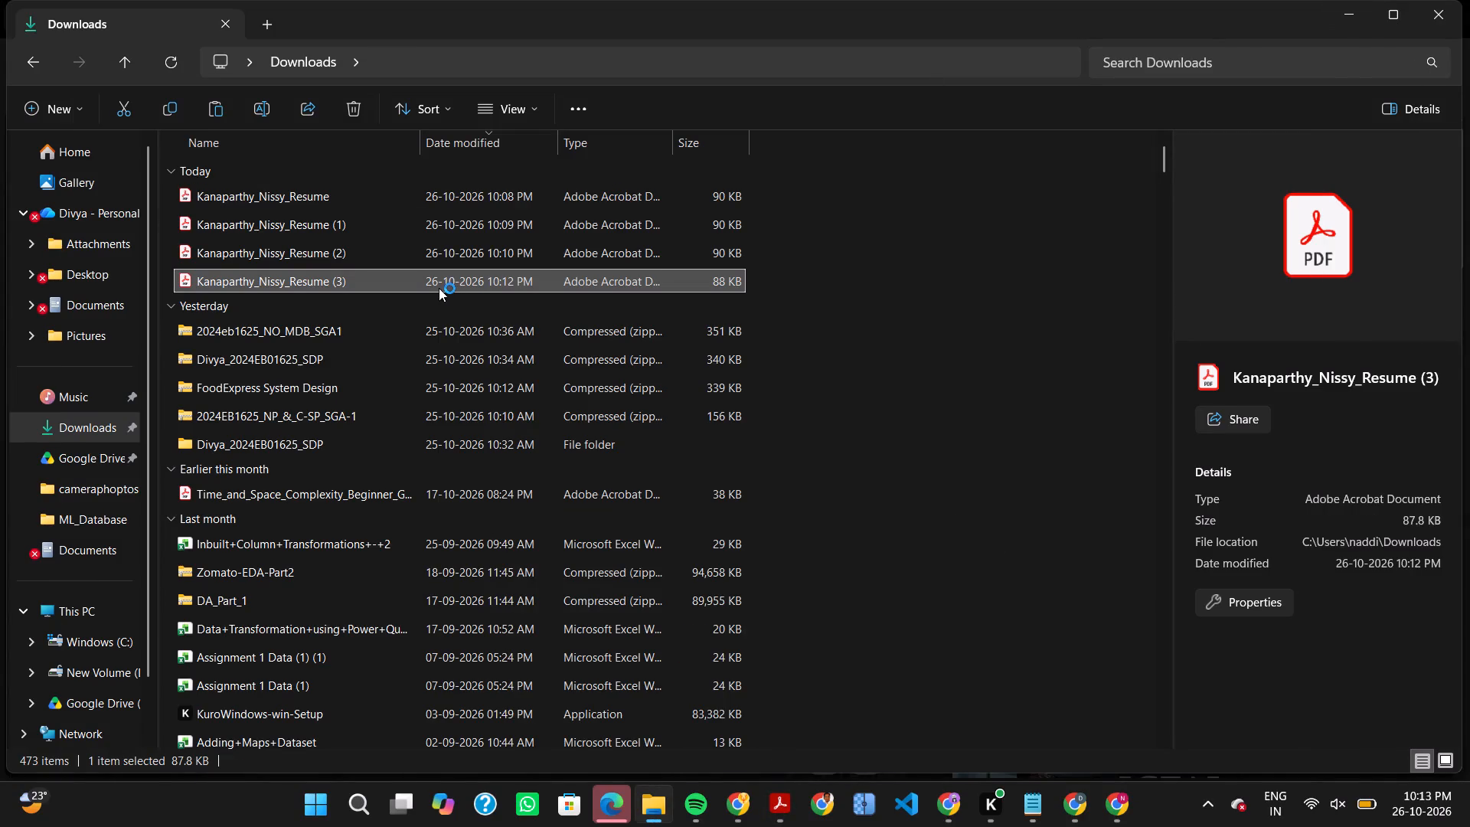
{"action": "left_click", "coordinate": [411, 278]}
{"action": "left_click", "coordinate": [411, 278]}
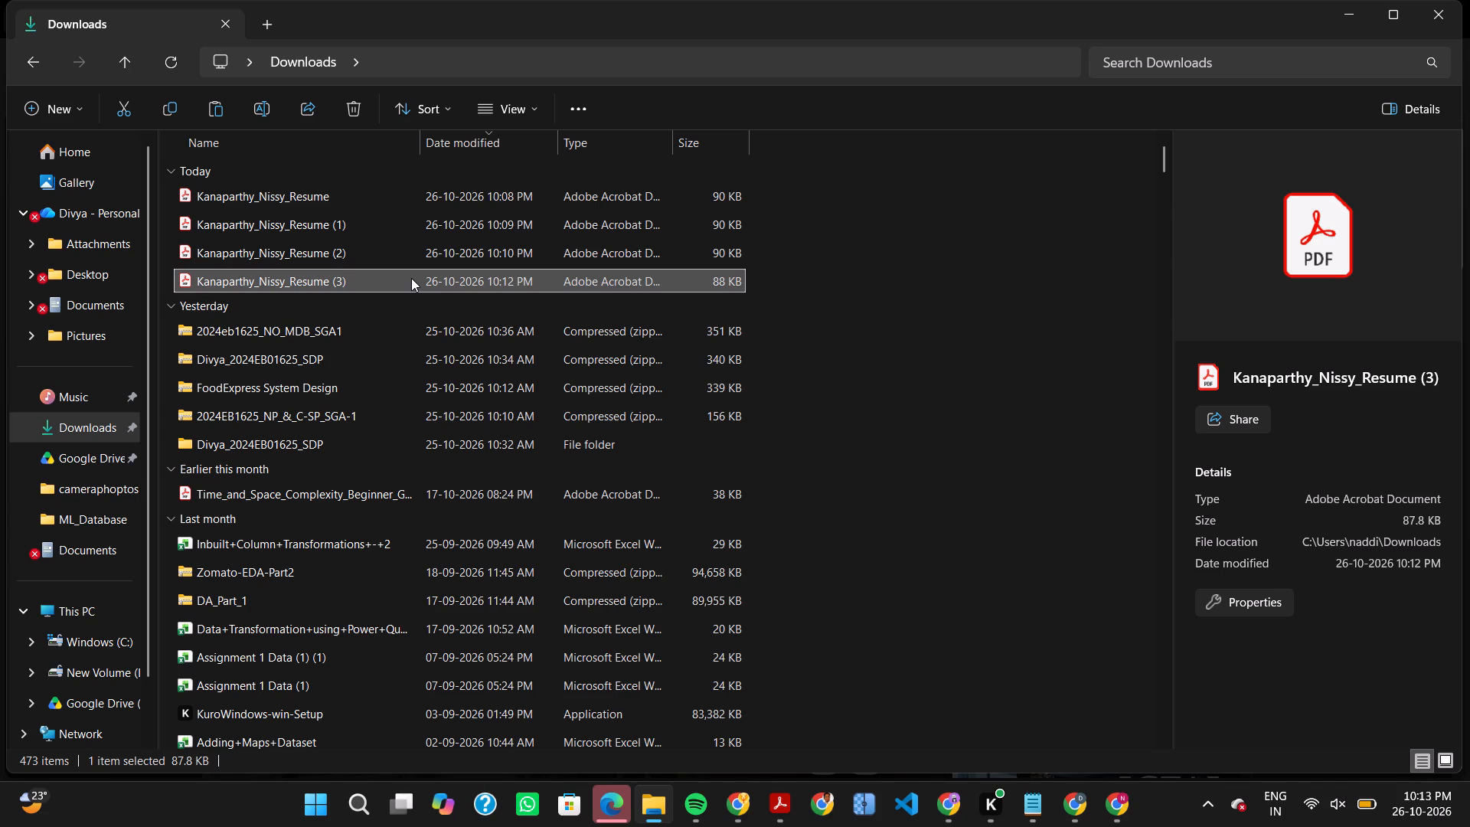
{"action": "left_click", "coordinate": [398, 275]}
{"action": "key", "text": "ctrl+c"}
{"action": "key", "text": "alt+Tab"}
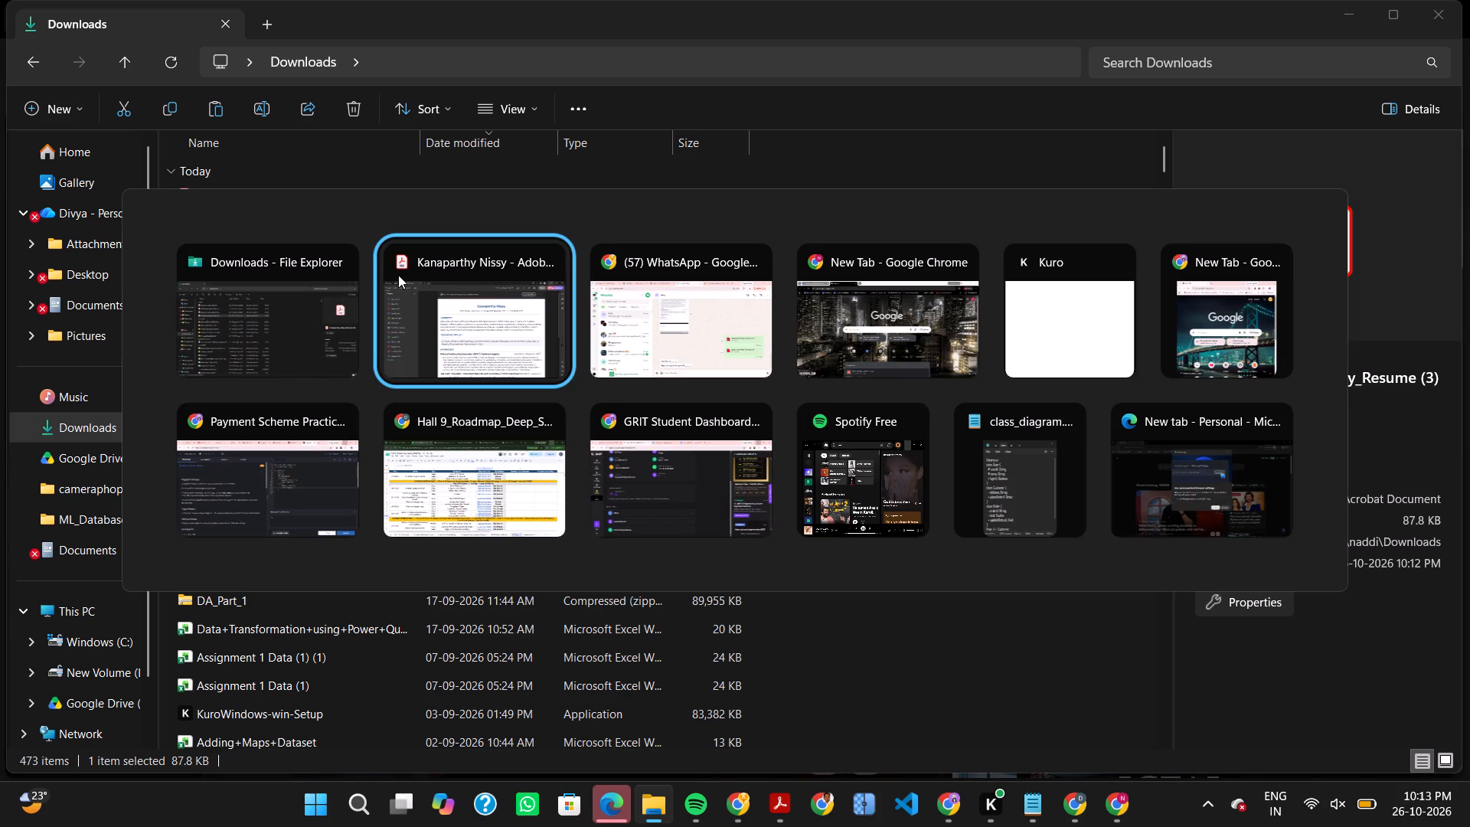